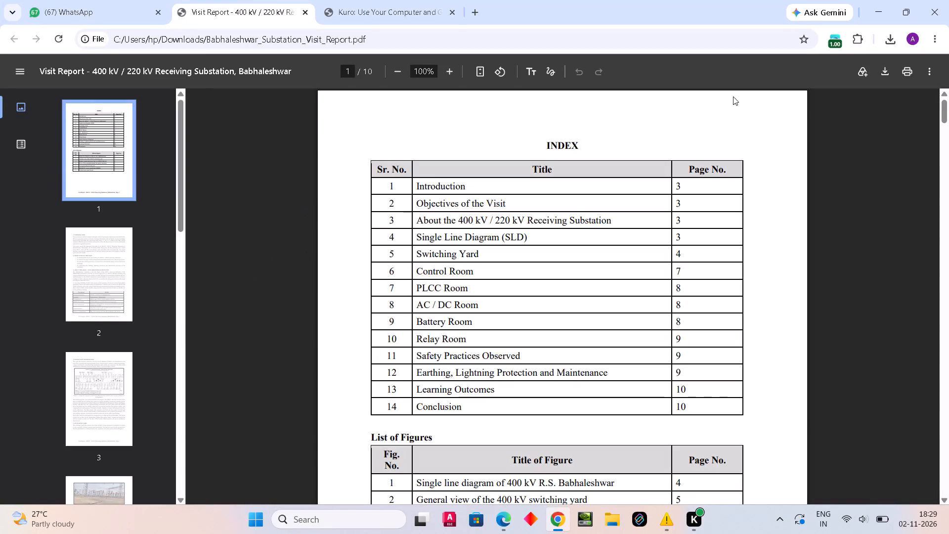
# Look through the Babhaleshwar substation visit report, from the index to the switching yard section.
pyautogui.scroll(-1, 535, 266)
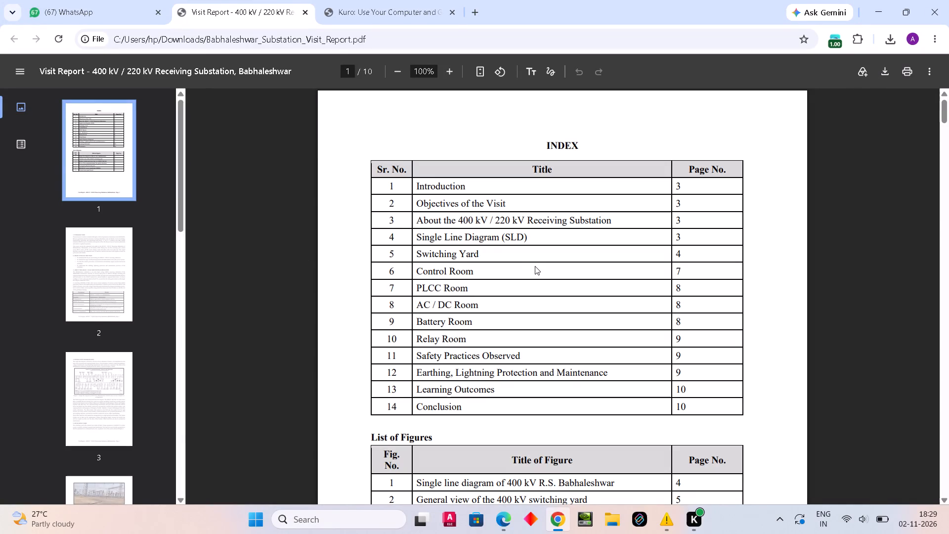
pyautogui.scroll(-1, 535, 266)
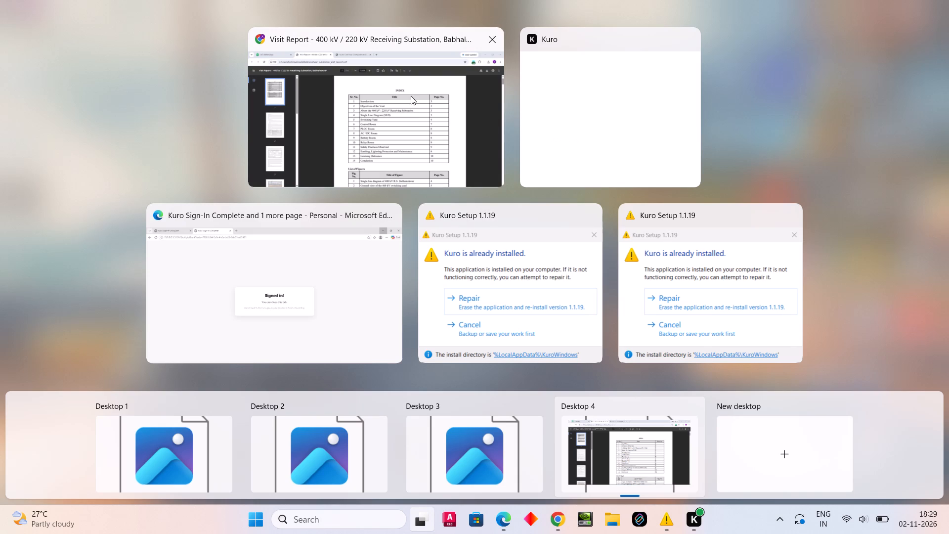
pyautogui.click(412, 95)
pyautogui.scroll(-16, 561, 224)
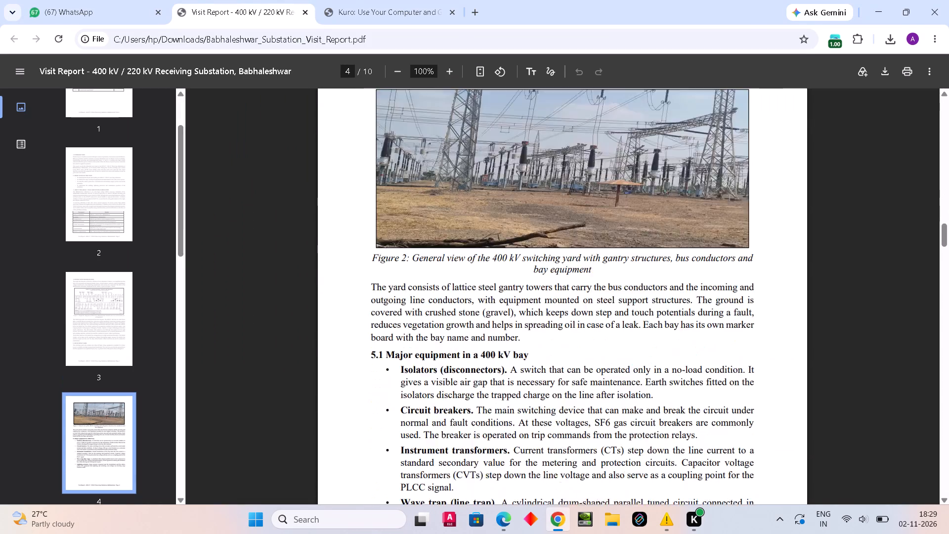
pyautogui.scroll(14, 561, 224)
pyautogui.scroll(13, 561, 224)
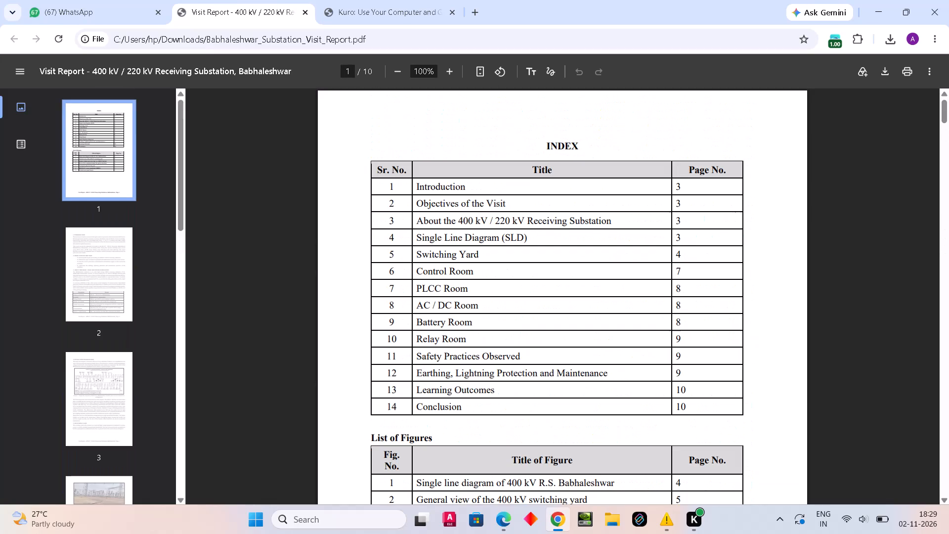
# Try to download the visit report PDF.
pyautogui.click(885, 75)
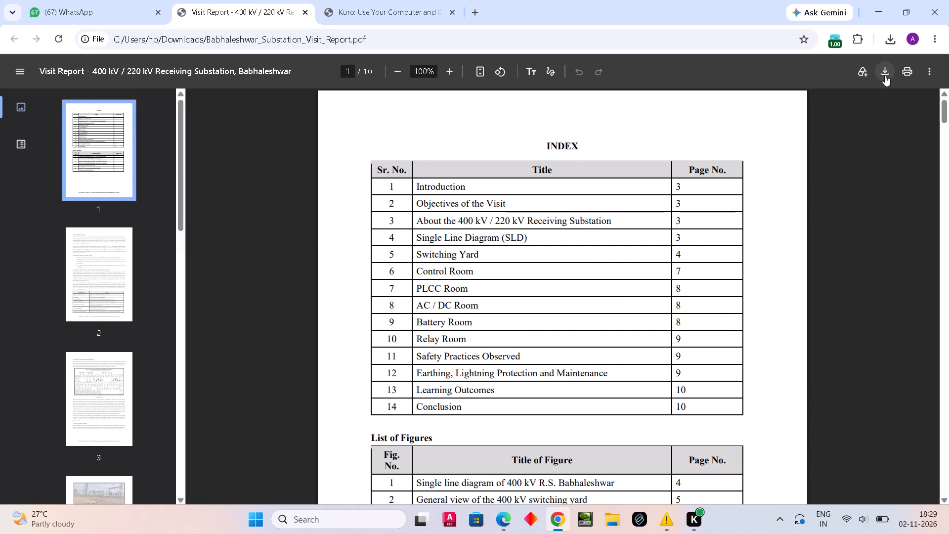
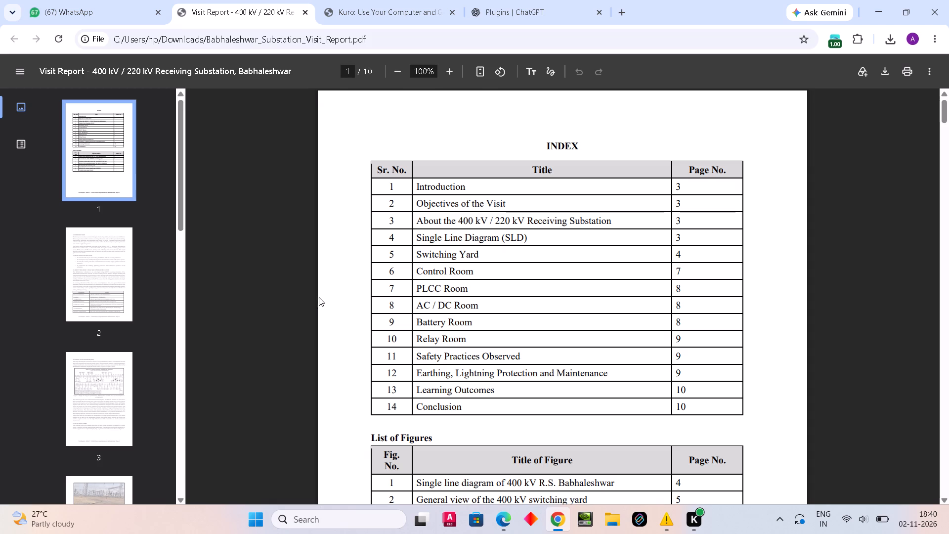
# Look through the Babhaleshwar substation visit report PDF, from the index to the switching yard section.
pyautogui.scroll(-8, 491, 297)
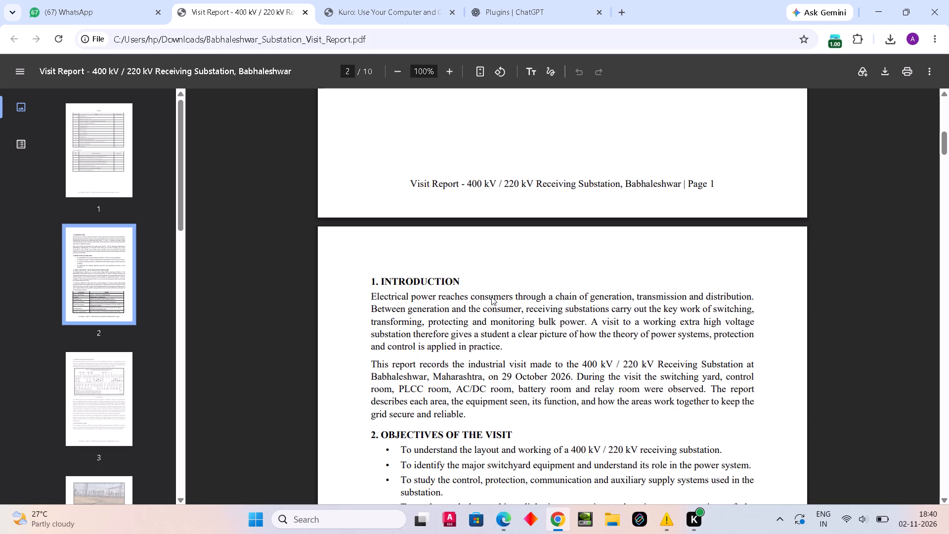
pyautogui.scroll(-4, 491, 297)
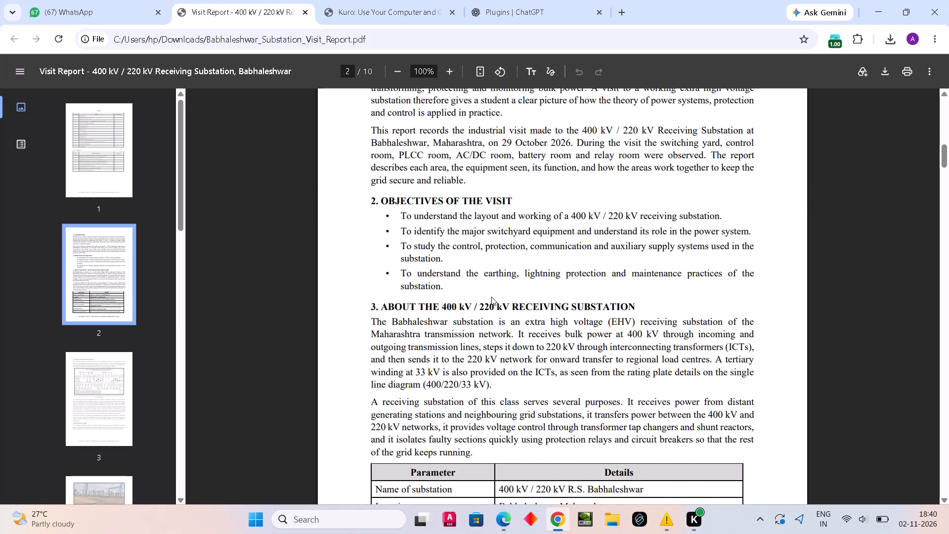
pyautogui.scroll(-7, 491, 297)
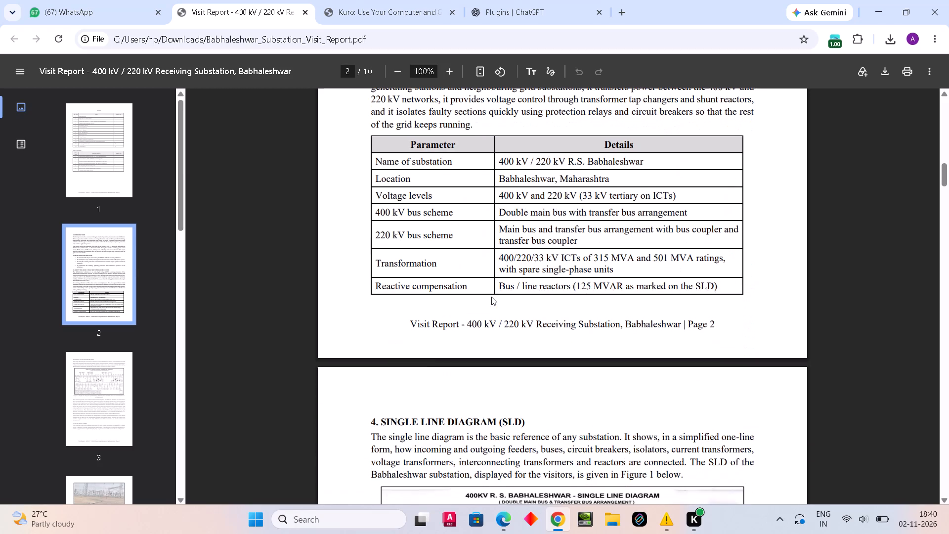
pyautogui.scroll(-7, 491, 297)
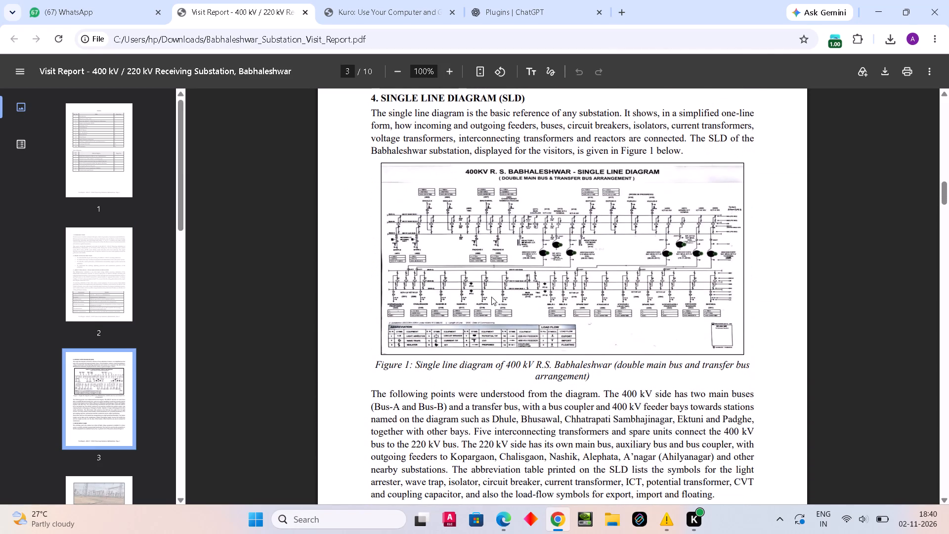
pyautogui.scroll(-5, 491, 297)
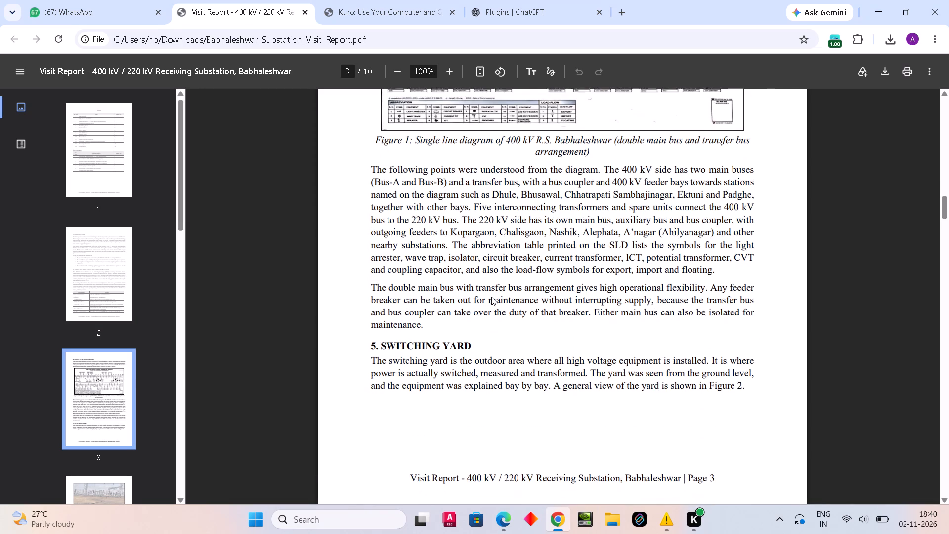
pyautogui.scroll(-4, 491, 297)
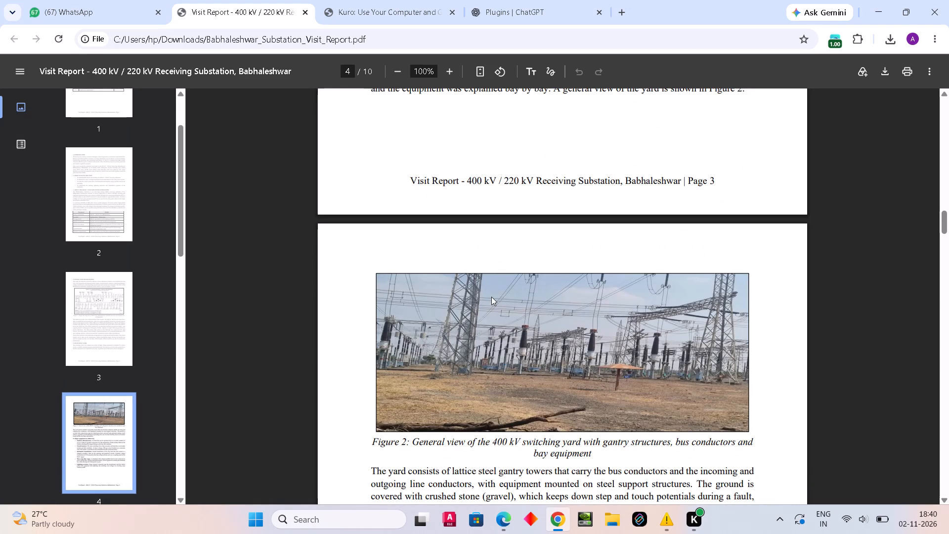
pyautogui.scroll(19, 491, 297)
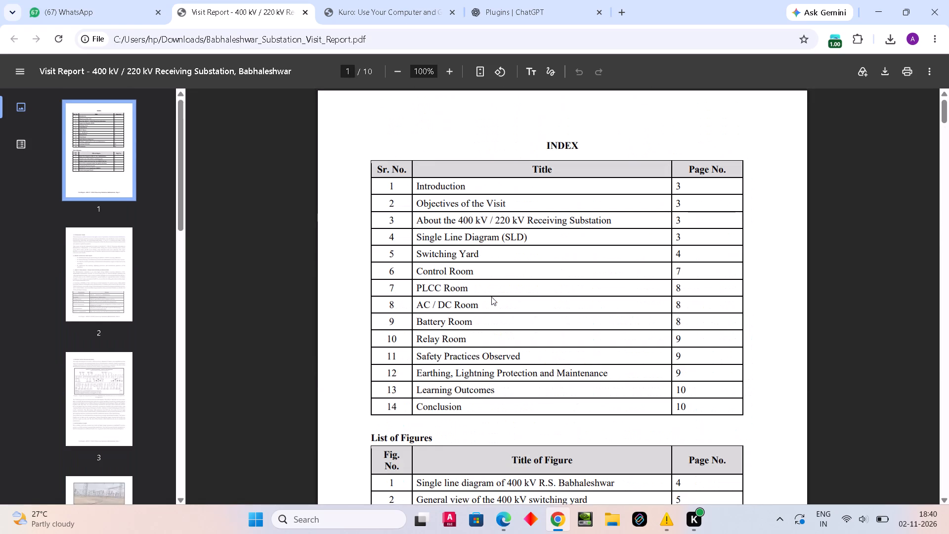
# Open the downloaded Babhaleshwar substation report PDF in another browser tab and examine its index and opening sections.
pyautogui.click(892, 37)
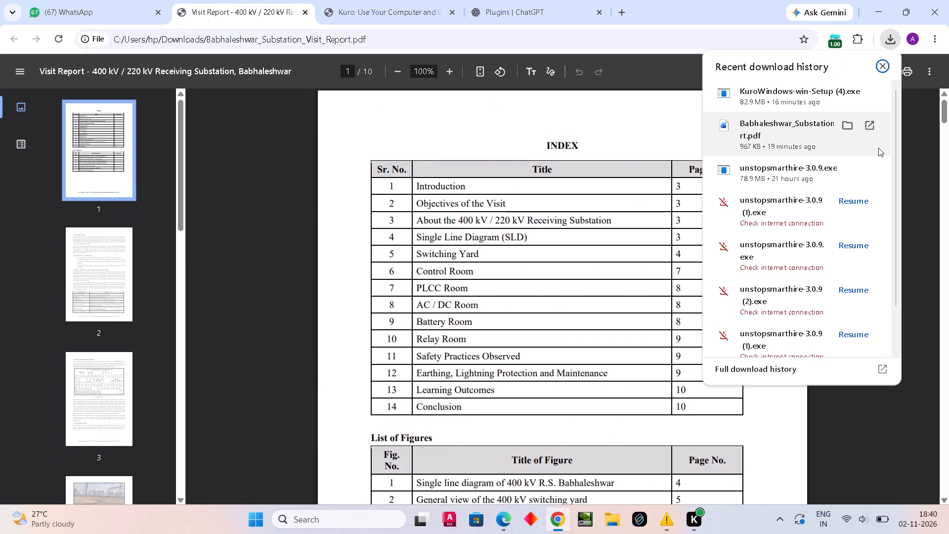
pyautogui.click(864, 122)
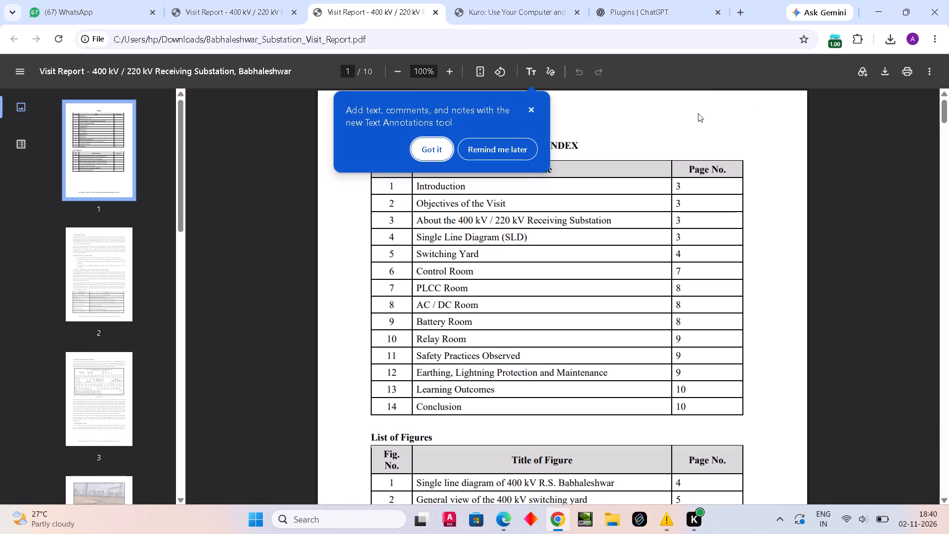
pyautogui.scroll(-1, 661, 237)
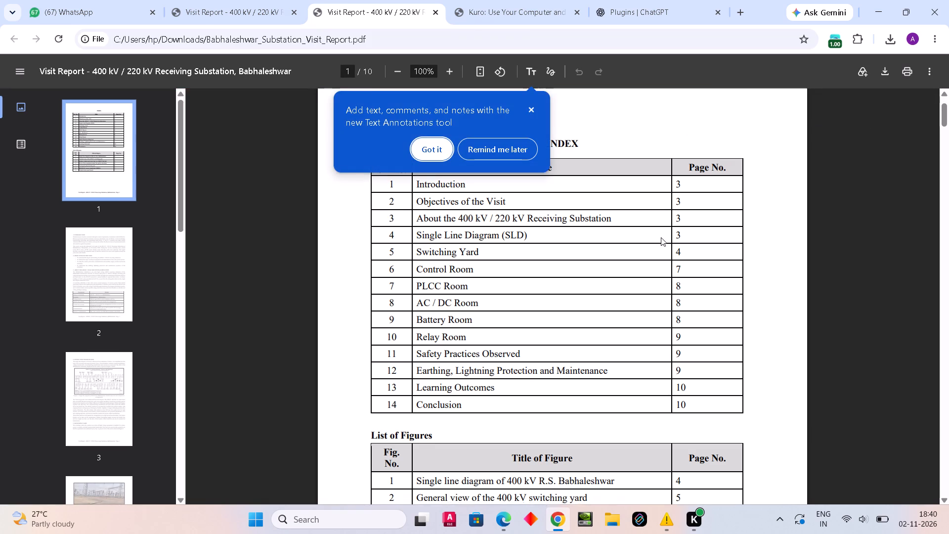
pyautogui.scroll(-1, 661, 237)
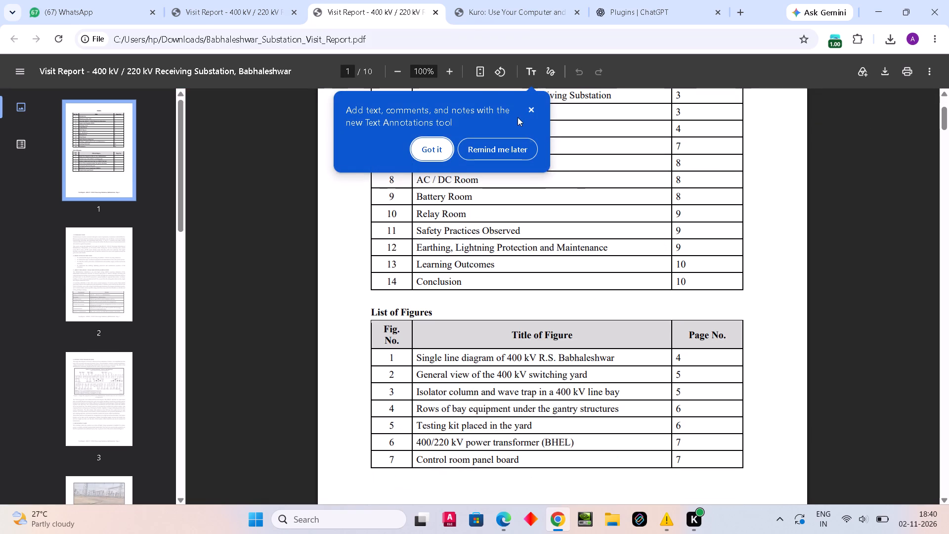
pyautogui.click(530, 109)
pyautogui.scroll(7, 575, 196)
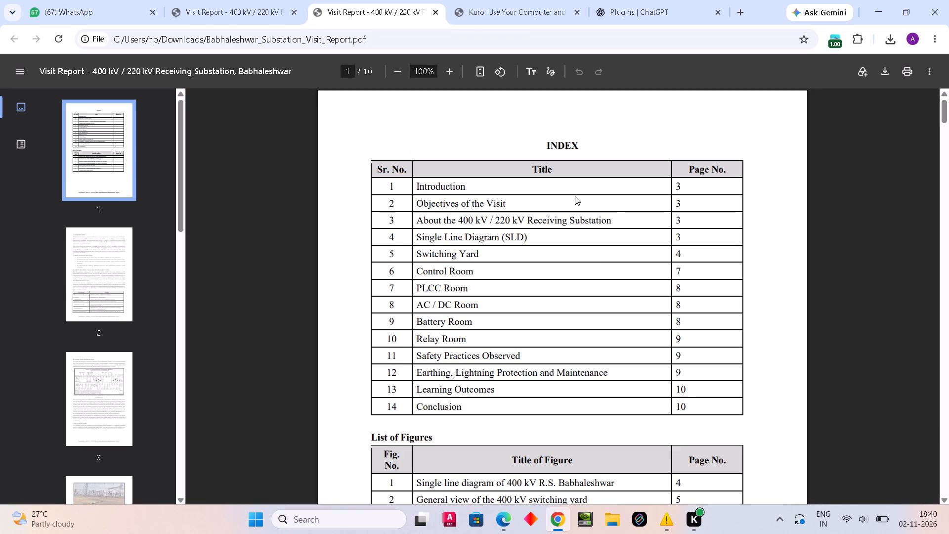
pyautogui.scroll(-8, 575, 196)
pyautogui.scroll(1, 575, 196)
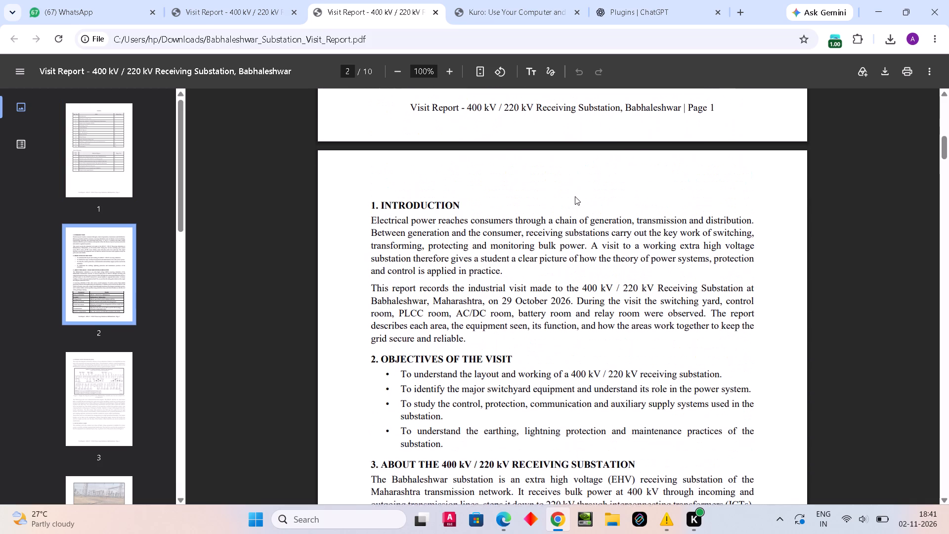
pyautogui.scroll(1, 575, 196)
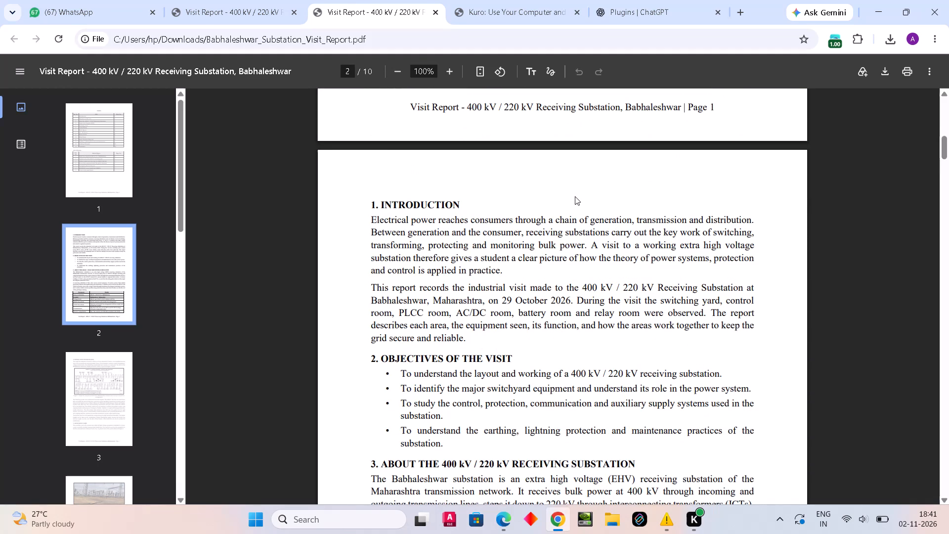
pyautogui.scroll(-2, 508, 304)
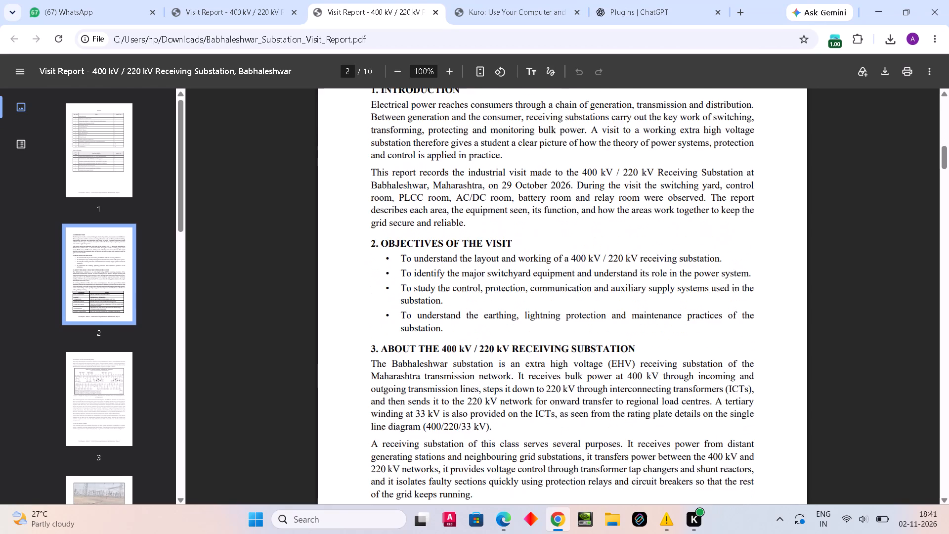
pyautogui.scroll(-1, 508, 304)
pyautogui.scroll(1, 508, 304)
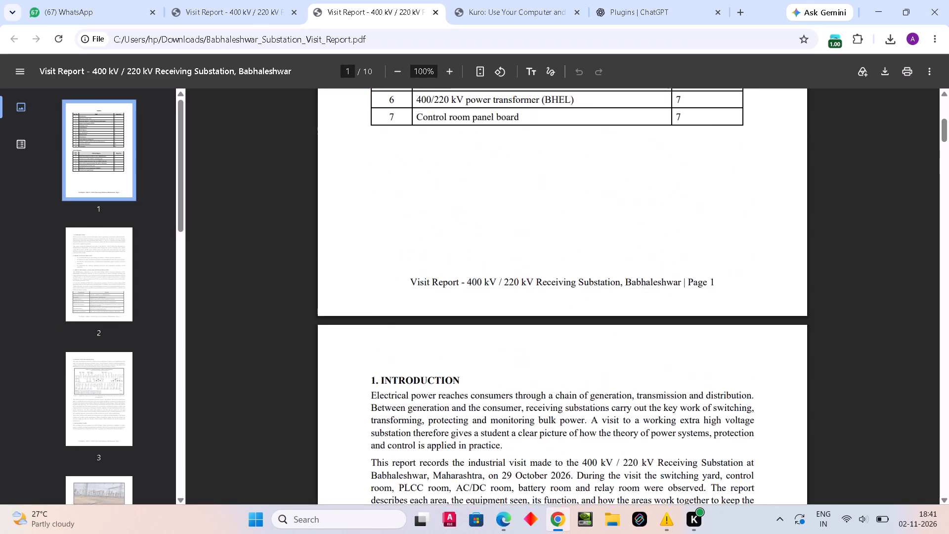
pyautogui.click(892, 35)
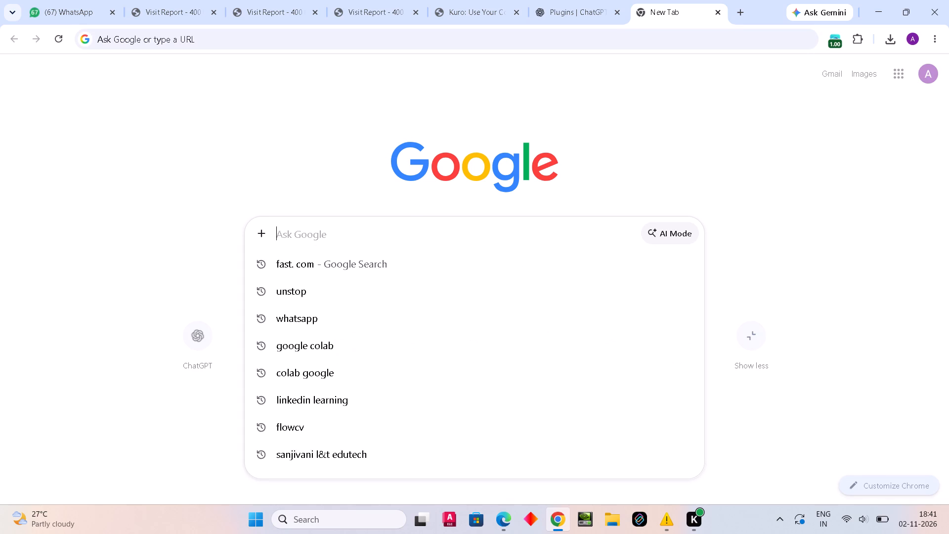
pyautogui.write('pdf to')
pyautogui.click(318, 262)
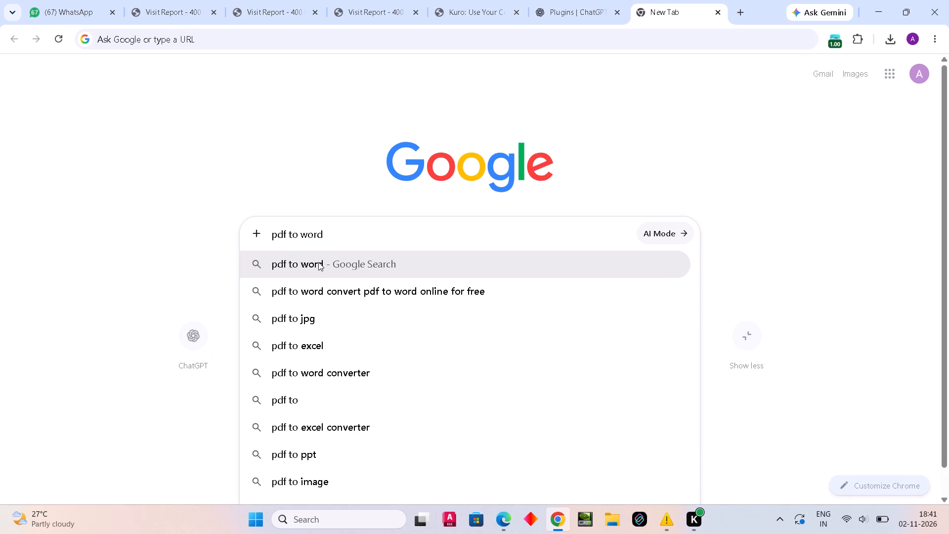
pyautogui.click(228, 195)
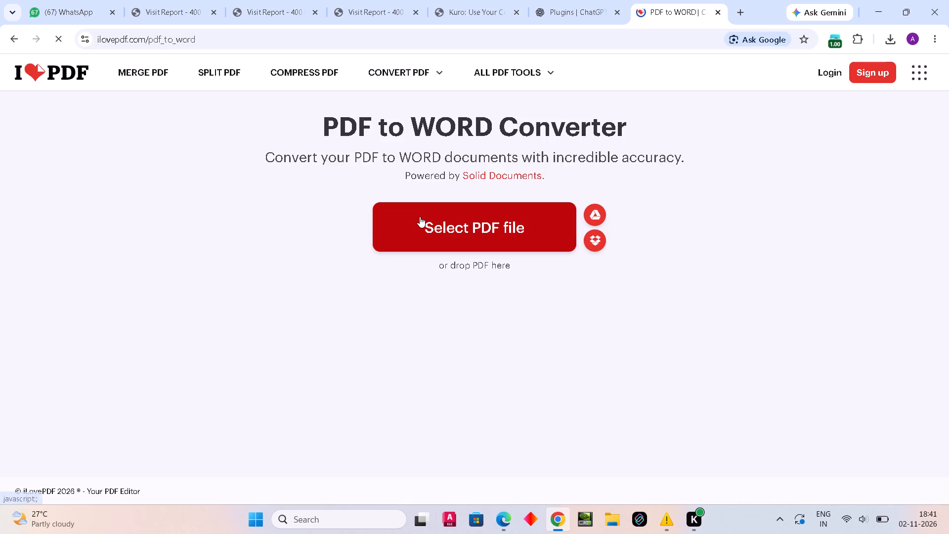
# Upload Babhaleshwar_Substation_Visit_Report from the Downloads folder and convert it to Word with the No OCR option.
pyautogui.click(420, 217)
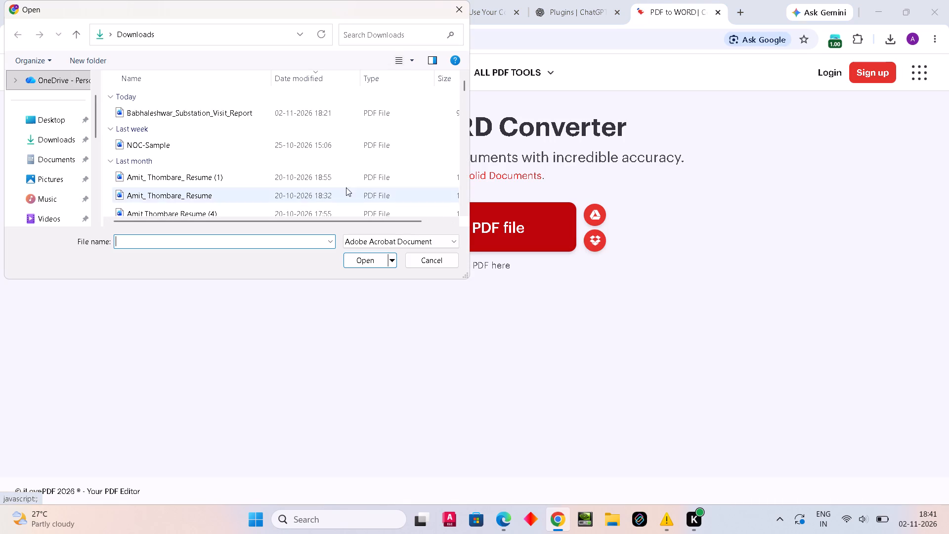
pyautogui.click(230, 111)
pyautogui.click(368, 261)
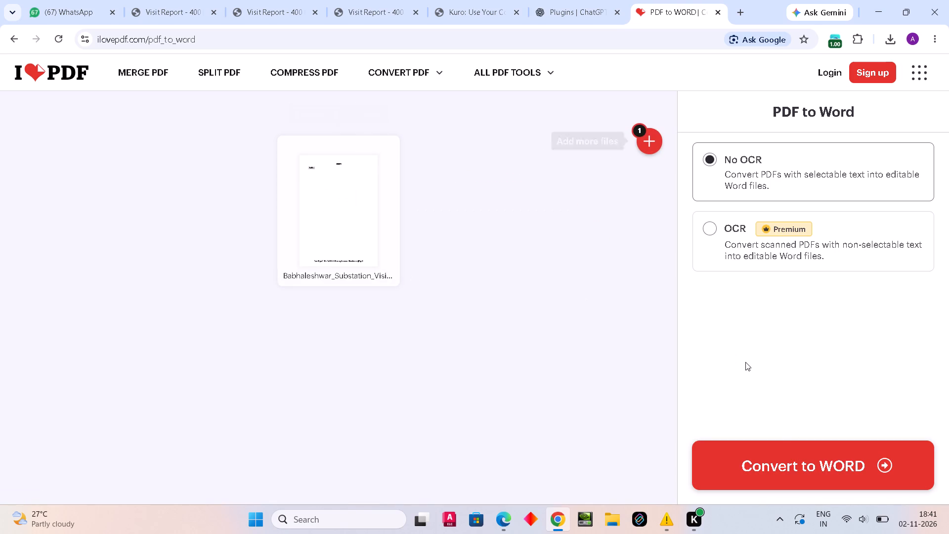
pyautogui.click(780, 454)
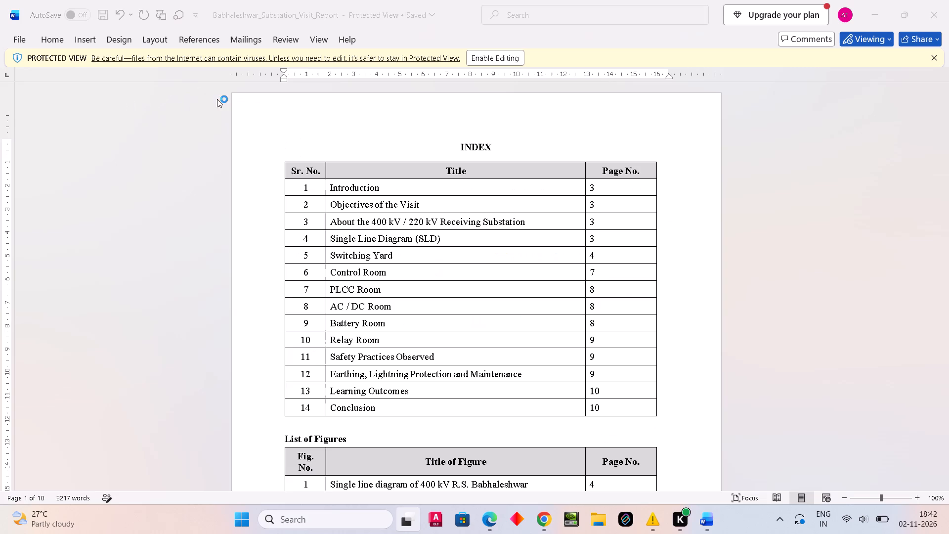
pyautogui.scroll(-5, 451, 288)
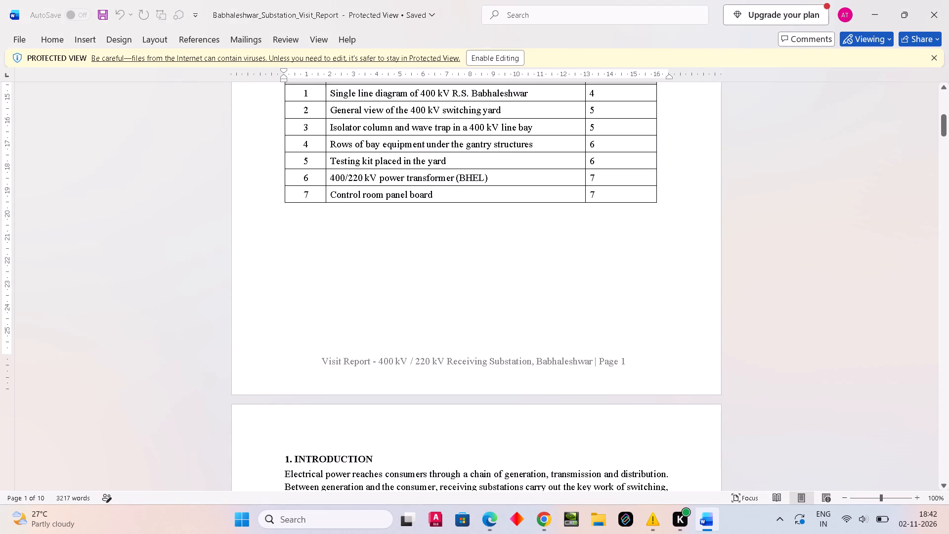
pyautogui.scroll(5, 451, 288)
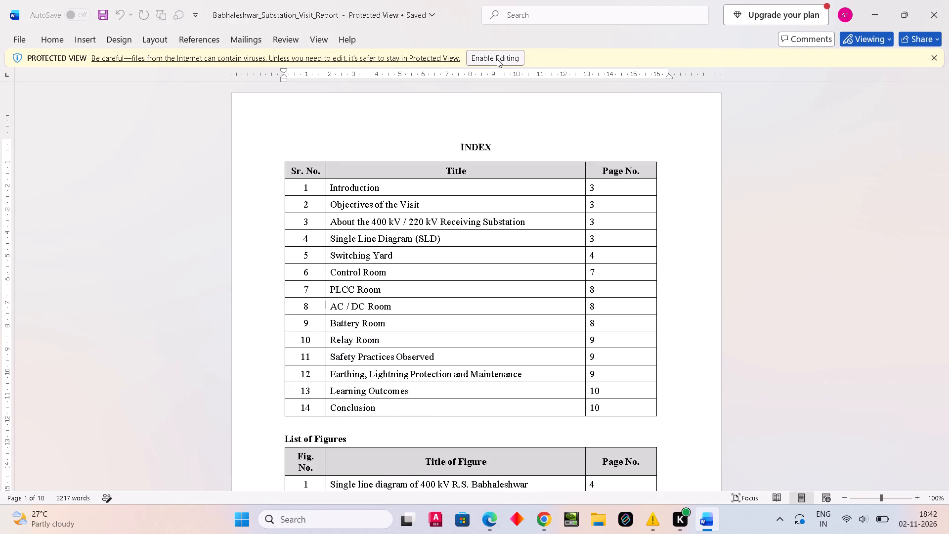
pyautogui.click(497, 59)
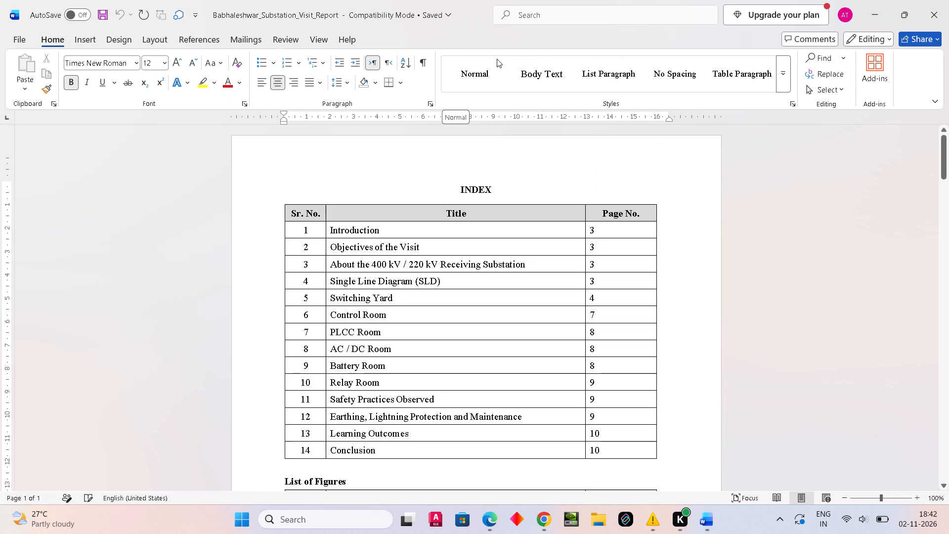
pyautogui.scroll(-2, 424, 313)
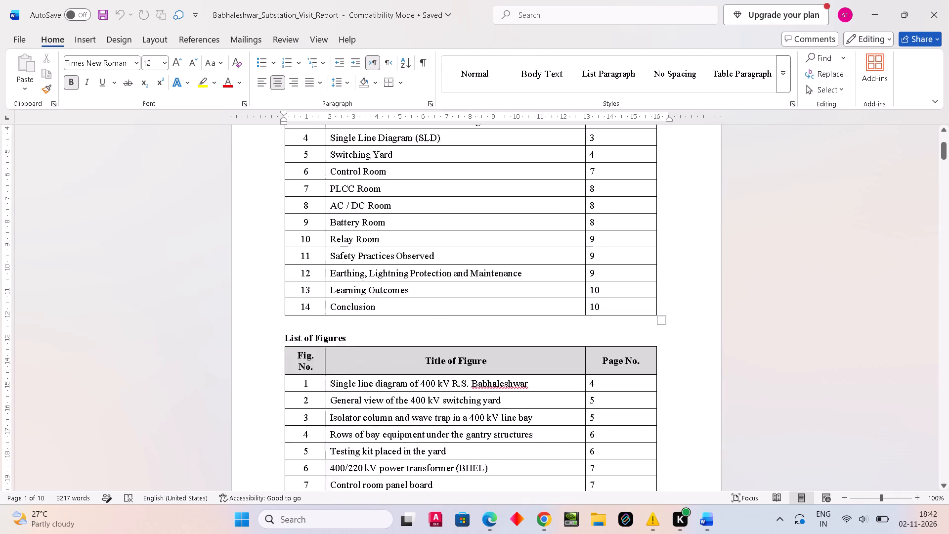
# Copy both body paragraphs under the 1. INTRODUCTION heading of the converted report.
pyautogui.scroll(-4, 424, 313)
pyautogui.scroll(3, 424, 313)
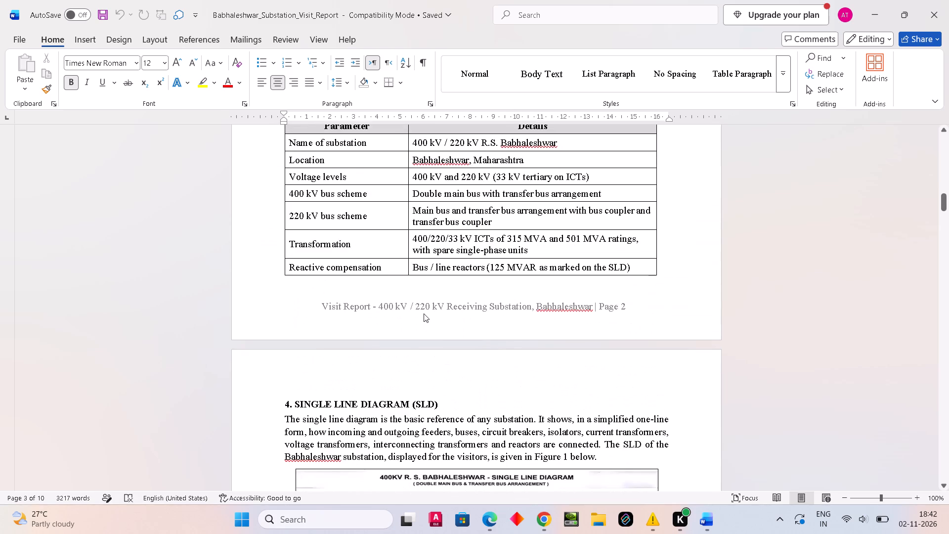
pyautogui.scroll(8, 424, 313)
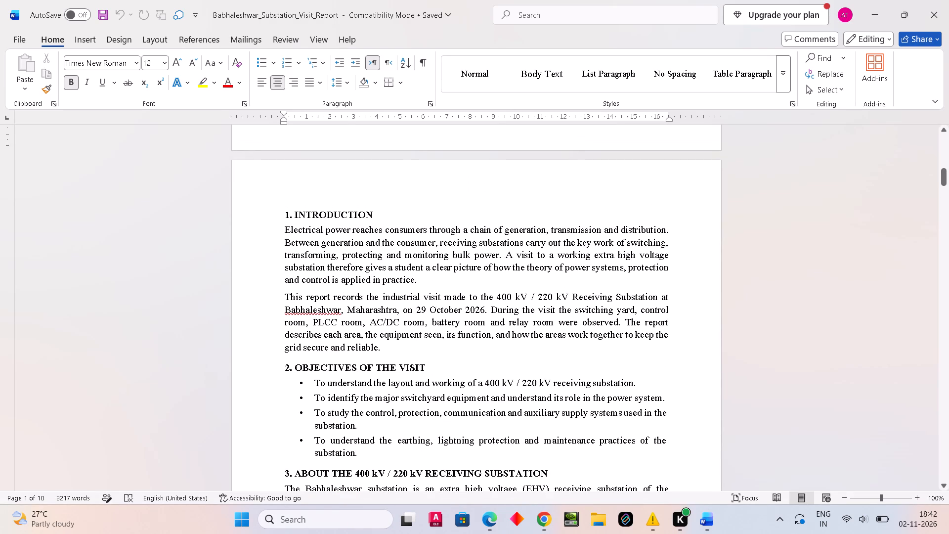
pyautogui.click(285, 228)
pyautogui.moveTo(285, 228); pyautogui.dragTo(309, 260)
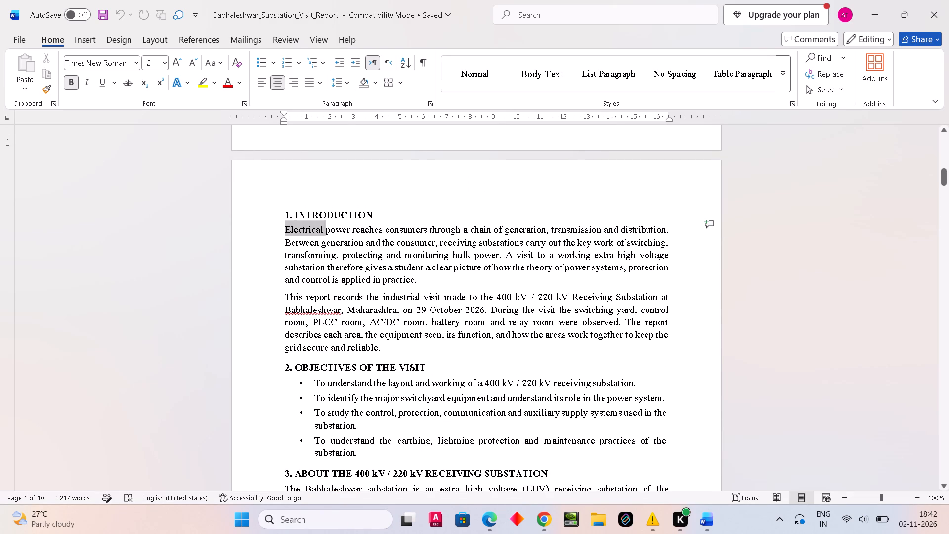
pyautogui.moveTo(309, 260); pyautogui.dragTo(373, 346)
pyautogui.hotkey('ctrl', 'c')
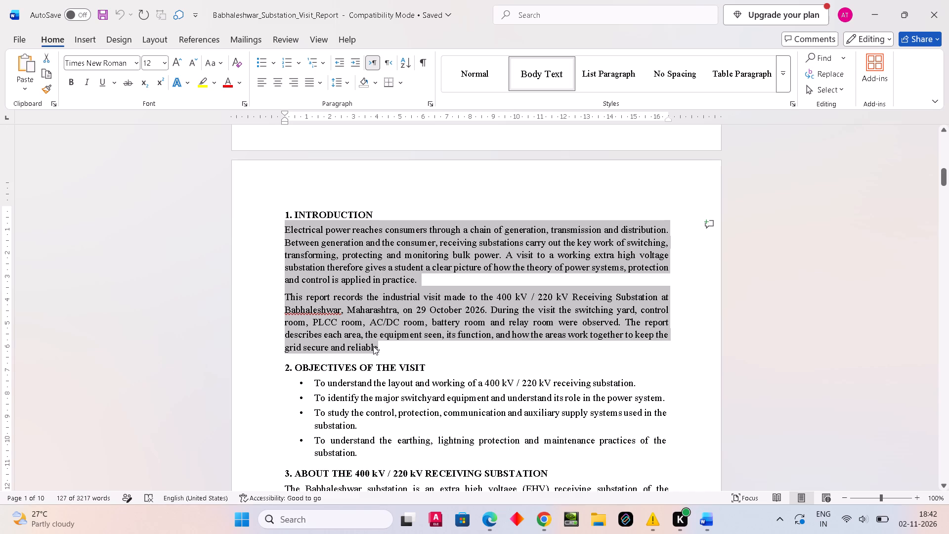
# Switch to Chrome and close the two duplicate Visit Report PDF tabs, keeping the first one open.
pyautogui.hotkey('alt', 'Tab')
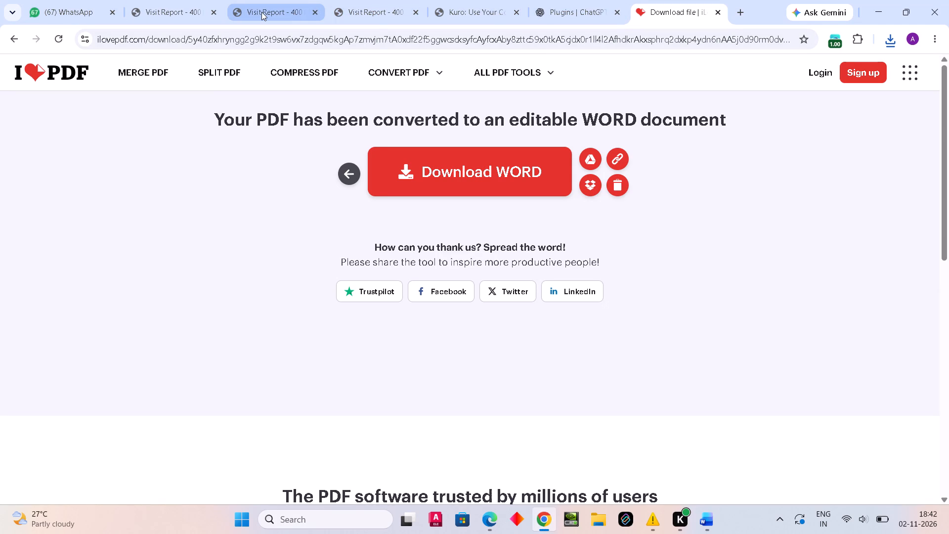
pyautogui.click(317, 10)
pyautogui.click(317, 10)
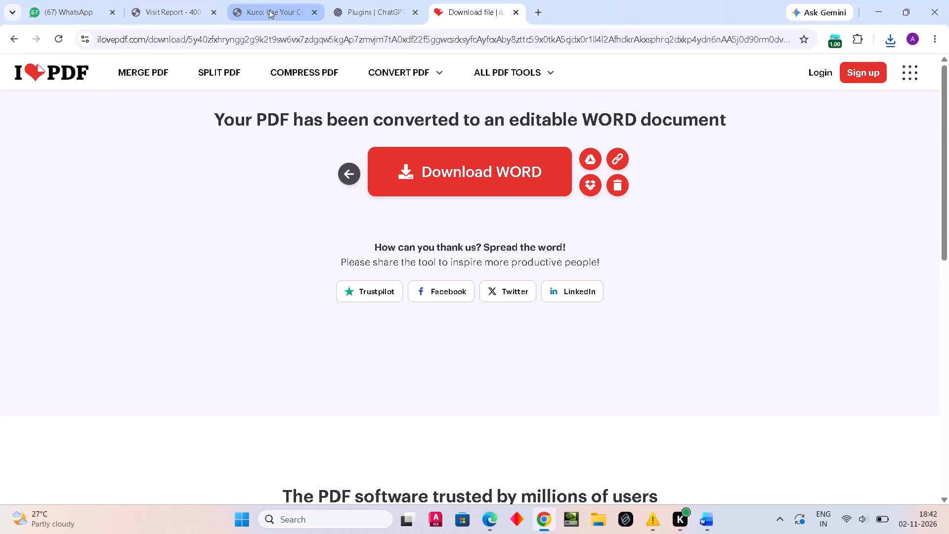
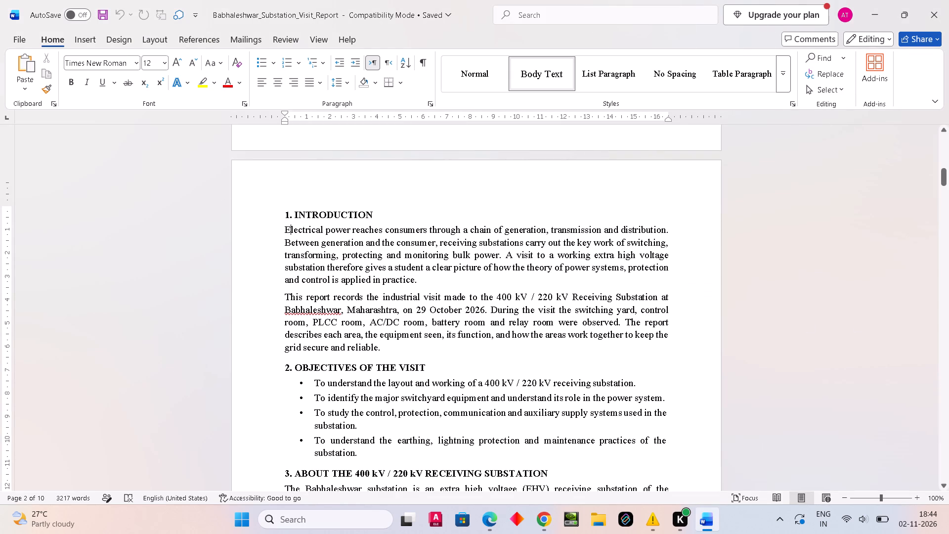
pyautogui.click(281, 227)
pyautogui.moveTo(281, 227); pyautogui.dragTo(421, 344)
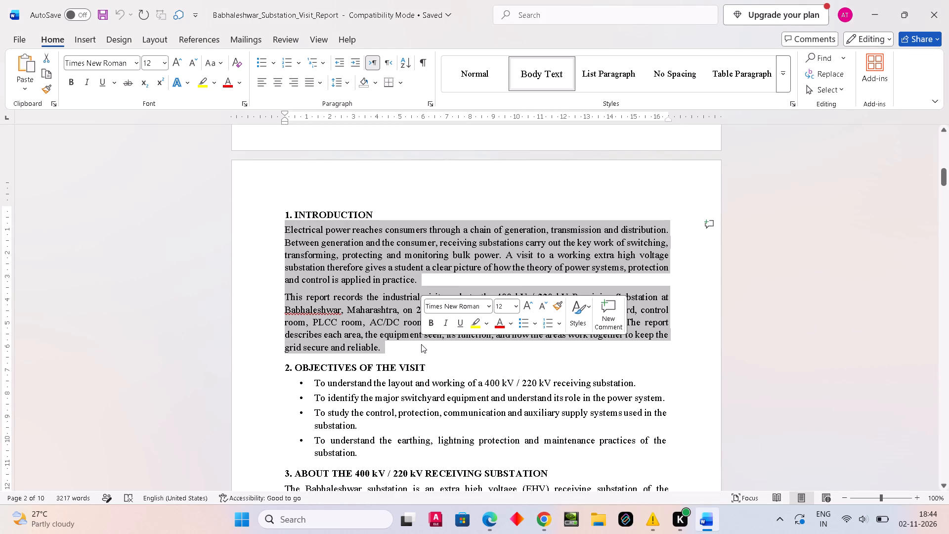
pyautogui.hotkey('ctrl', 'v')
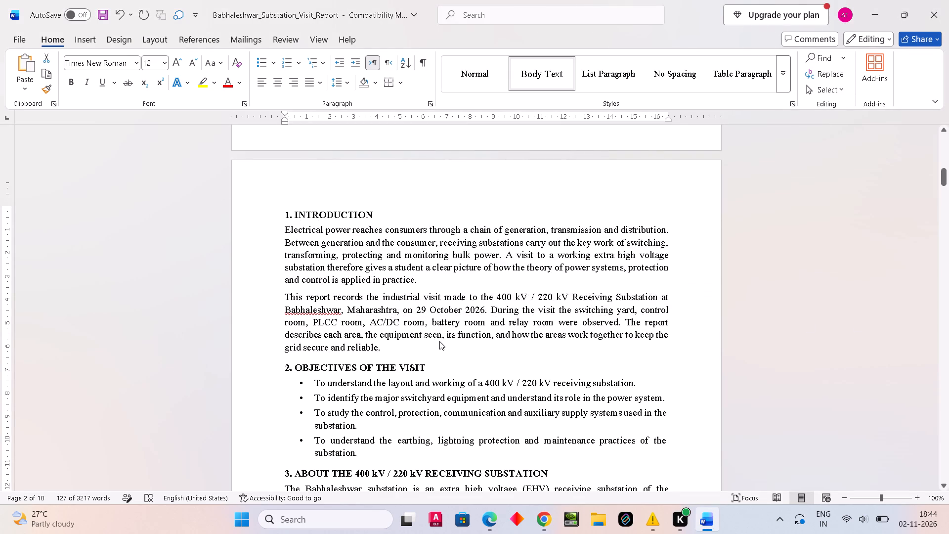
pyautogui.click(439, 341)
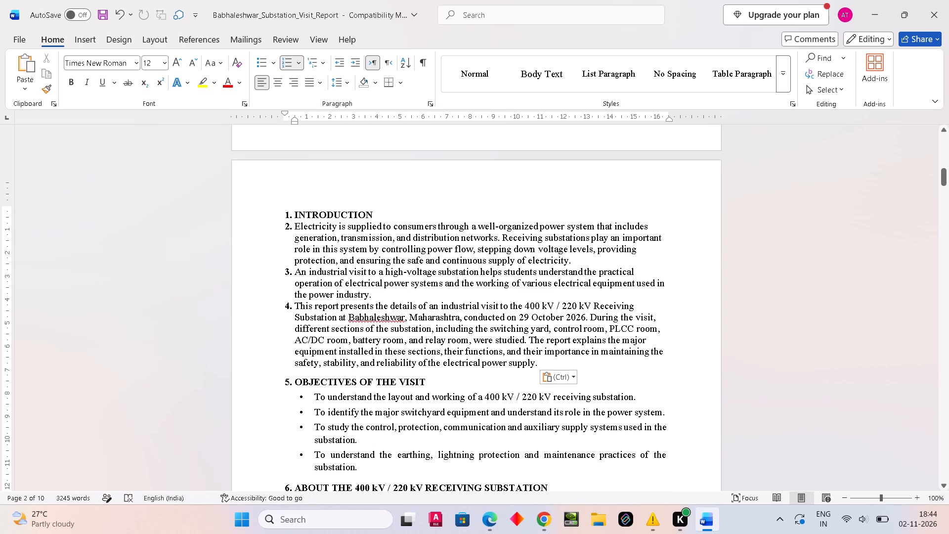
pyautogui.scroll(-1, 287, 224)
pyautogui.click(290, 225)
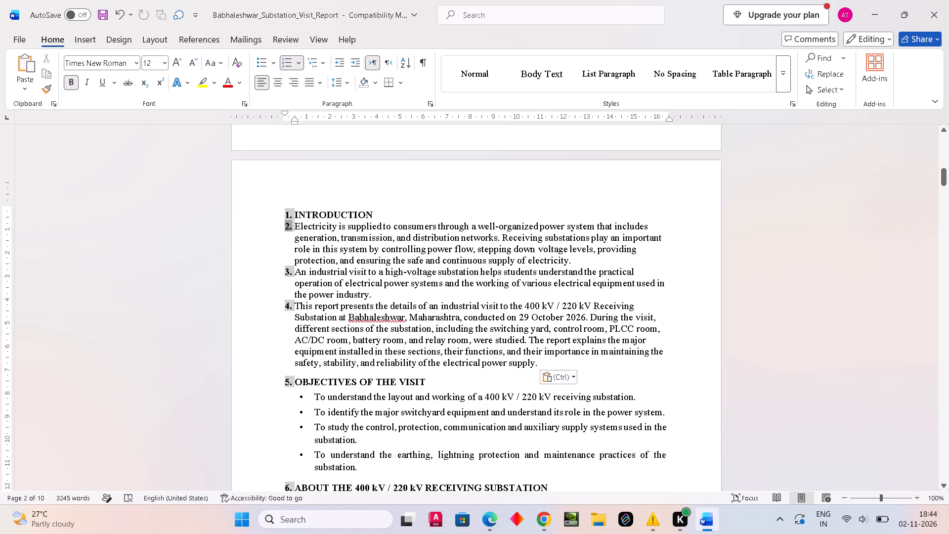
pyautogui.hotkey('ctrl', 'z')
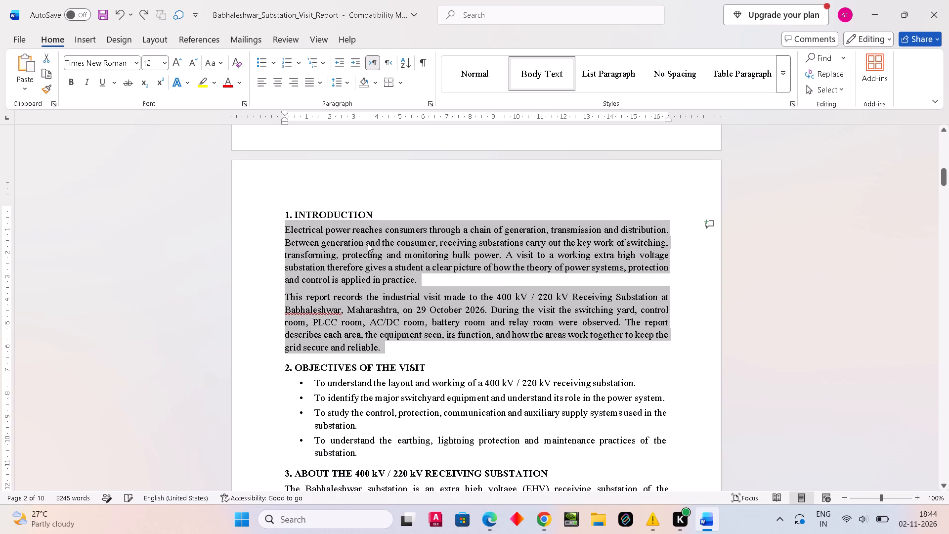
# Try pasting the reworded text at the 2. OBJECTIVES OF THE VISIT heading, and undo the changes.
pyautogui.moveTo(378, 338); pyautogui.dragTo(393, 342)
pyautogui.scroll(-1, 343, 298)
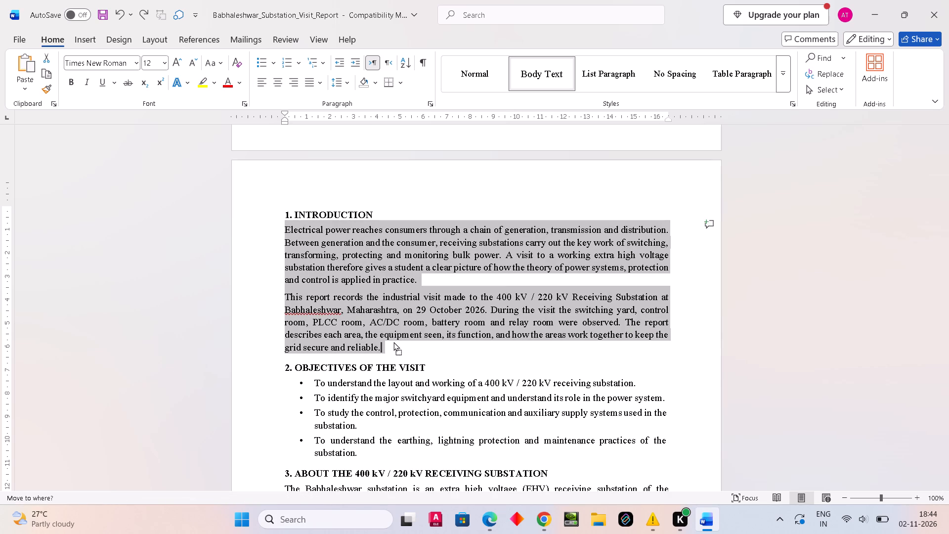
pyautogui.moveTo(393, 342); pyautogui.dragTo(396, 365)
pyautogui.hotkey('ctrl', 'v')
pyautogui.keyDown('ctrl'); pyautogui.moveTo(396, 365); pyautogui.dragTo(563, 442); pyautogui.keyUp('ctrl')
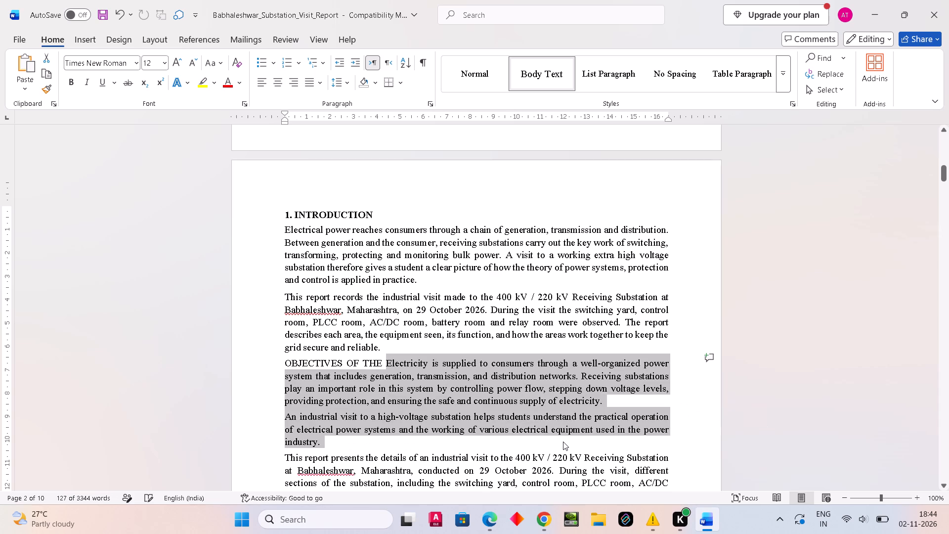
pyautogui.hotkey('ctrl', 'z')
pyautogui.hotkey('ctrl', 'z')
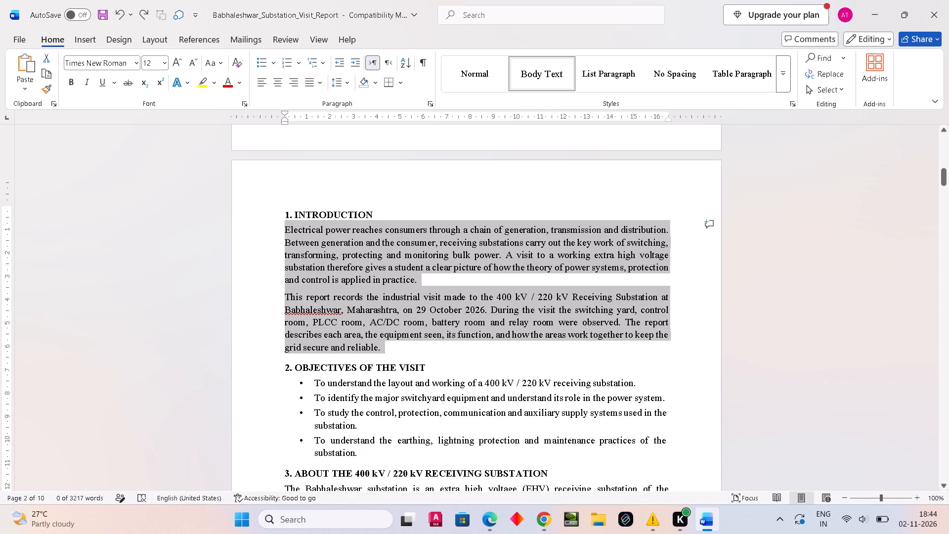
# Replace both original body paragraphs under the 1. INTRODUCTION heading with the copied reworded text.
pyautogui.click(361, 358)
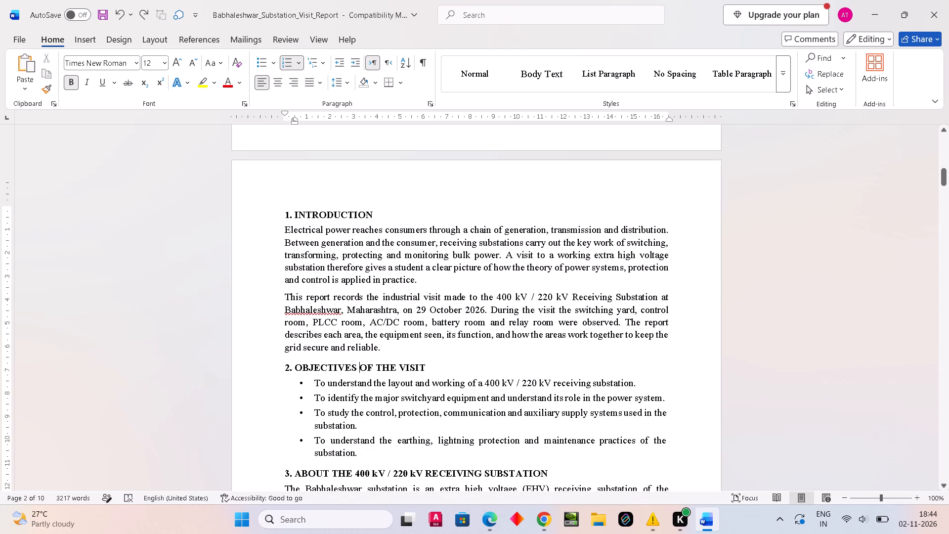
pyautogui.click(281, 232)
pyautogui.moveTo(281, 232); pyautogui.dragTo(424, 352)
pyautogui.hotkey('ctrl', 'v')
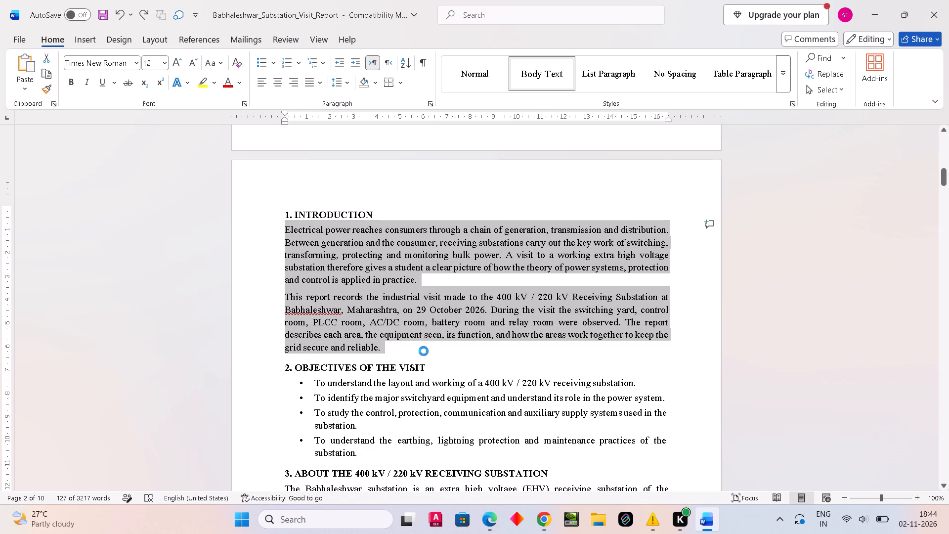
pyautogui.hscroll(-1, 358, 301)
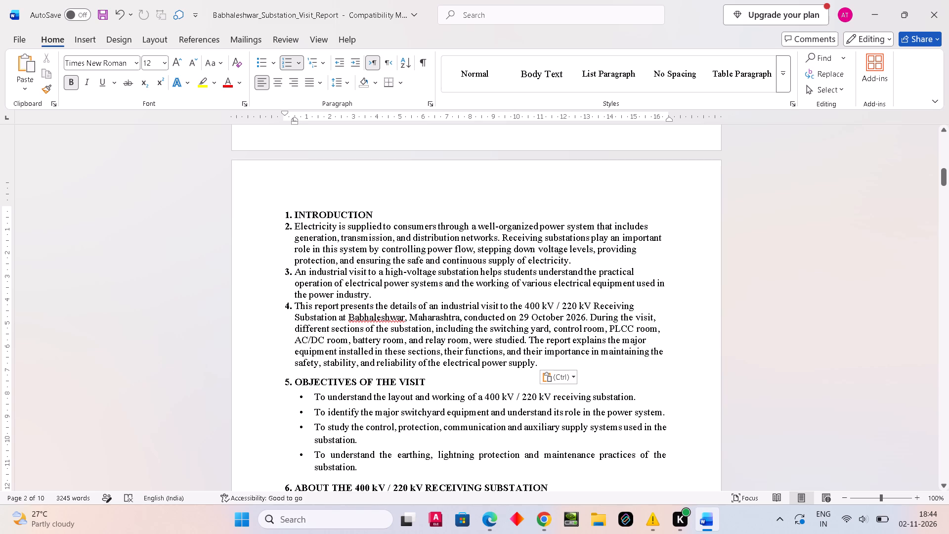
# Remove the automatic list numbers from the three reworded paragraphs under the 1. INTRODUCTION heading.
pyautogui.click(288, 227)
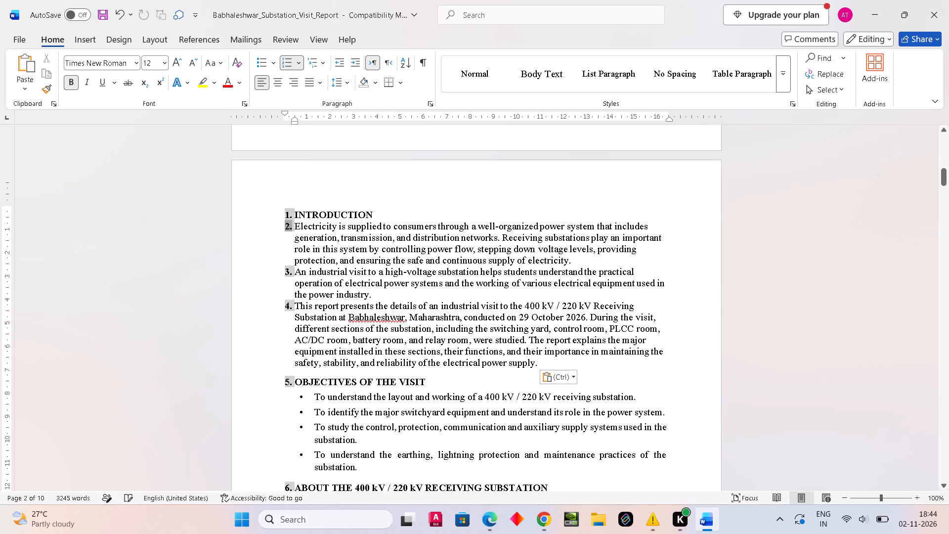
pyautogui.click(377, 214)
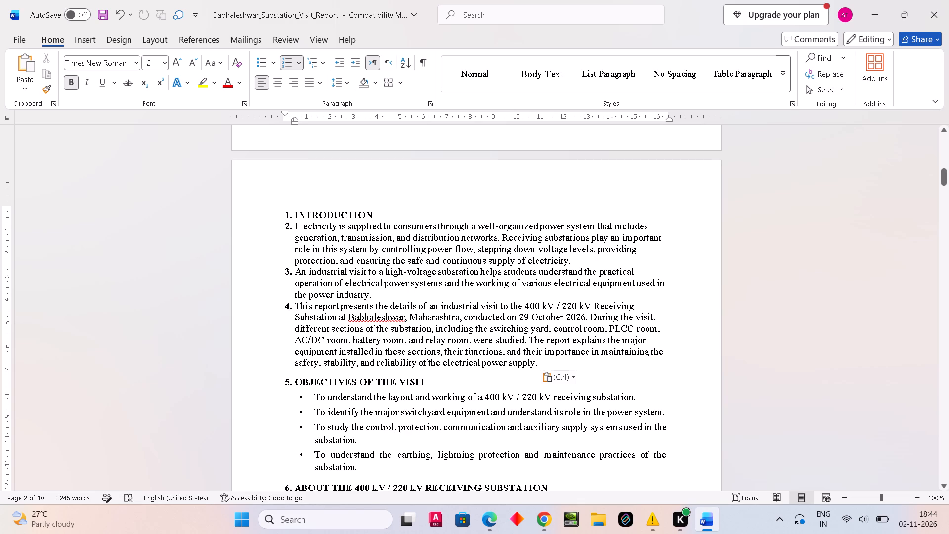
pyautogui.click(292, 229)
pyautogui.press('BackSpace')
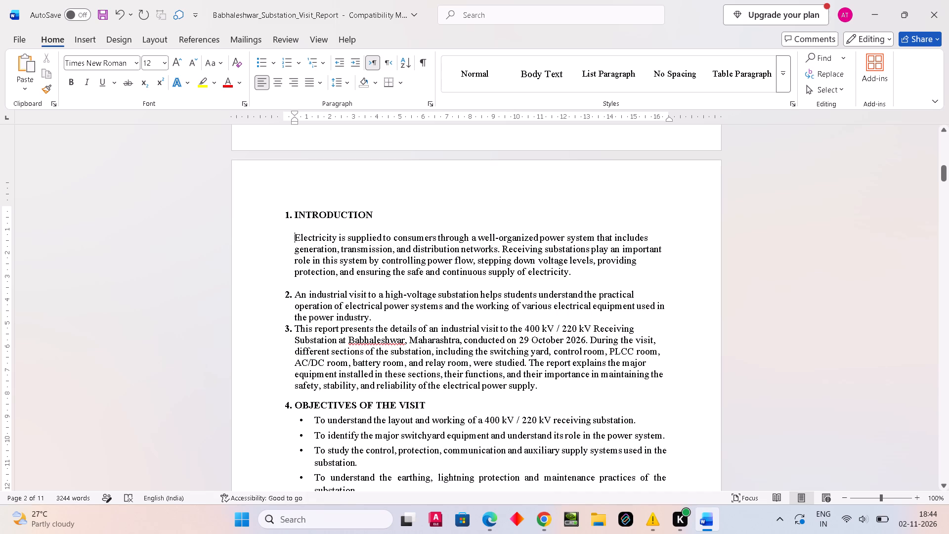
pyautogui.click(291, 295)
pyautogui.click(291, 295)
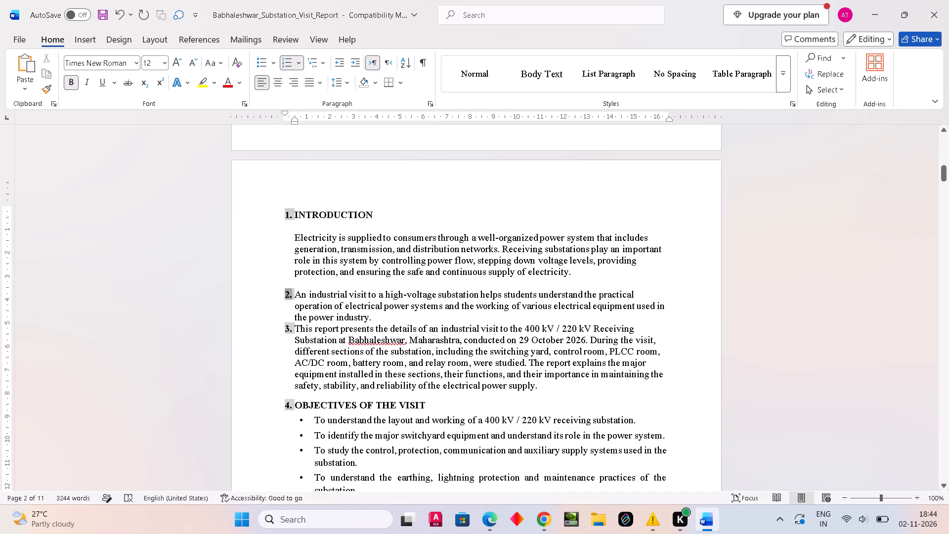
pyautogui.click(301, 296)
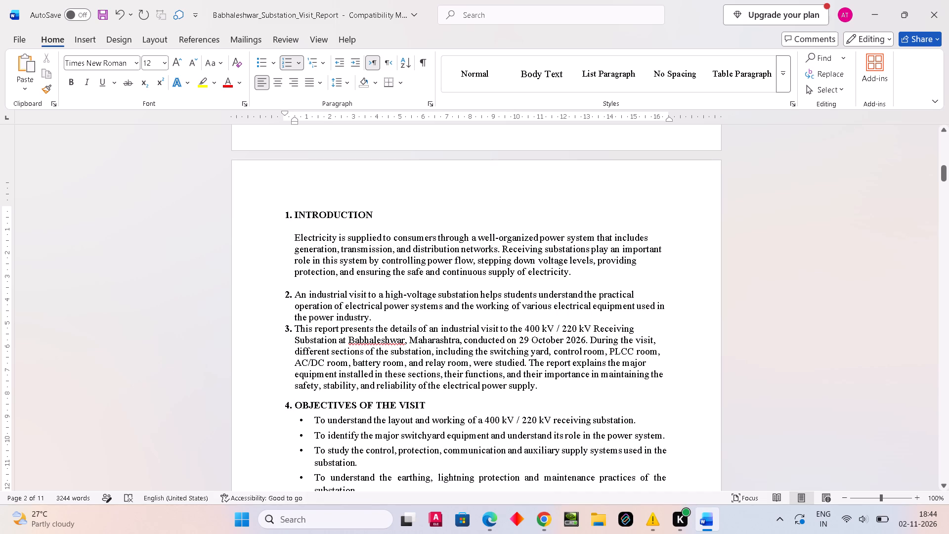
pyautogui.press('Left')
pyautogui.press('BackSpace')
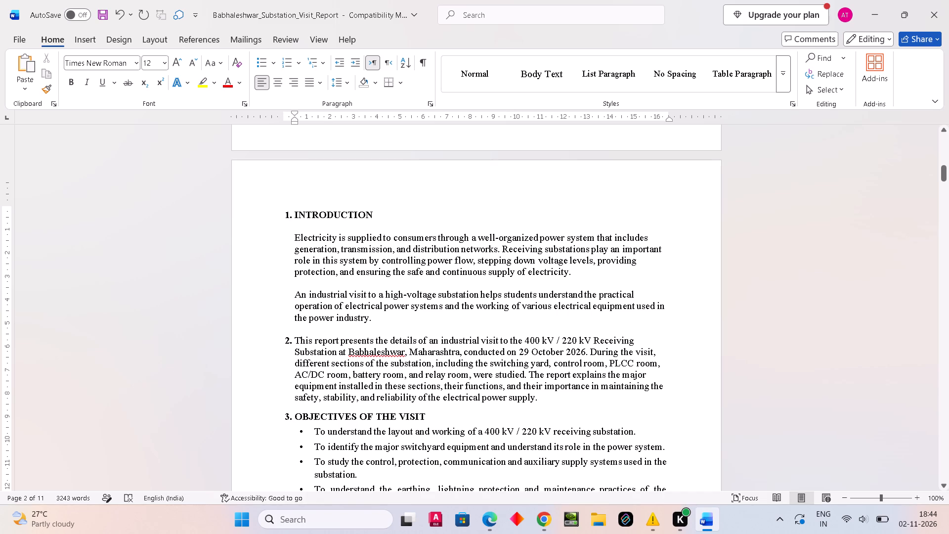
pyautogui.click(292, 343)
pyautogui.press('BackSpace')
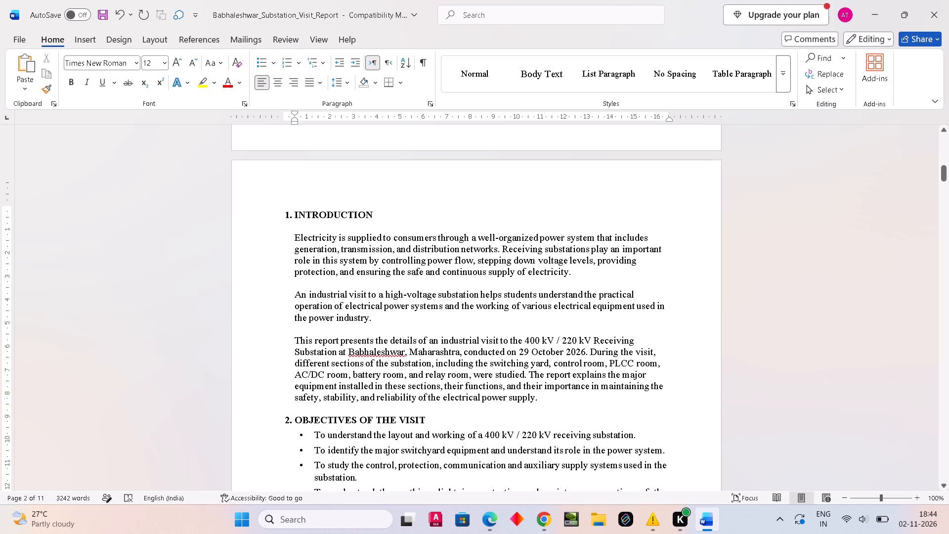
# Merge the three reworded introduction paragraphs into a single continuous paragraph.
pyautogui.press('BackSpace')
pyautogui.press('BackSpace')
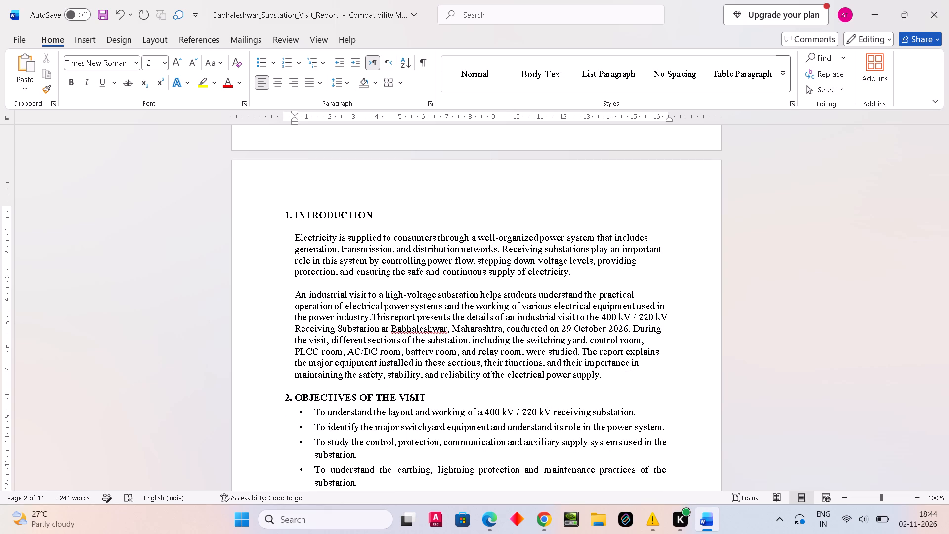
pyautogui.click(299, 284)
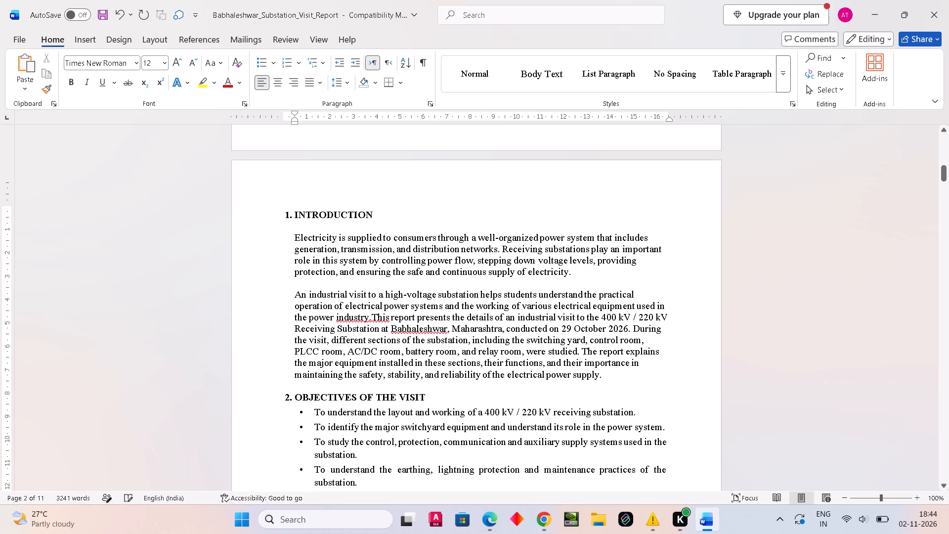
pyautogui.click(294, 294)
pyautogui.press('BackSpace')
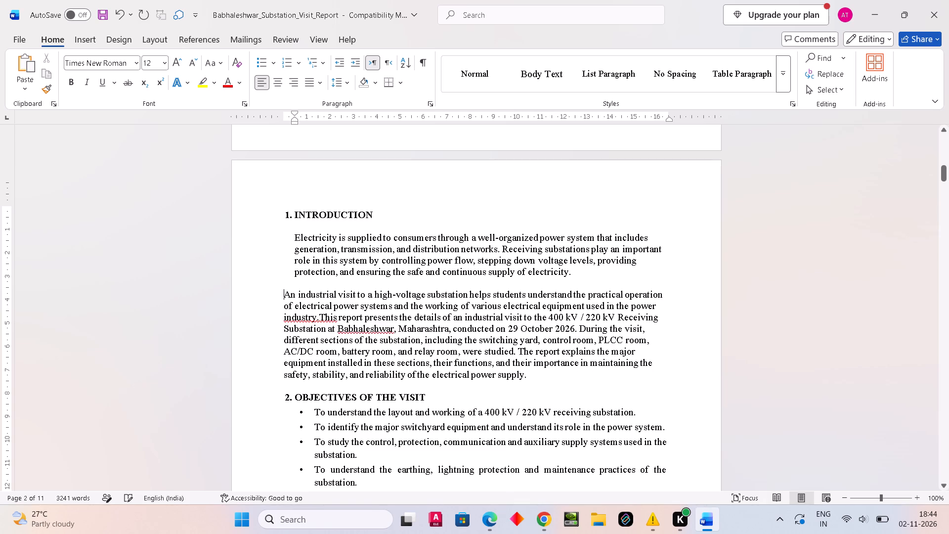
pyautogui.press('BackSpace')
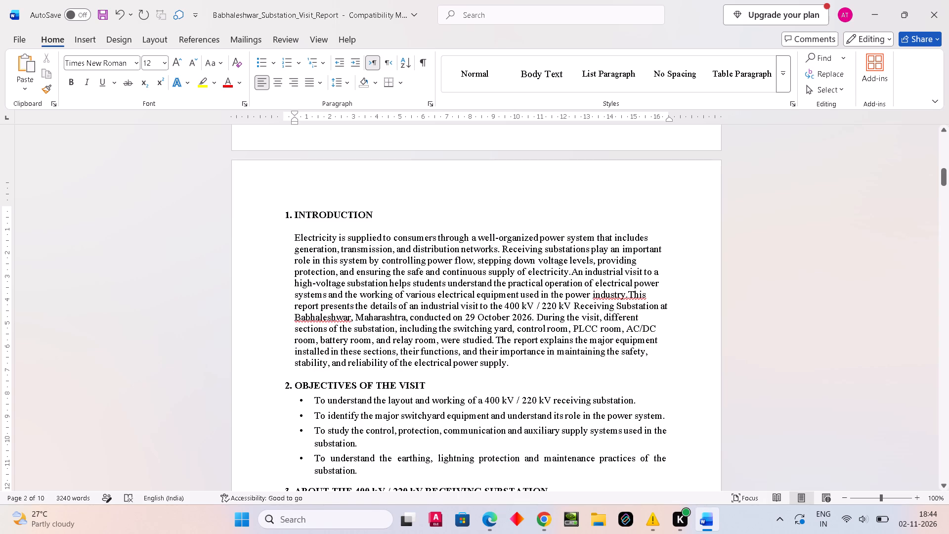
# Insert a space after "industry" and another before "An industrial visit" where the merged introduction sentences run together.
pyautogui.click(627, 292)
pyautogui.press('space')
pyautogui.click(571, 270)
pyautogui.press('space')
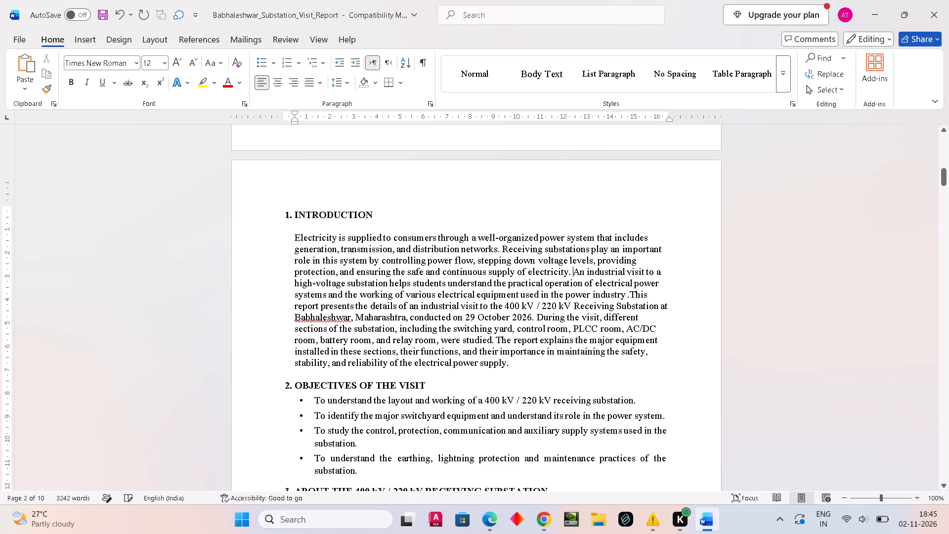
pyautogui.click(352, 317)
pyautogui.press('space')
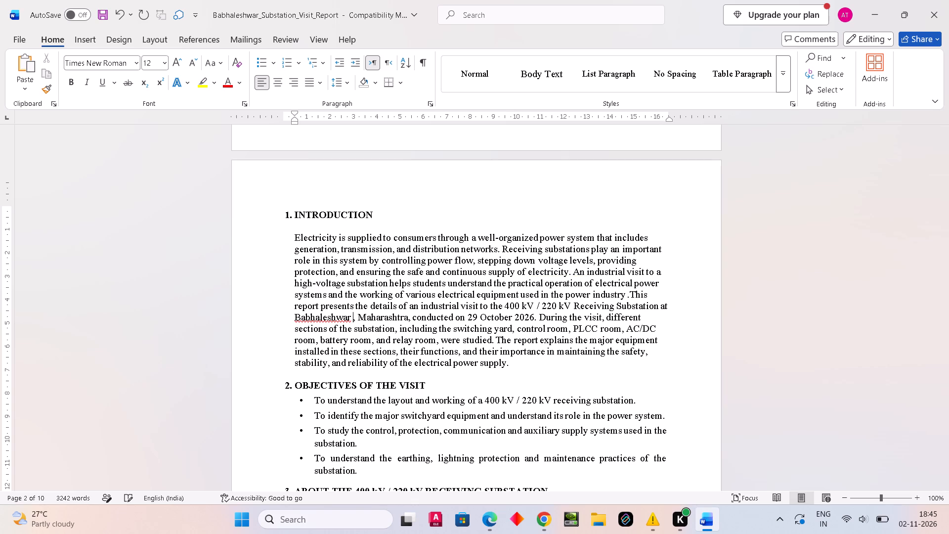
pyautogui.press('BackSpace')
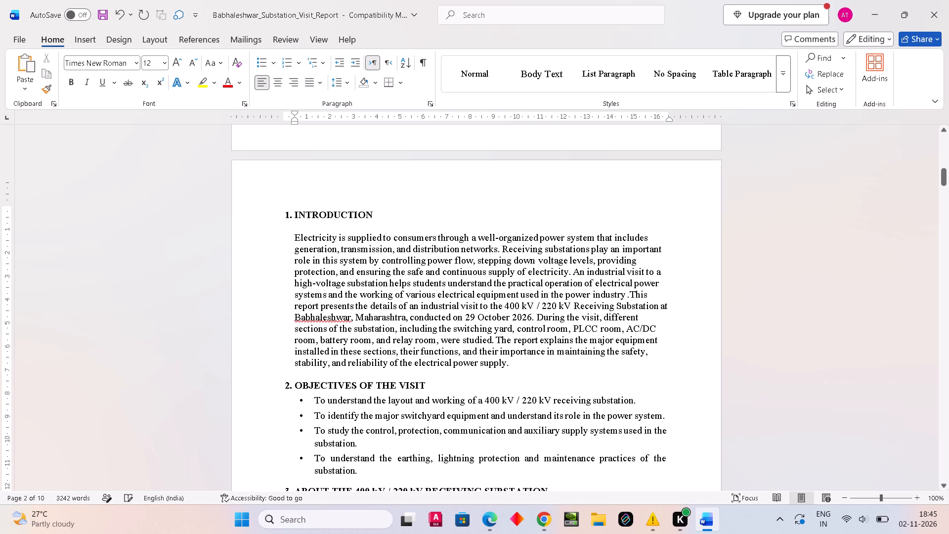
pyautogui.scroll(-1, 338, 353)
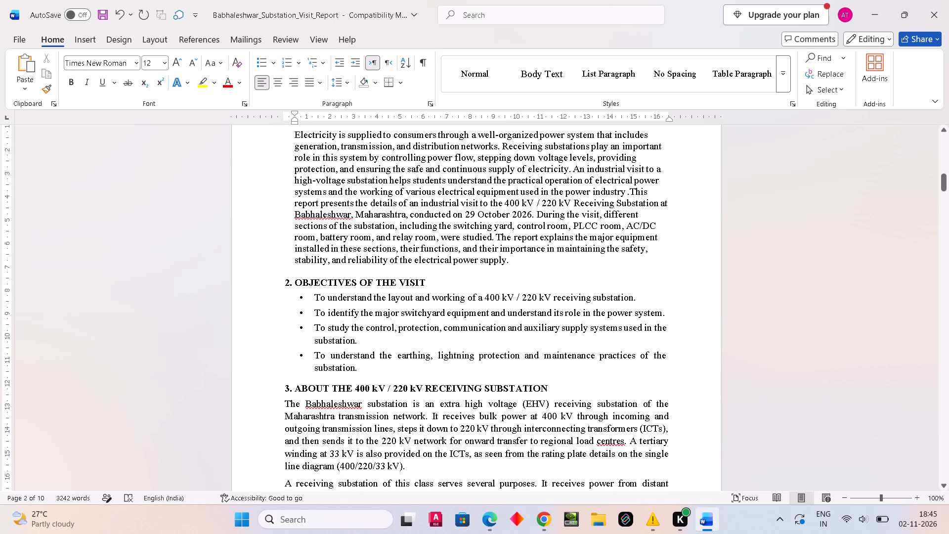
pyautogui.scroll(-1, 373, 298)
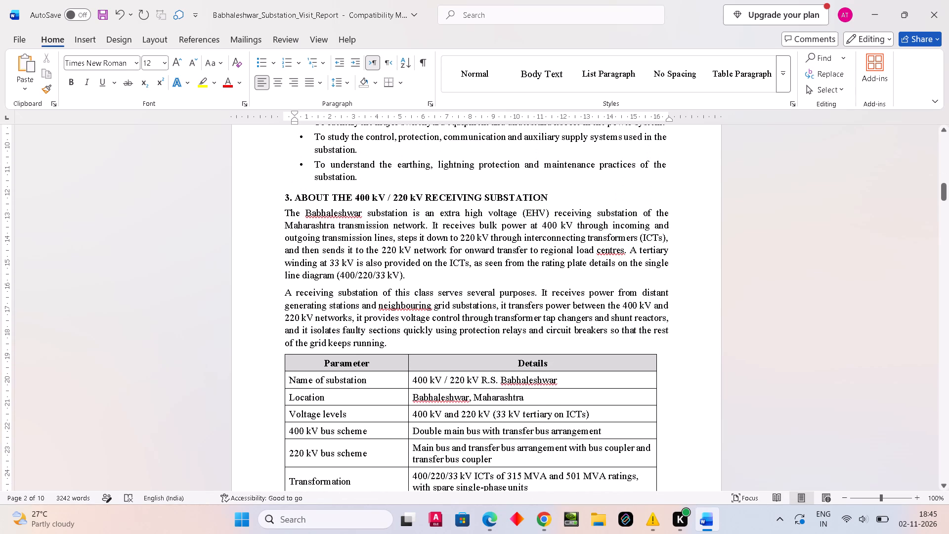
pyautogui.click(283, 213)
pyautogui.moveTo(283, 213); pyautogui.dragTo(286, 214)
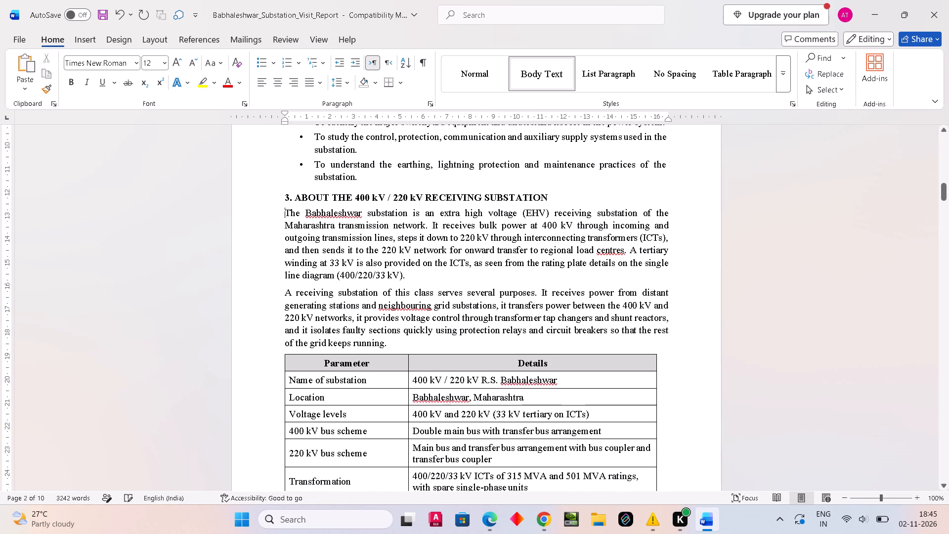
pyautogui.moveTo(286, 214); pyautogui.dragTo(396, 335)
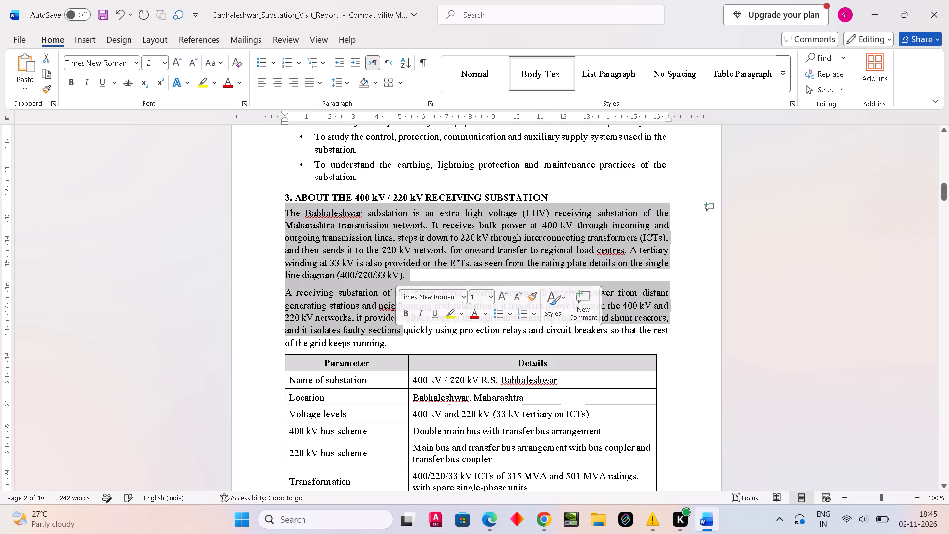
pyautogui.click(392, 349)
pyautogui.click(392, 349)
pyautogui.moveTo(392, 349); pyautogui.dragTo(361, 332)
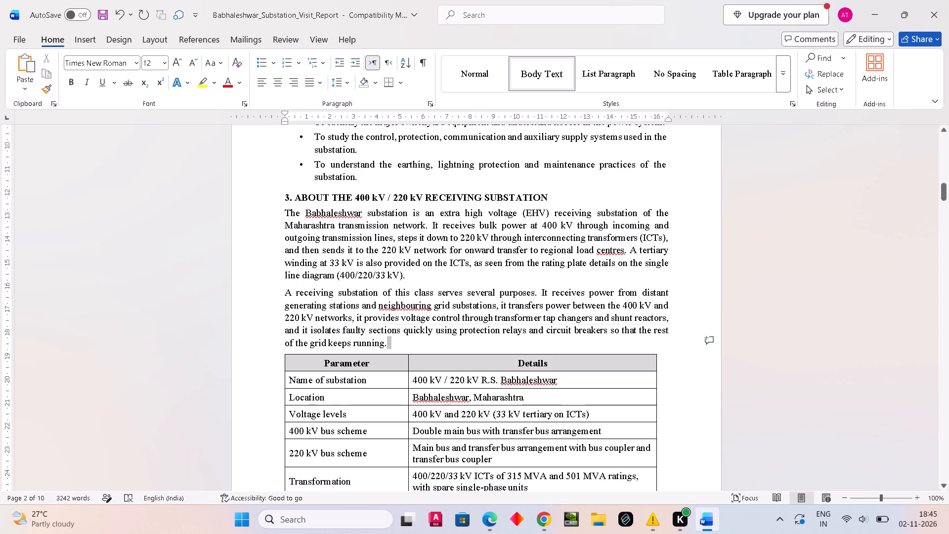
pyautogui.moveTo(361, 332); pyautogui.dragTo(279, 213)
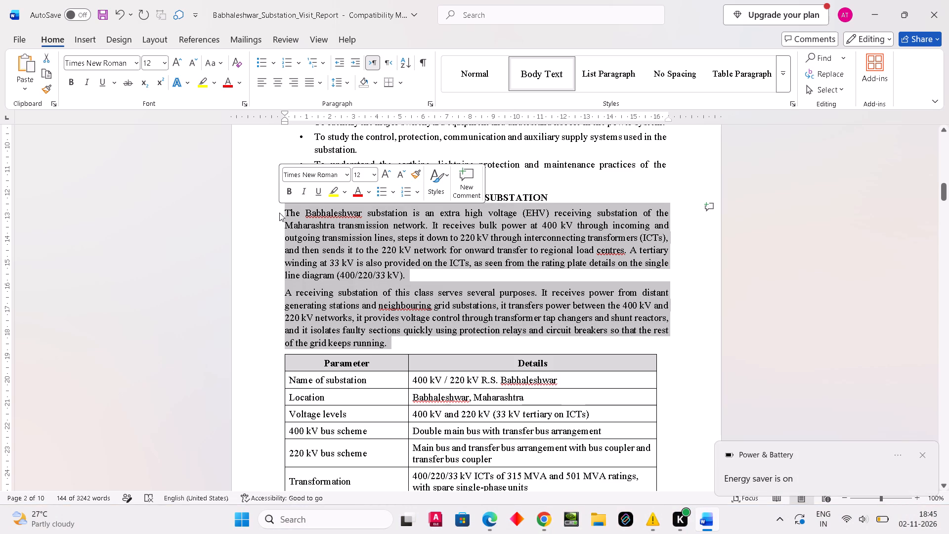
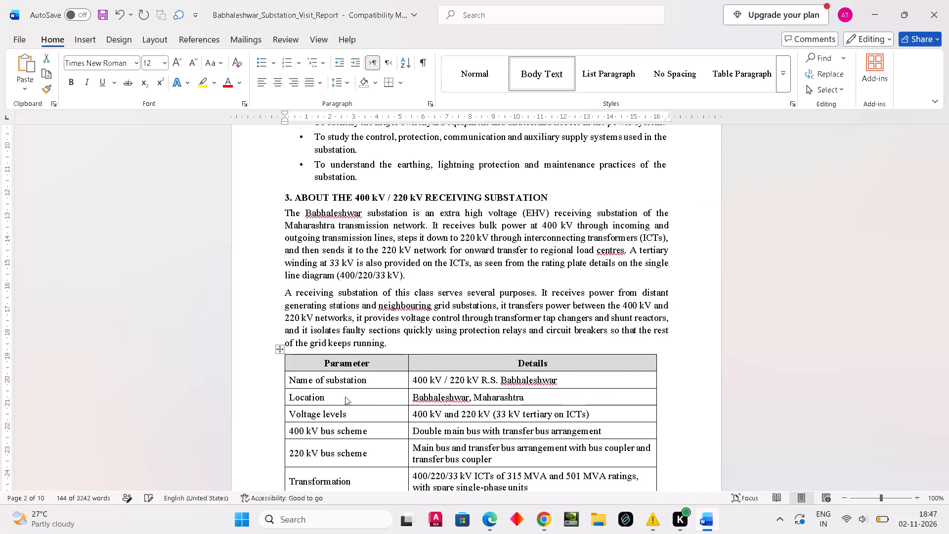
# Replace the two original section 3 paragraphs with the copied rewording and delete its pasted "Substation Overview and Function" heading.
pyautogui.click(345, 397)
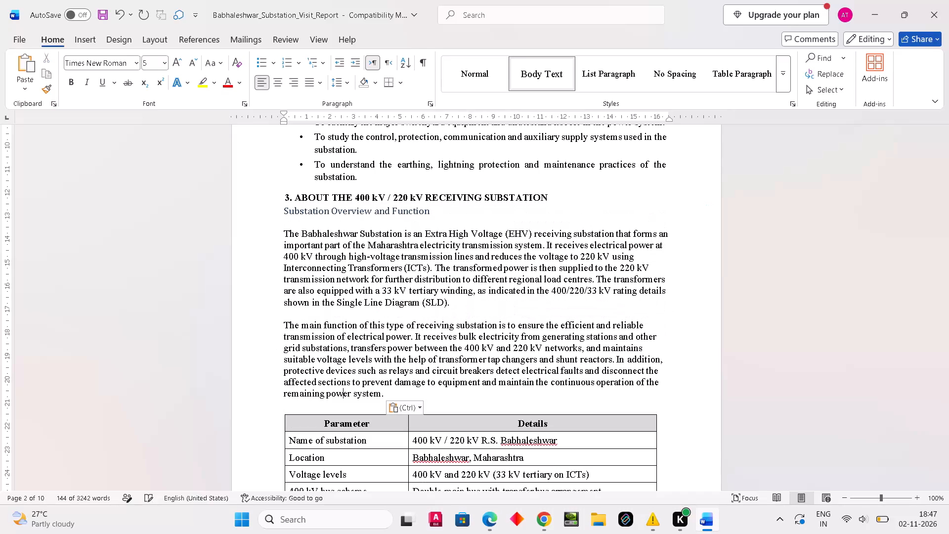
pyautogui.hscroll(1, 319, 239)
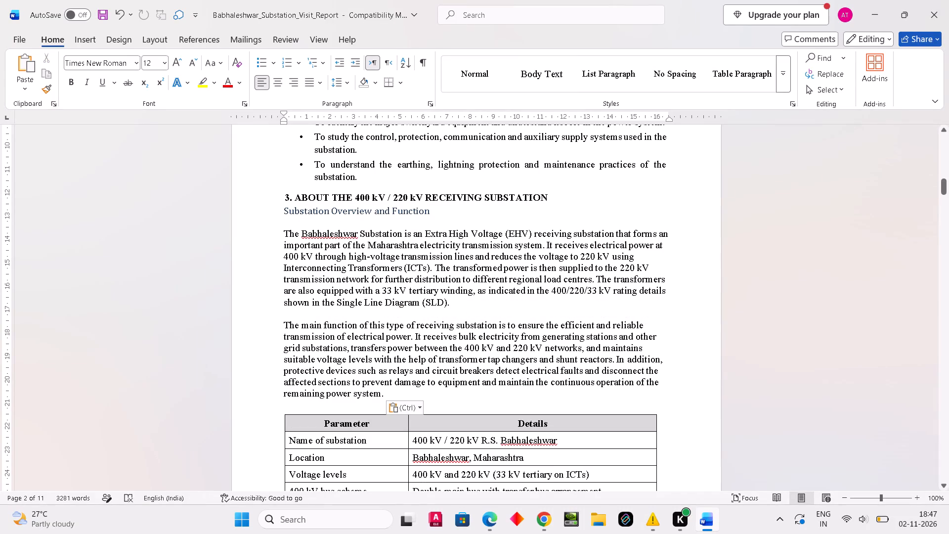
pyautogui.hscroll(1, 338, 233)
pyautogui.moveTo(285, 212); pyautogui.dragTo(296, 212)
pyautogui.hscroll(1, 296, 212)
pyautogui.moveTo(296, 212); pyautogui.dragTo(435, 214)
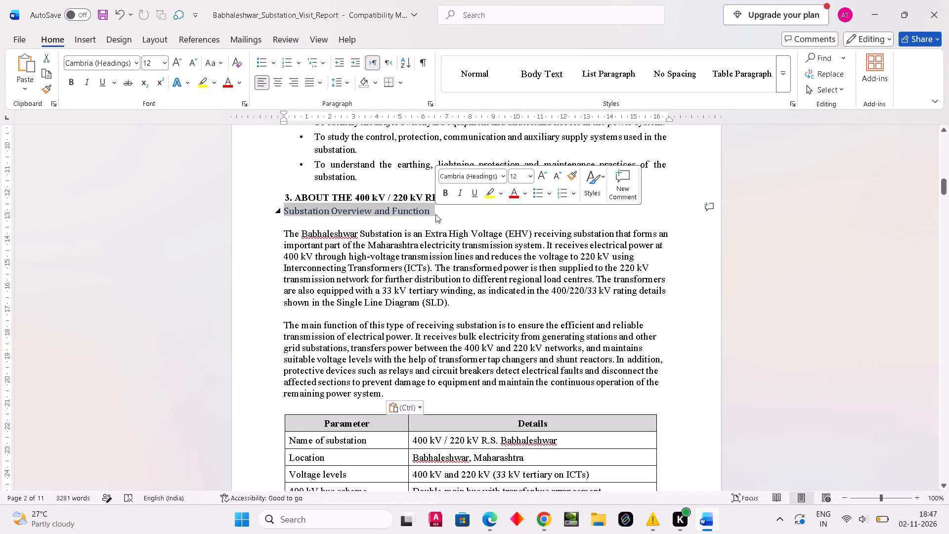
pyautogui.press('BackSpace')
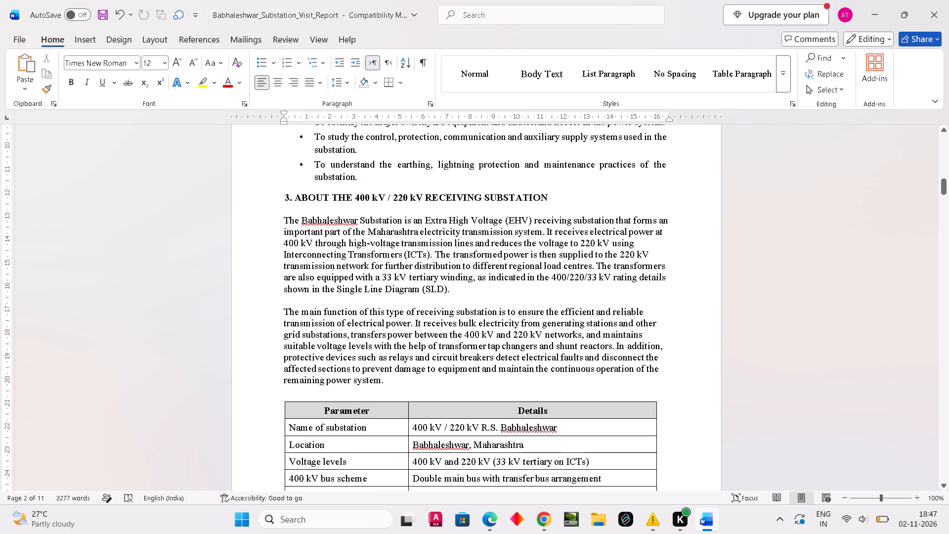
pyautogui.scroll(-2, 359, 352)
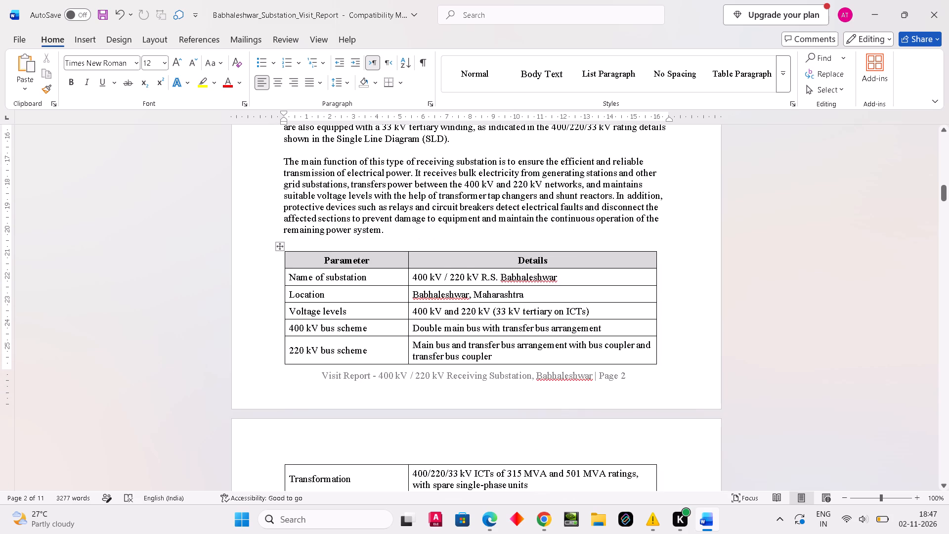
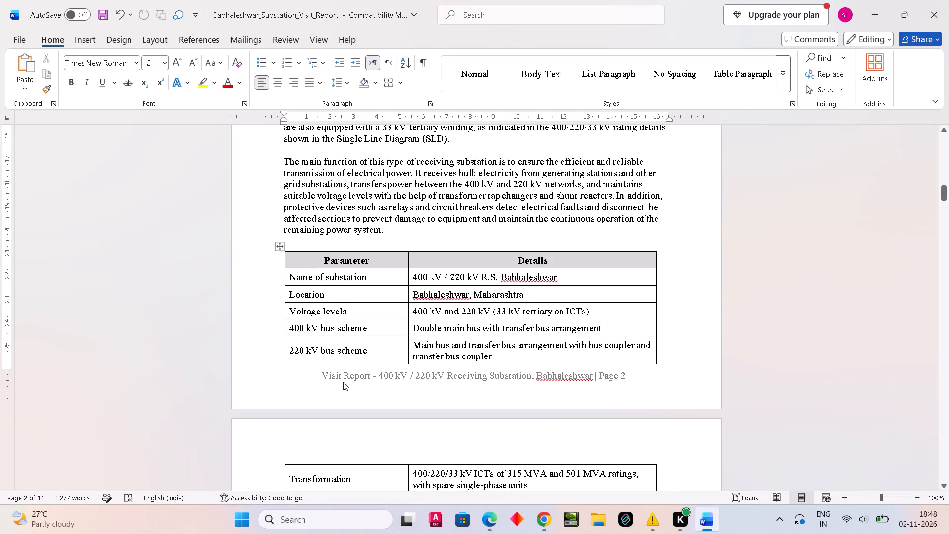
# Copy the introductory paragraph under "4. SINGLE LINE DIAGRAM (SLD)" in the report.
pyautogui.scroll(-5, 346, 381)
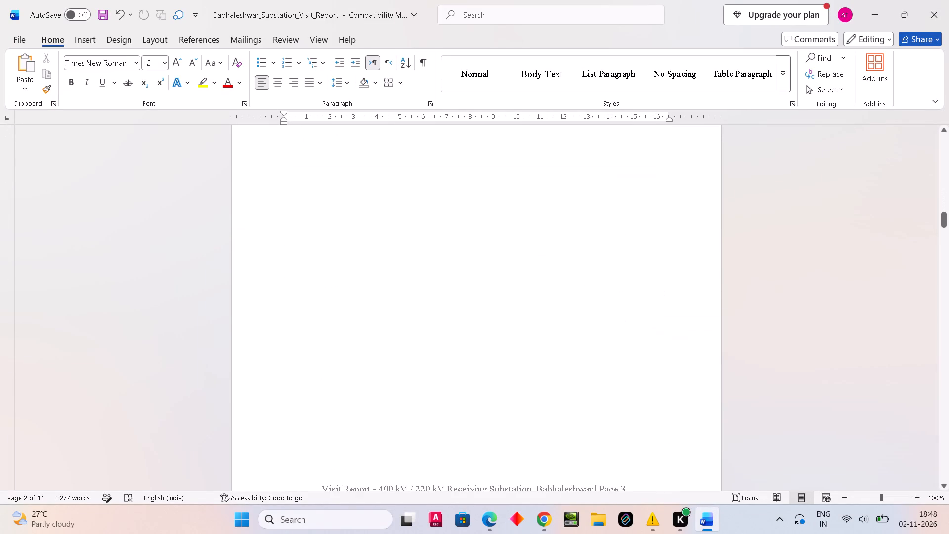
pyautogui.scroll(-1, 346, 381)
pyautogui.scroll(1, 346, 381)
pyautogui.hscroll(1, 346, 381)
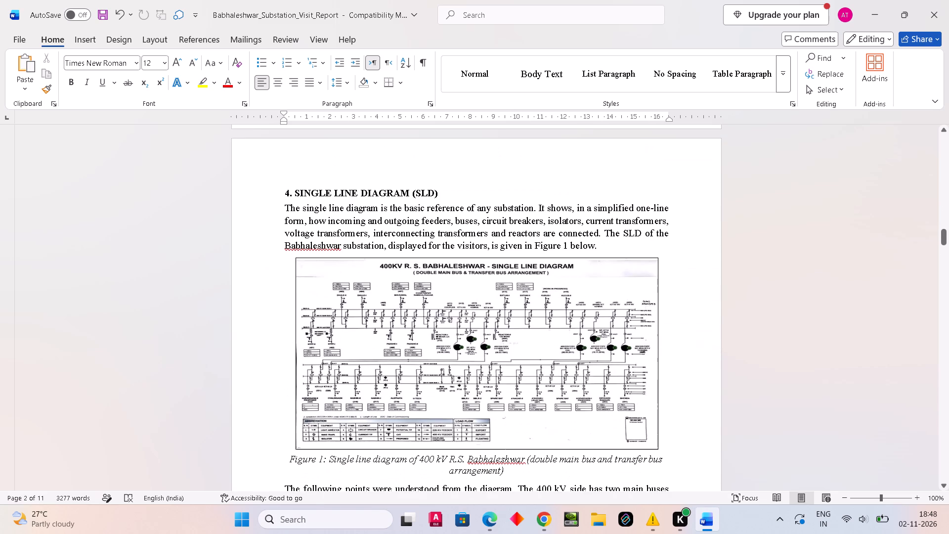
pyautogui.click(285, 208)
pyautogui.moveTo(285, 208); pyautogui.dragTo(622, 242)
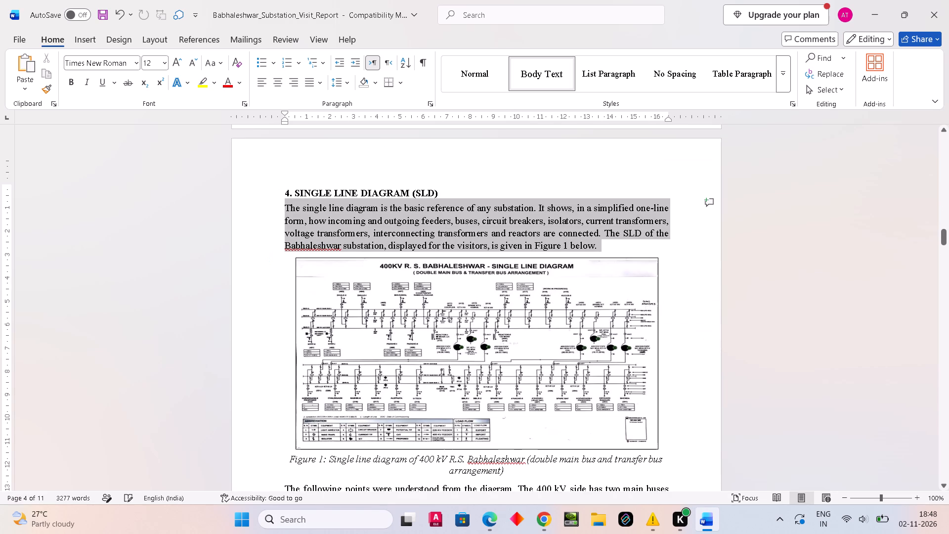
pyautogui.moveTo(622, 242); pyautogui.dragTo(623, 242)
pyautogui.hotkey('ctrl', 'c')
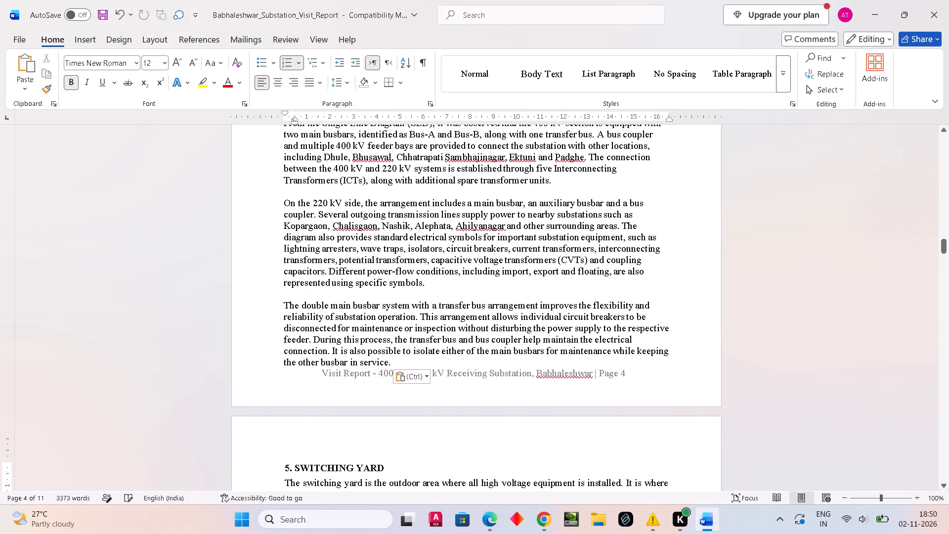
# Check the pasted SLD text and the page layout from section 4 through the "5. SWITCHING YARD" section to the yard photo.
pyautogui.hscroll(1, 301, 195)
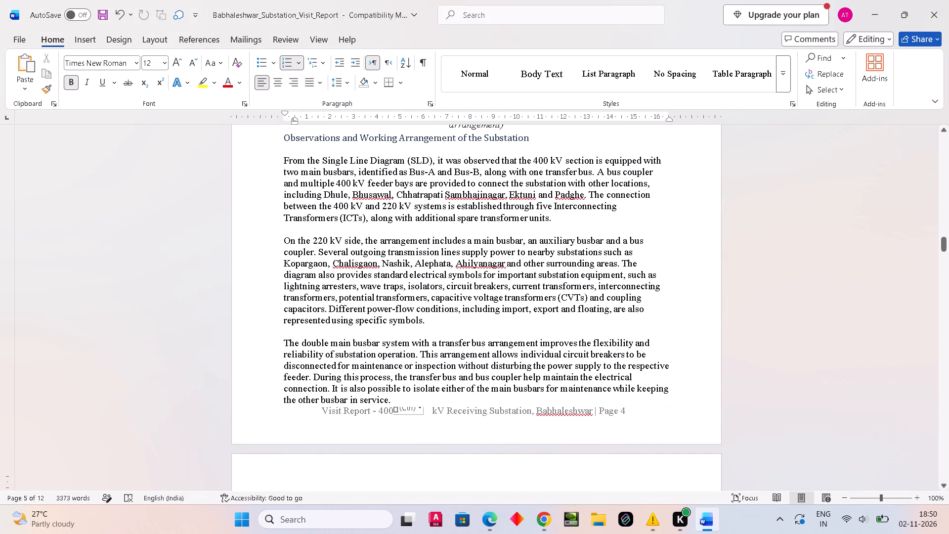
pyautogui.scroll(-2, 301, 195)
pyautogui.scroll(1, 301, 195)
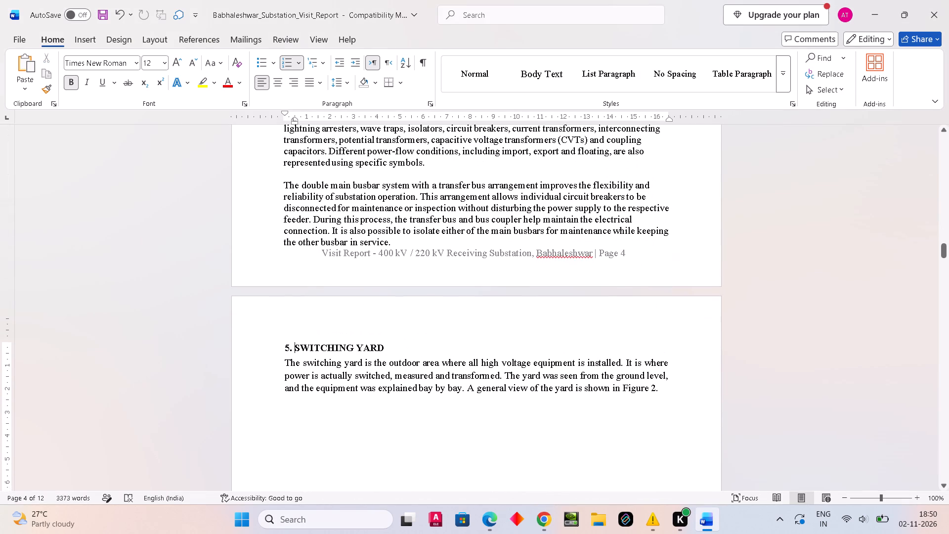
pyautogui.scroll(1, 301, 195)
pyautogui.scroll(-3, 364, 335)
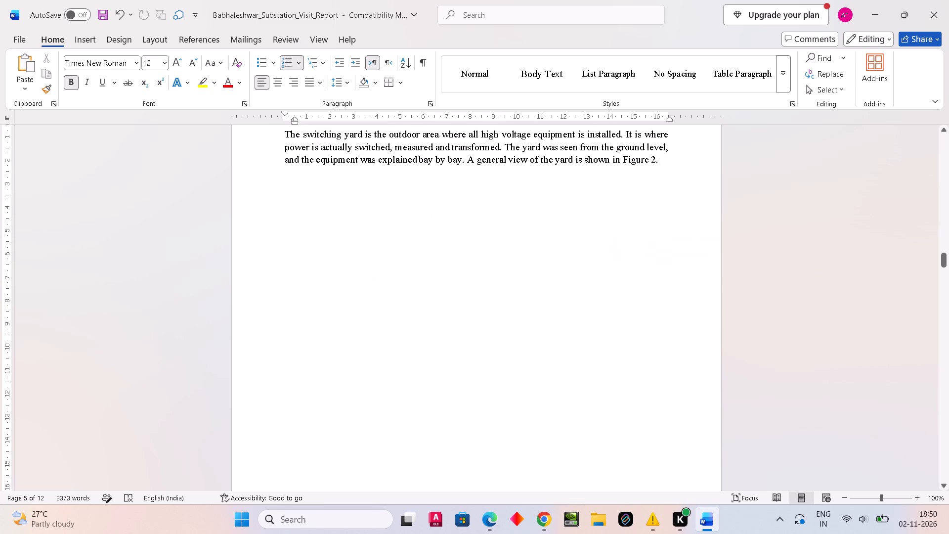
pyautogui.scroll(-5, 364, 335)
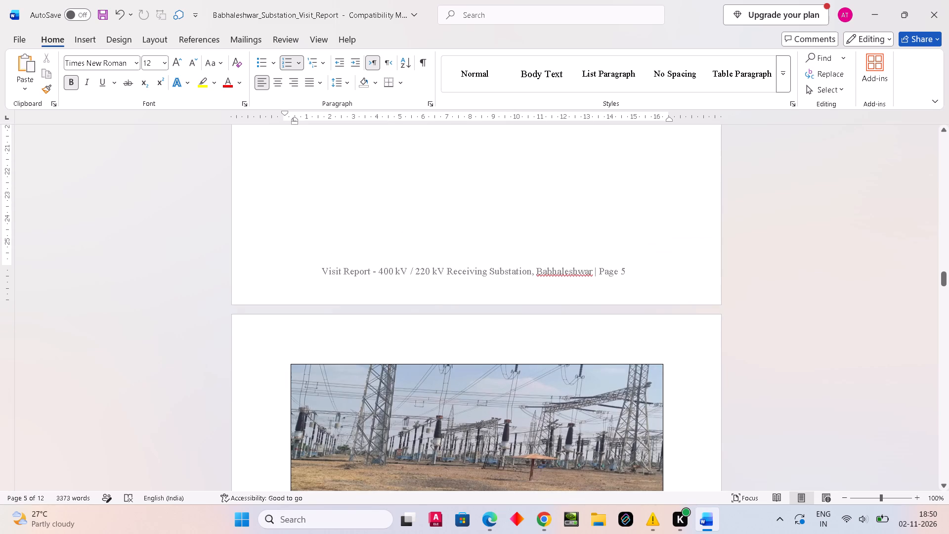
pyautogui.scroll(3, 364, 335)
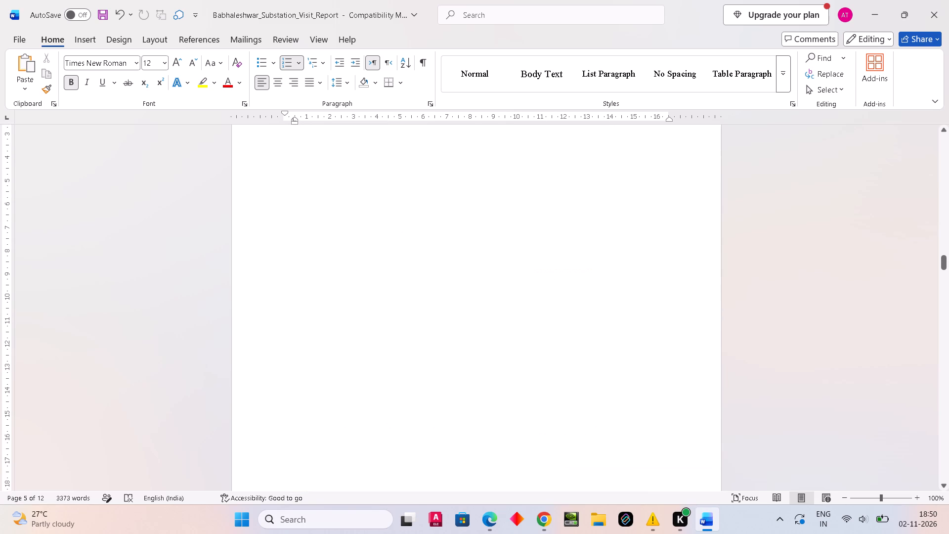
pyautogui.scroll(2, 364, 335)
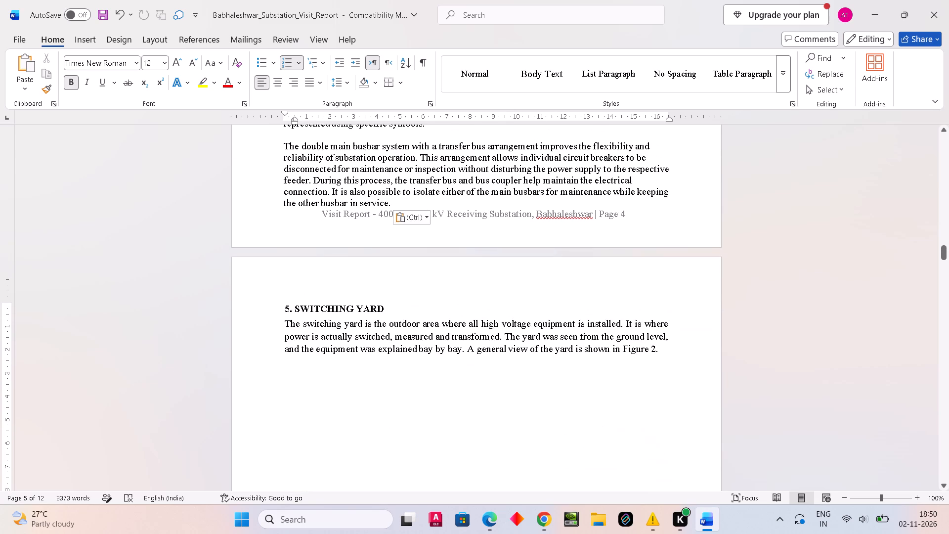
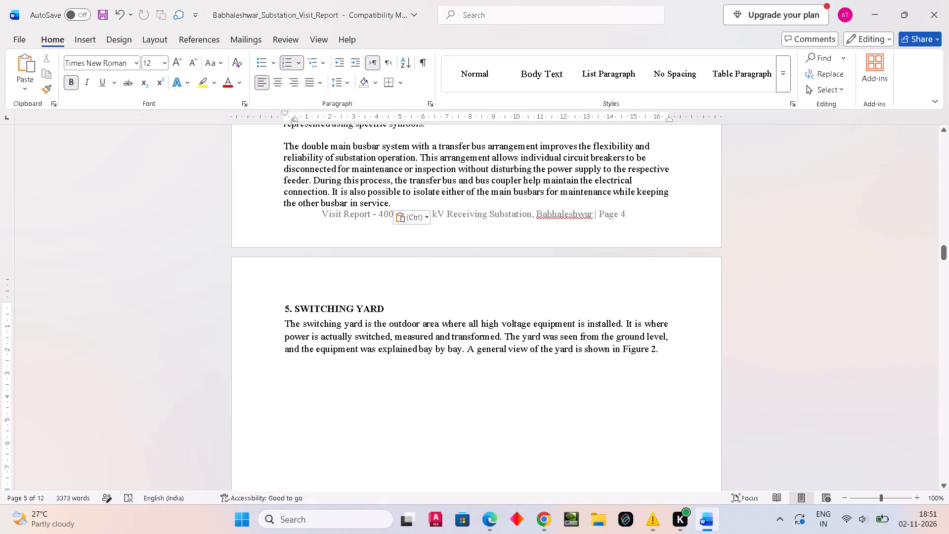
# Review the report from the reworded SLD text through section 5, Figure 2 and the section 5.1 equipment list.
pyautogui.scroll(2, 390, 274)
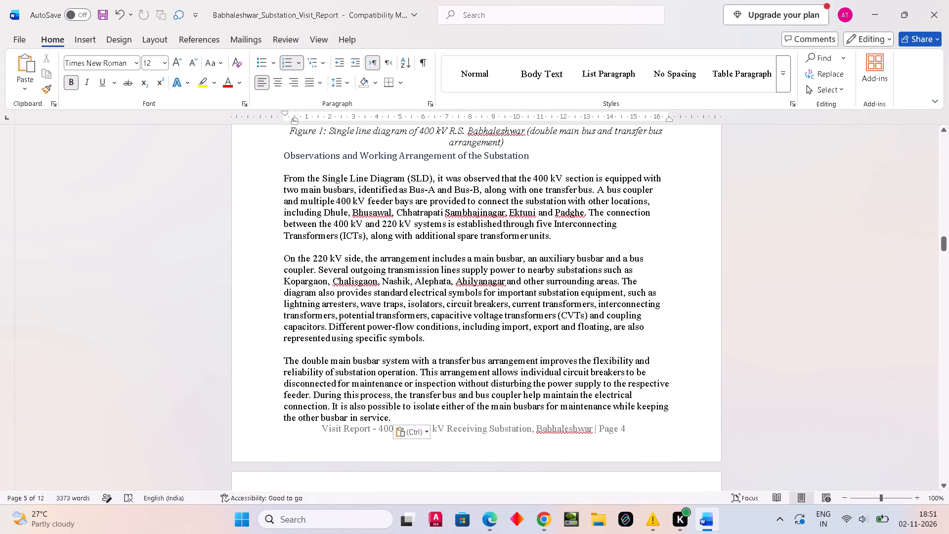
pyautogui.scroll(1, 390, 274)
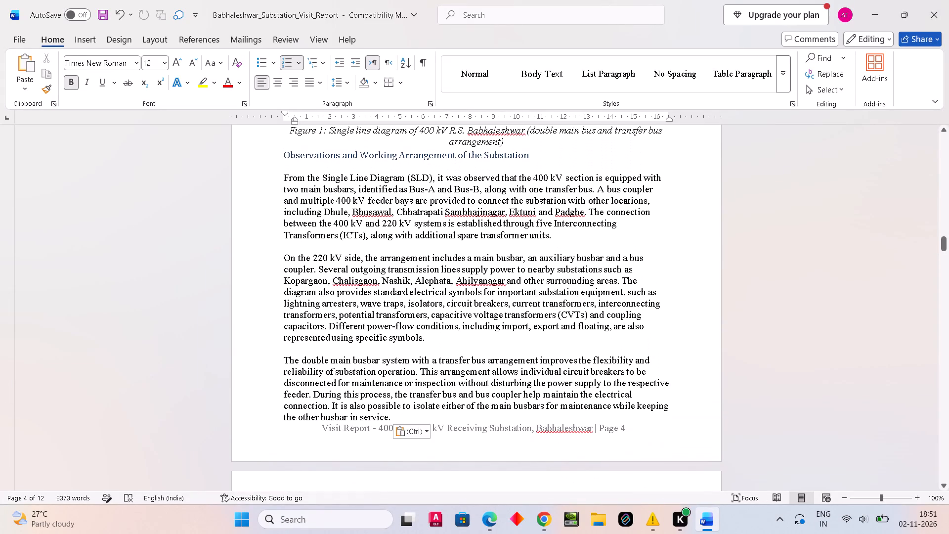
pyautogui.scroll(-1, 390, 274)
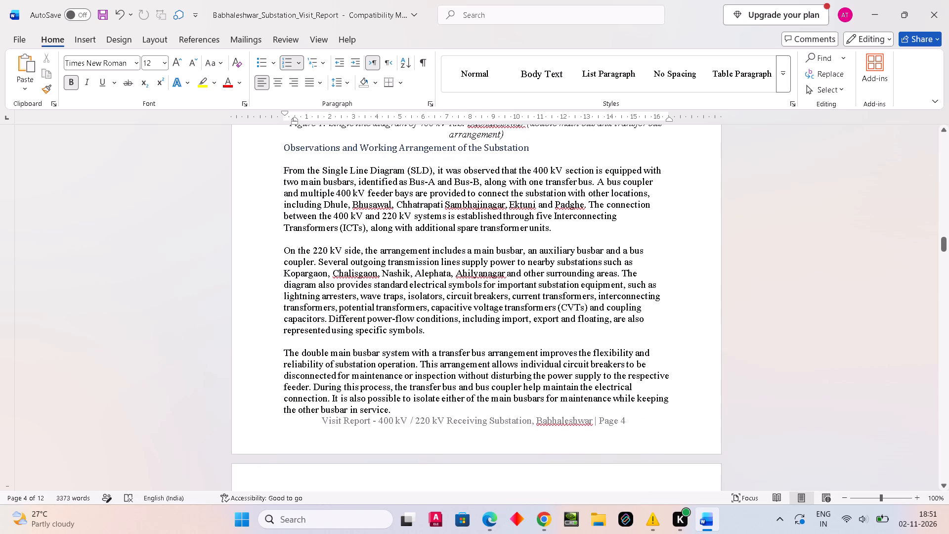
pyautogui.scroll(-1, 390, 274)
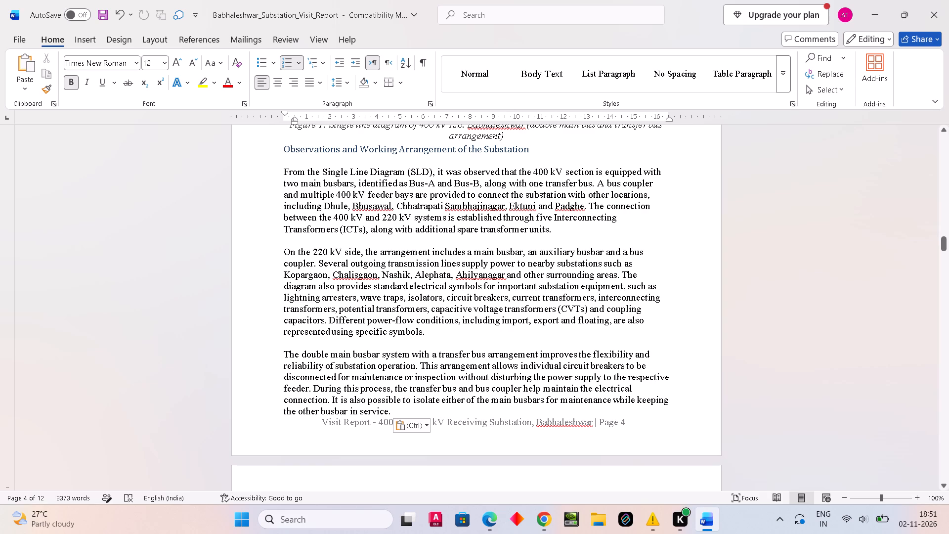
pyautogui.scroll(-6, 427, 274)
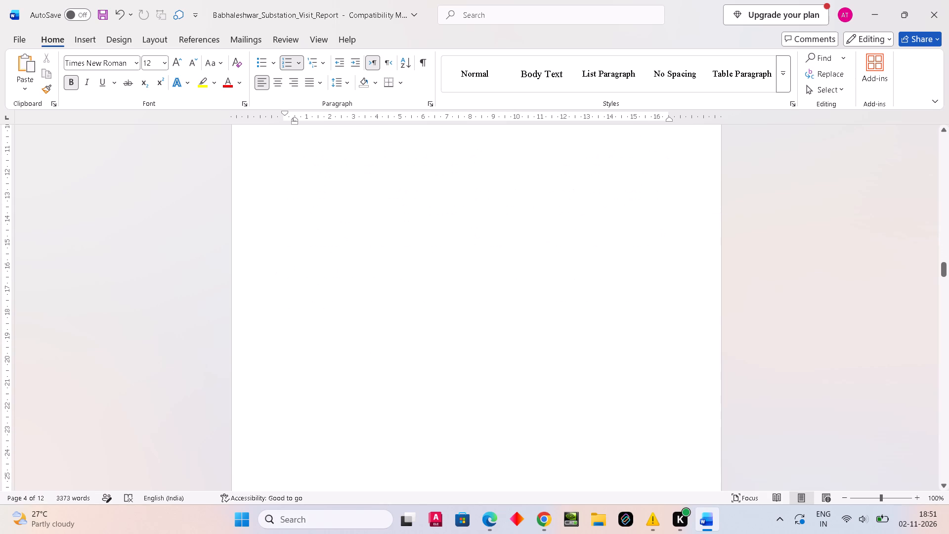
pyautogui.scroll(-4, 427, 274)
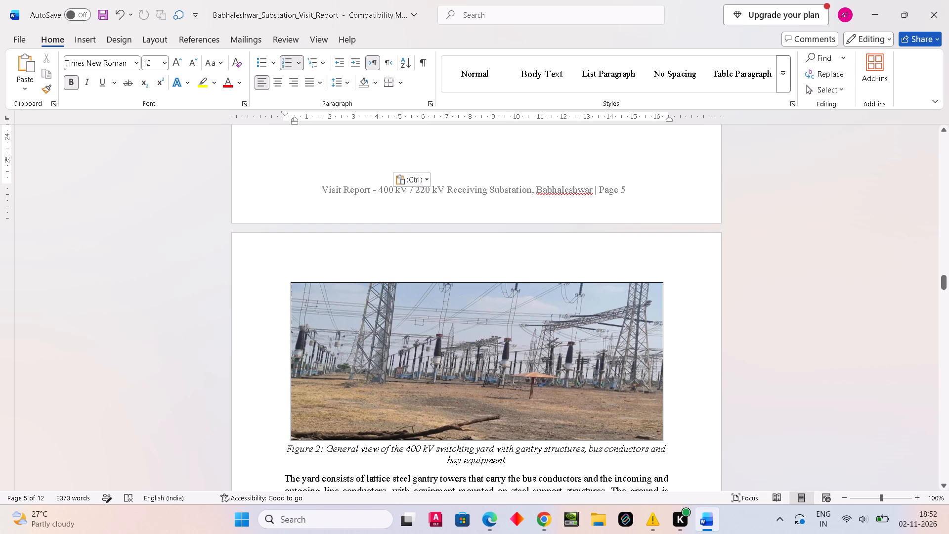
pyautogui.scroll(8, 418, 233)
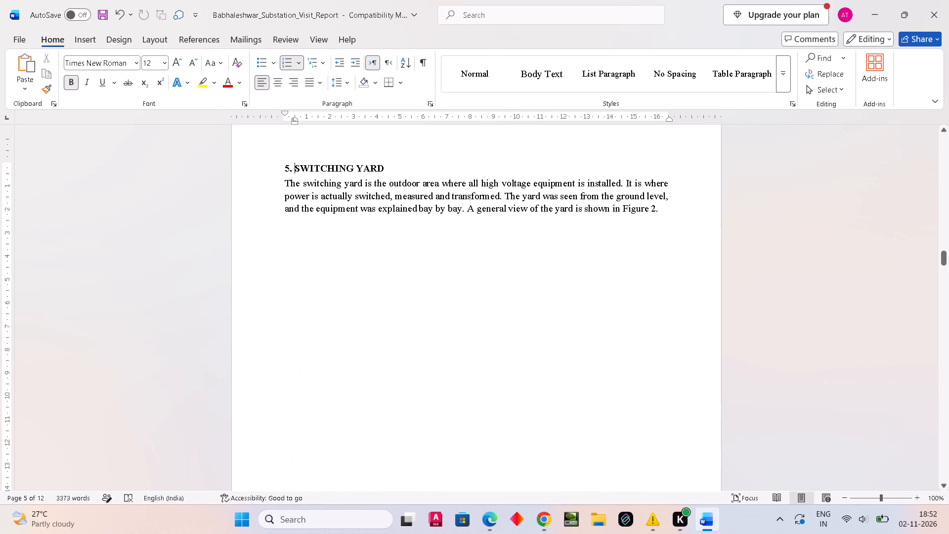
pyautogui.scroll(-6, 418, 233)
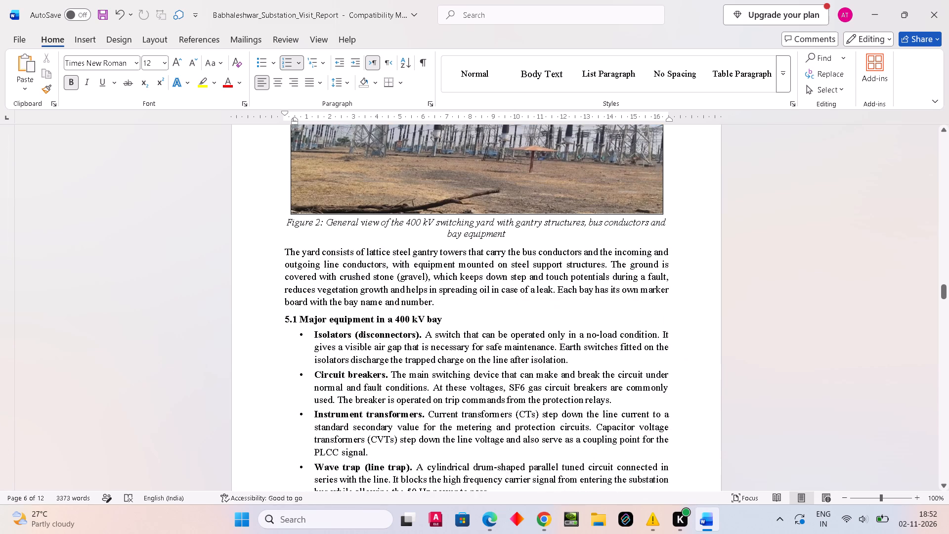
pyautogui.hscroll(1, 379, 282)
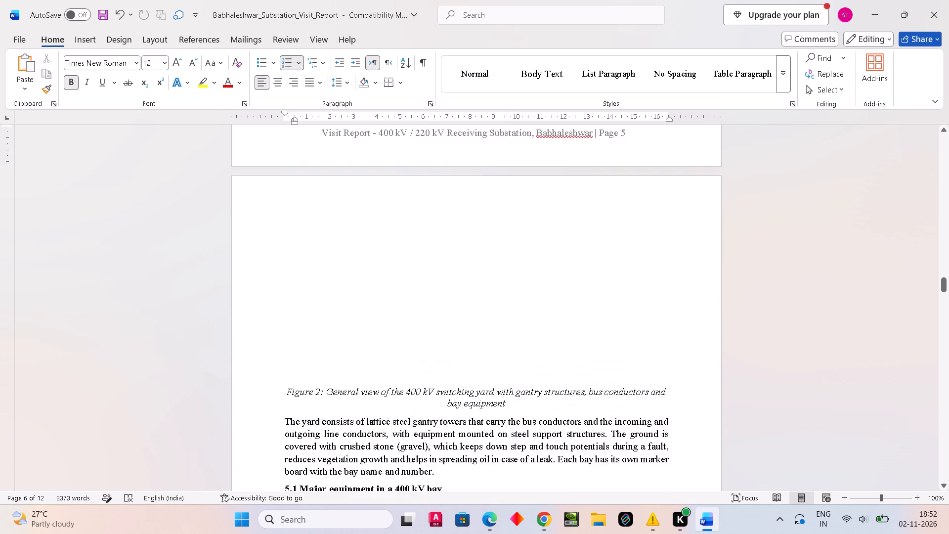
pyautogui.hscroll(1, 379, 282)
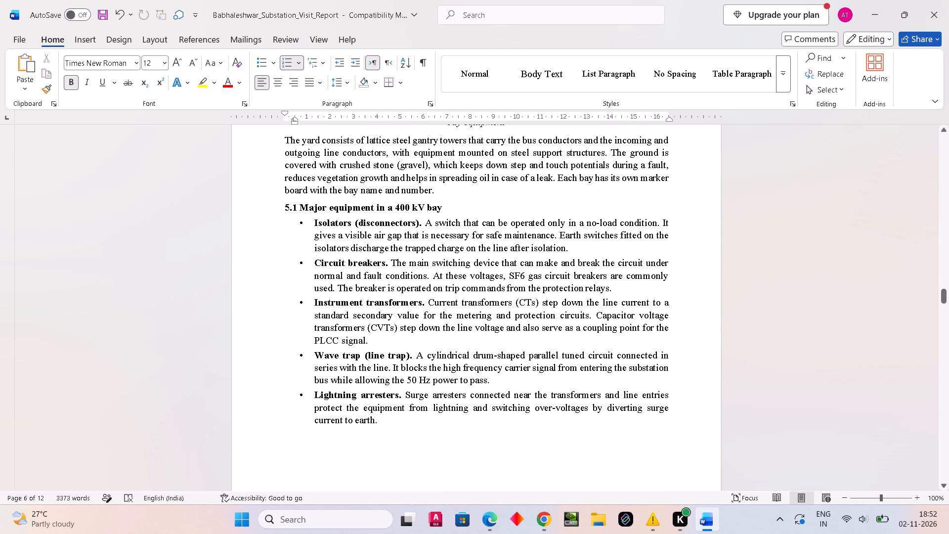
pyautogui.hscroll(1, 379, 282)
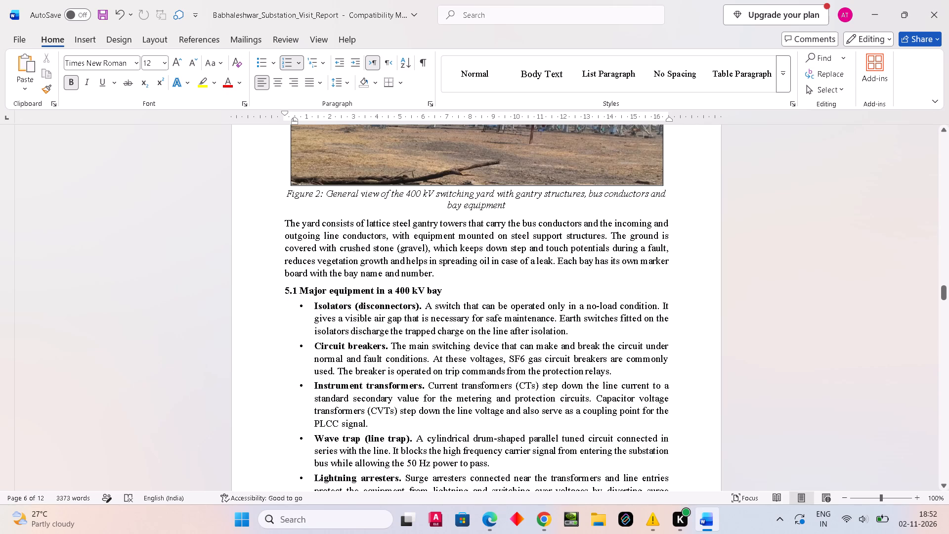
pyautogui.scroll(-1, 315, 311)
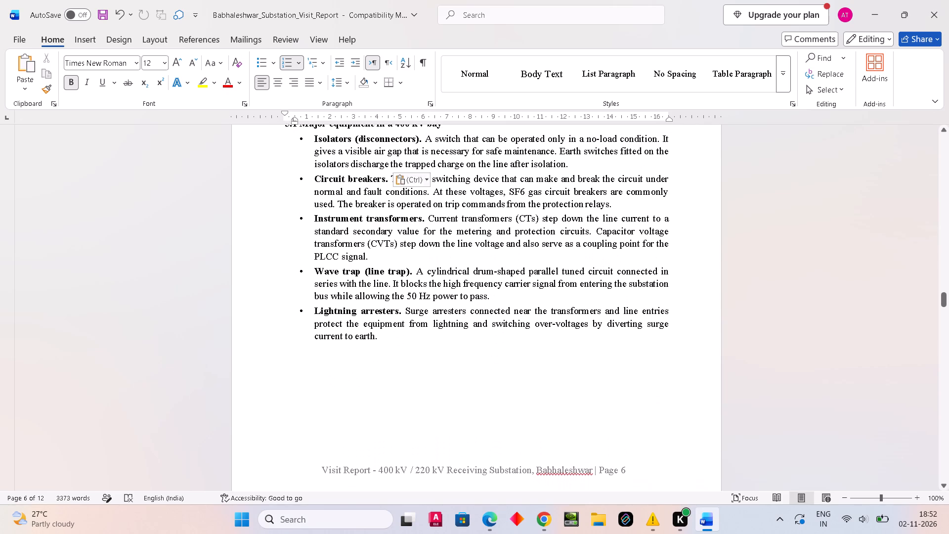
pyautogui.scroll(-1, 315, 311)
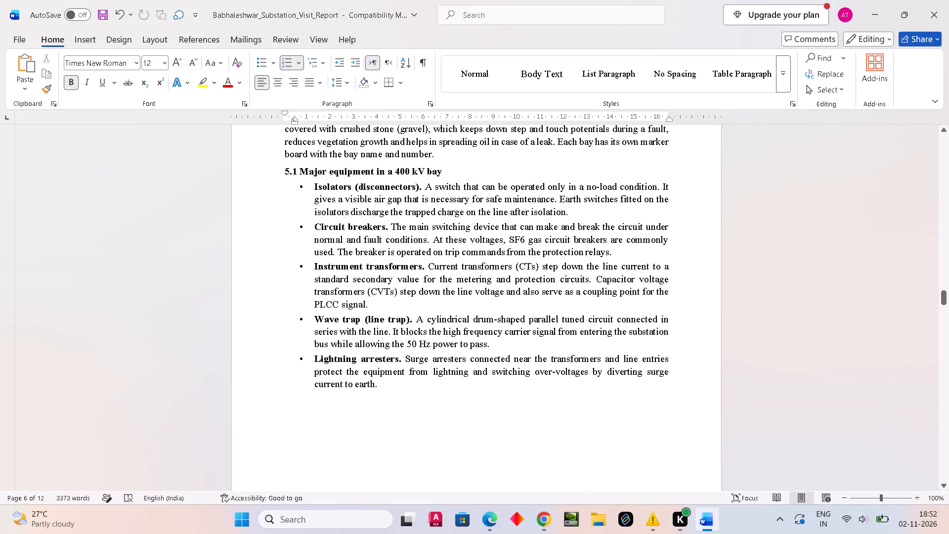
pyautogui.tripleClick(311, 191)
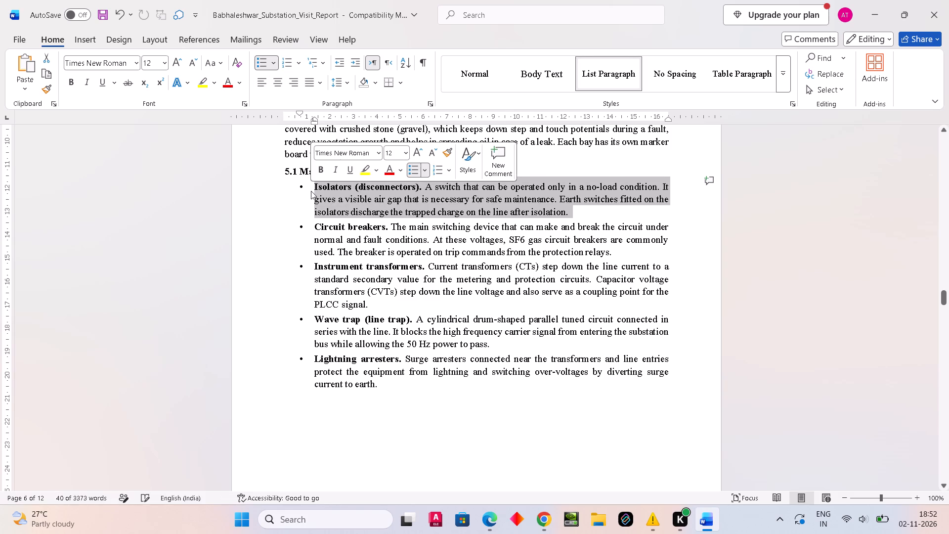
pyautogui.click(322, 239)
pyautogui.tripleClick(294, 175)
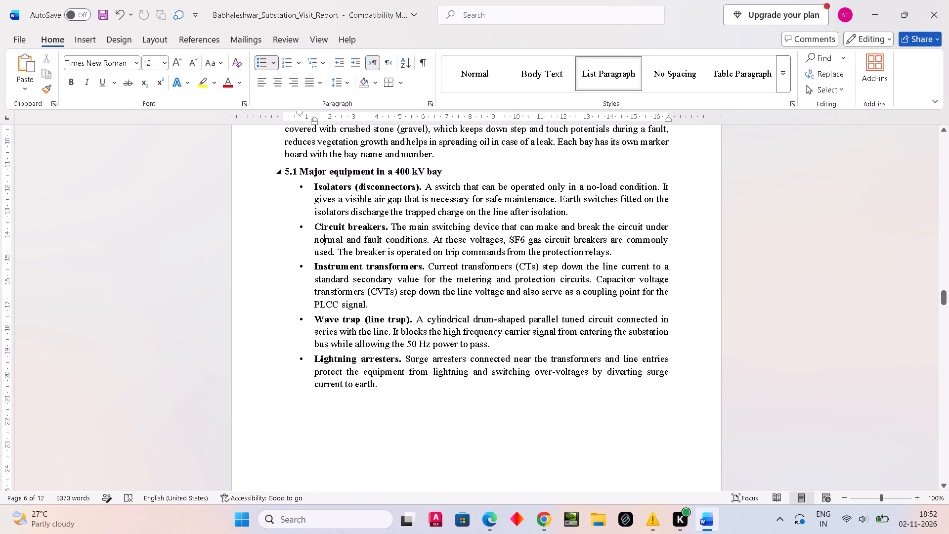
pyautogui.doubleClick(302, 174)
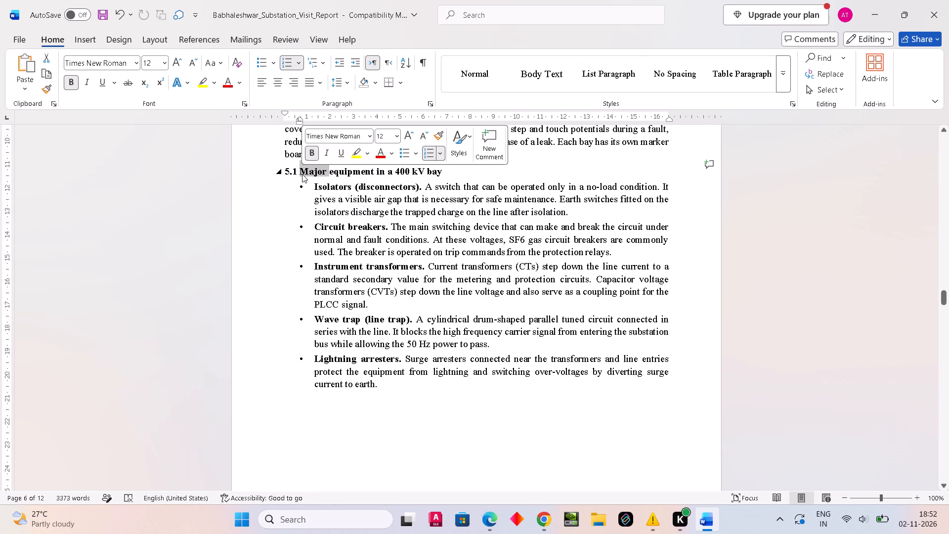
pyautogui.doubleClick(302, 174)
pyautogui.click(302, 174)
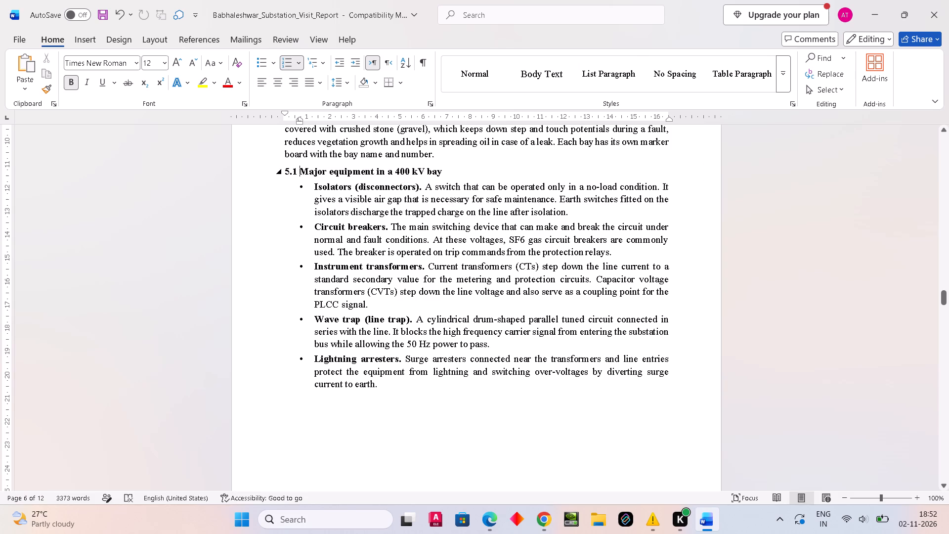
pyautogui.moveTo(302, 171); pyautogui.dragTo(406, 390)
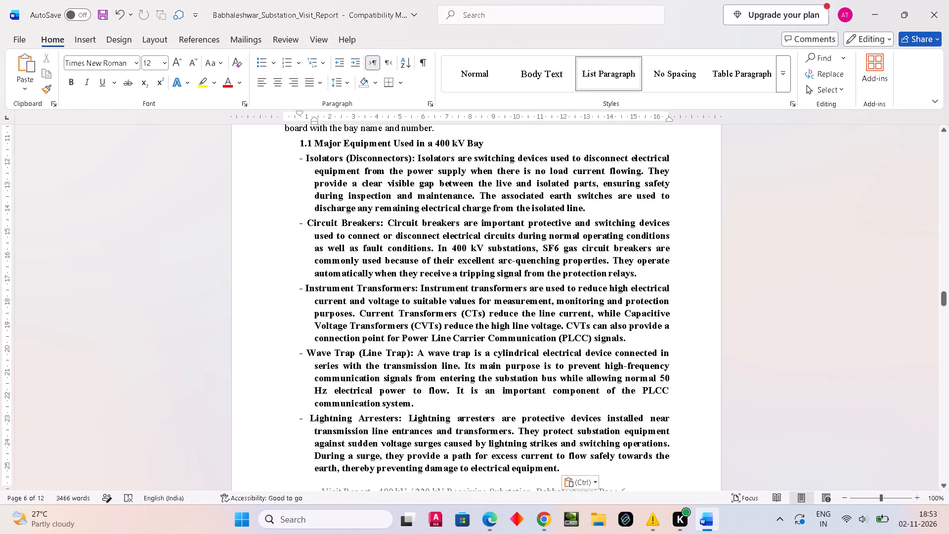
# Remove bold from the Isolators (Disconnectors) description, keeping its "Isolators (Disconnectors):" label bold.
pyautogui.scroll(1, 399, 293)
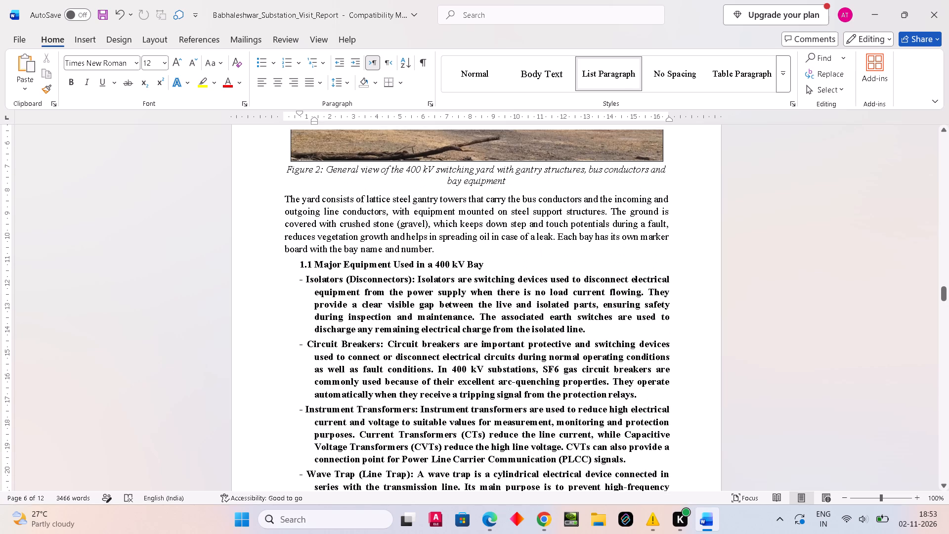
pyautogui.scroll(1, 399, 293)
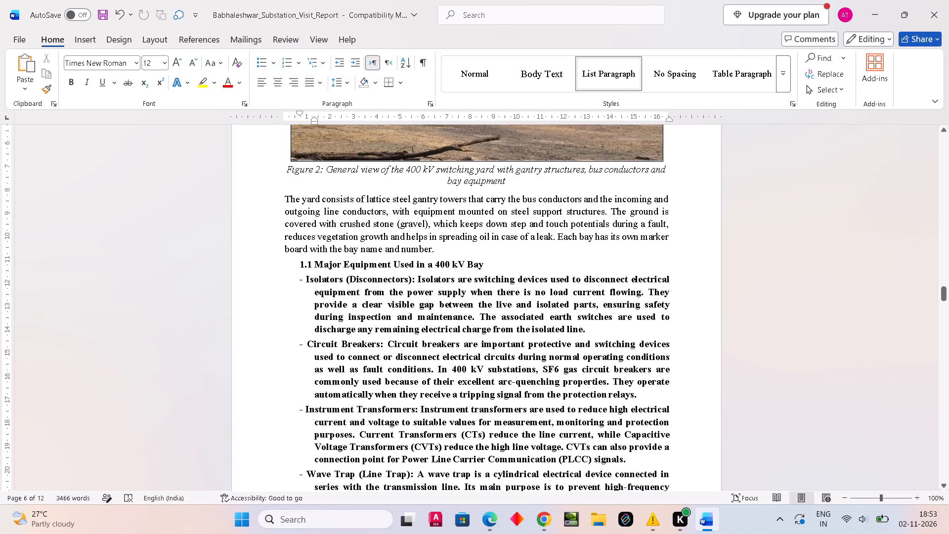
pyautogui.tripleClick(418, 282)
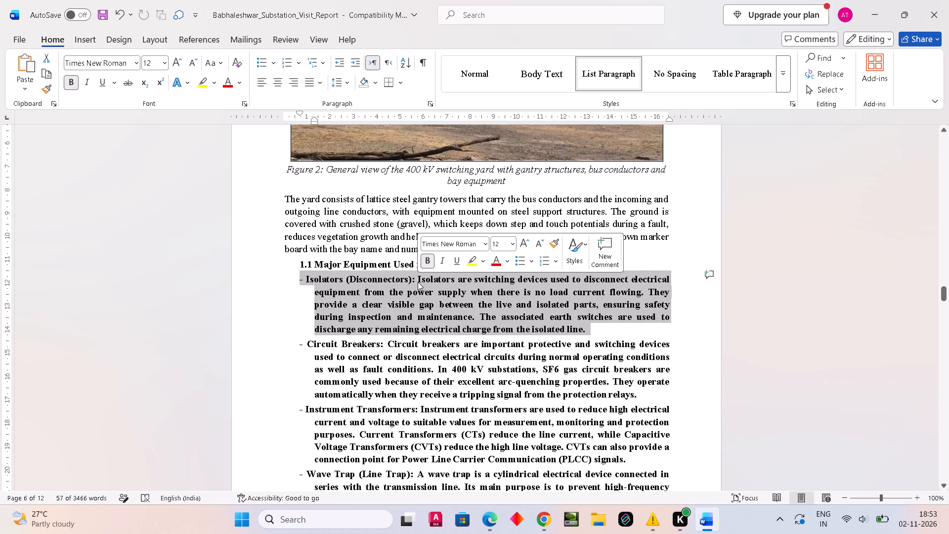
pyautogui.click(418, 282)
pyautogui.click(418, 282)
pyautogui.moveTo(418, 282); pyautogui.dragTo(475, 331)
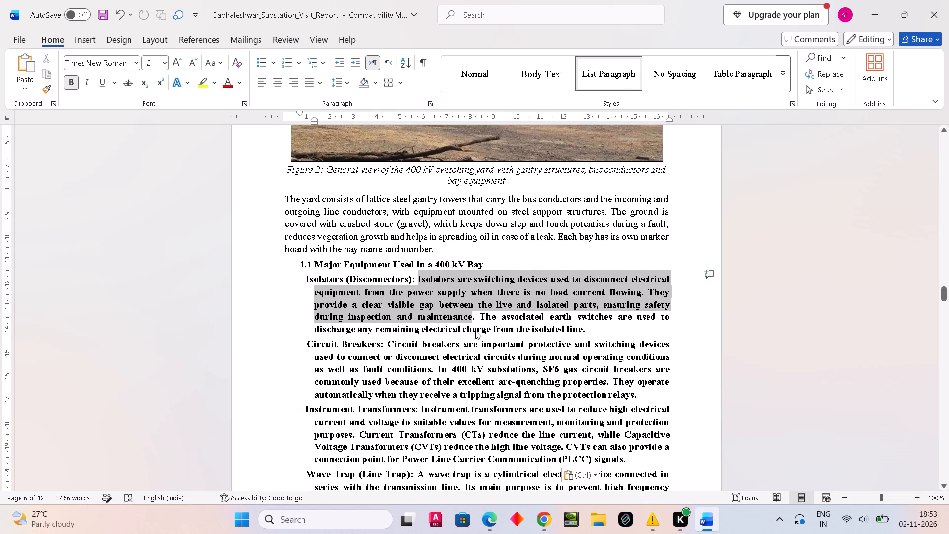
pyautogui.moveTo(475, 331); pyautogui.dragTo(586, 323)
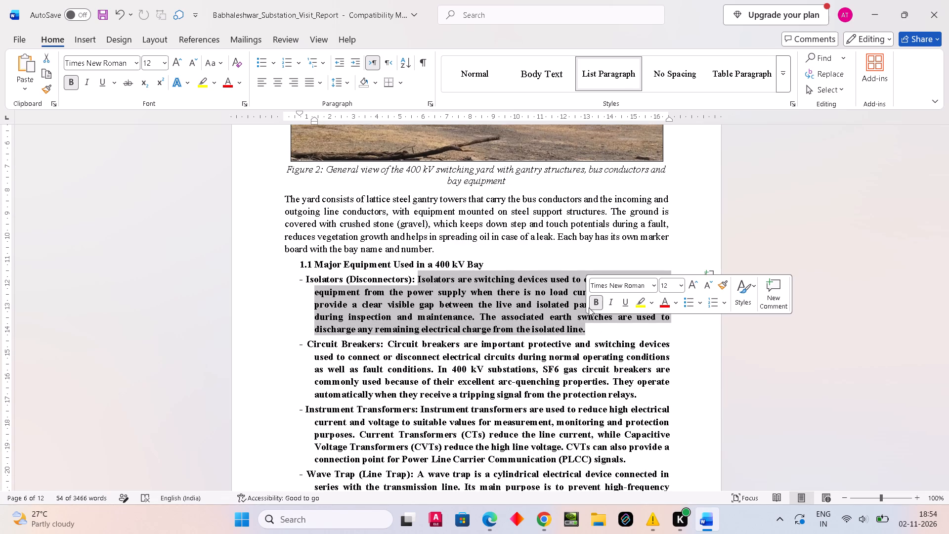
pyautogui.click(595, 304)
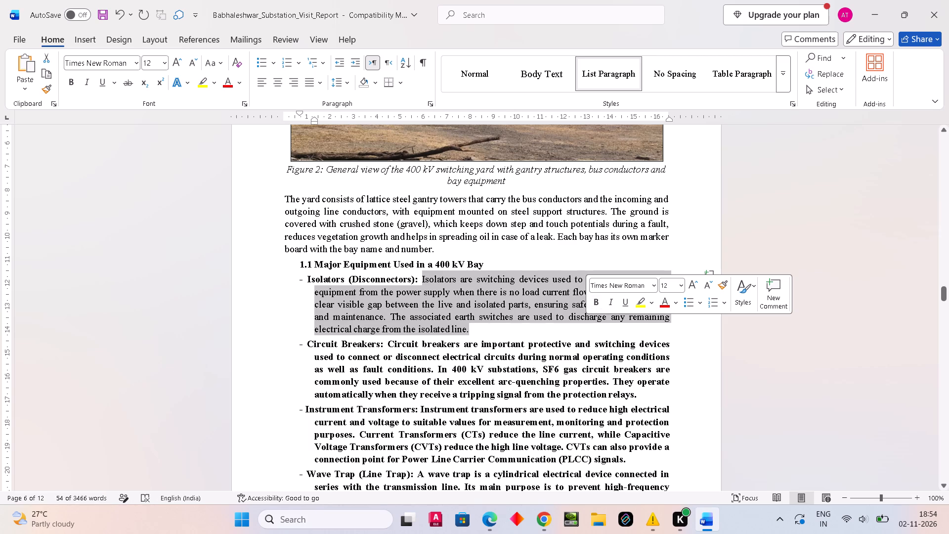
# Remove bold from the Circuit Breakers description, keeping its "Circuit Breakers:" label bold.
pyautogui.doubleClick(386, 344)
pyautogui.moveTo(386, 344); pyautogui.dragTo(445, 383)
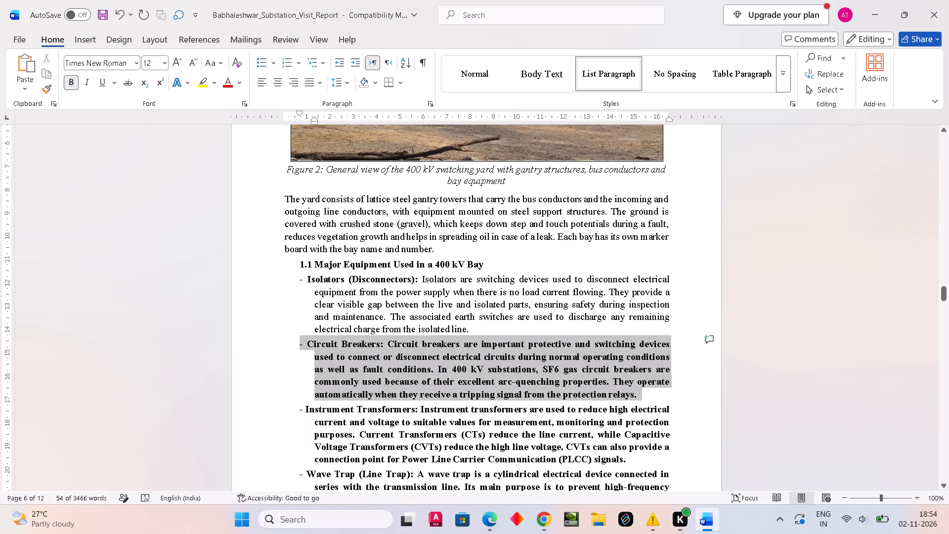
pyautogui.moveTo(445, 383); pyautogui.dragTo(443, 380)
pyautogui.click(443, 380)
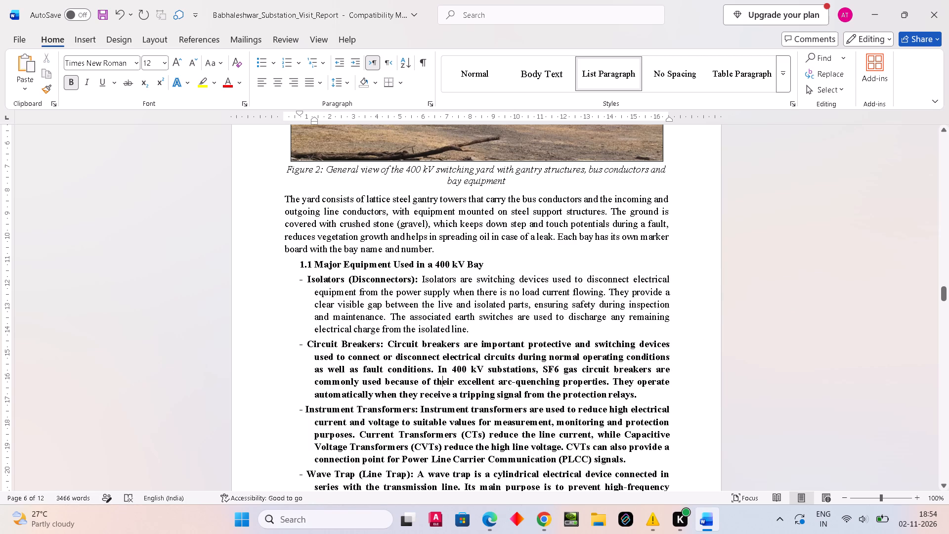
pyautogui.click(387, 344)
pyautogui.moveTo(387, 344); pyautogui.dragTo(480, 404)
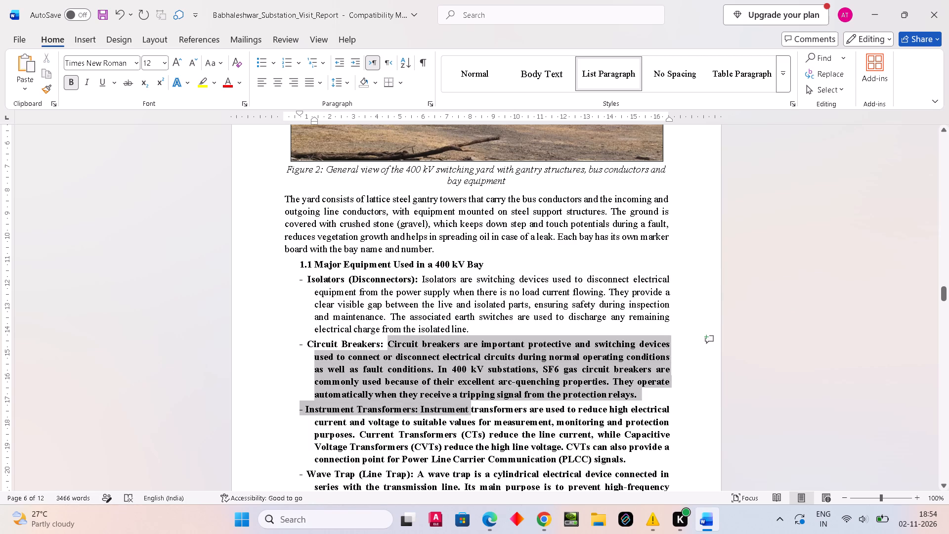
pyautogui.moveTo(480, 404); pyautogui.dragTo(637, 393)
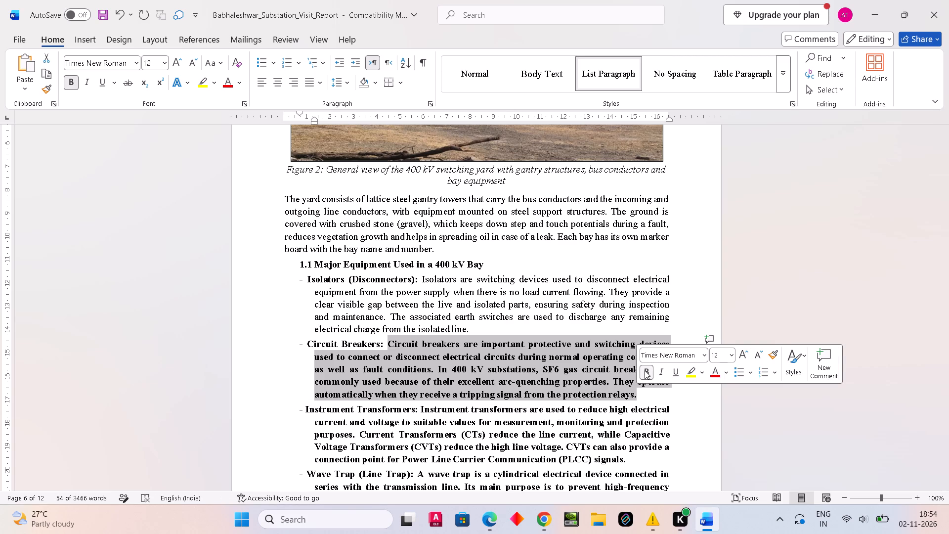
pyautogui.click(645, 370)
# Remove bold from the Instrument Transformers description, keeping its "Instrument Transformers:" label bold.
pyautogui.scroll(-1, 432, 395)
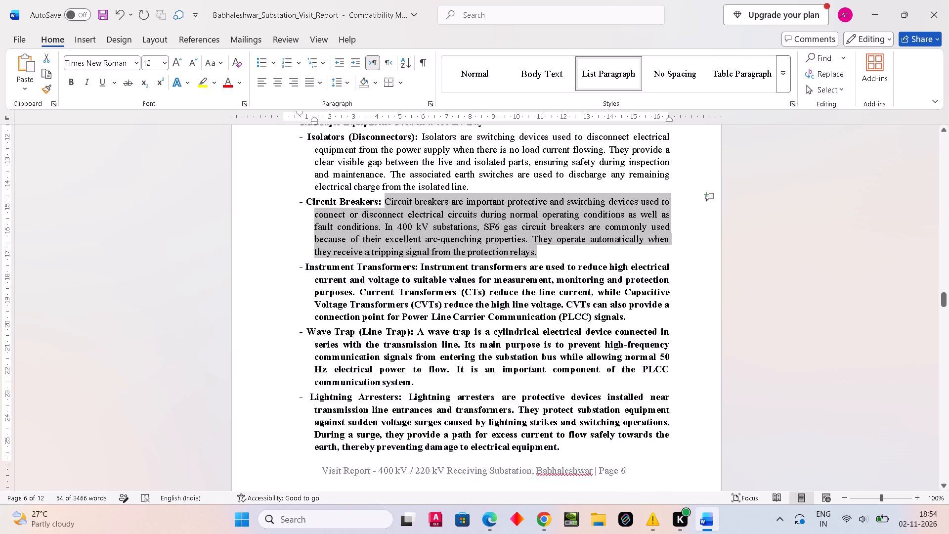
pyautogui.scroll(-1, 432, 395)
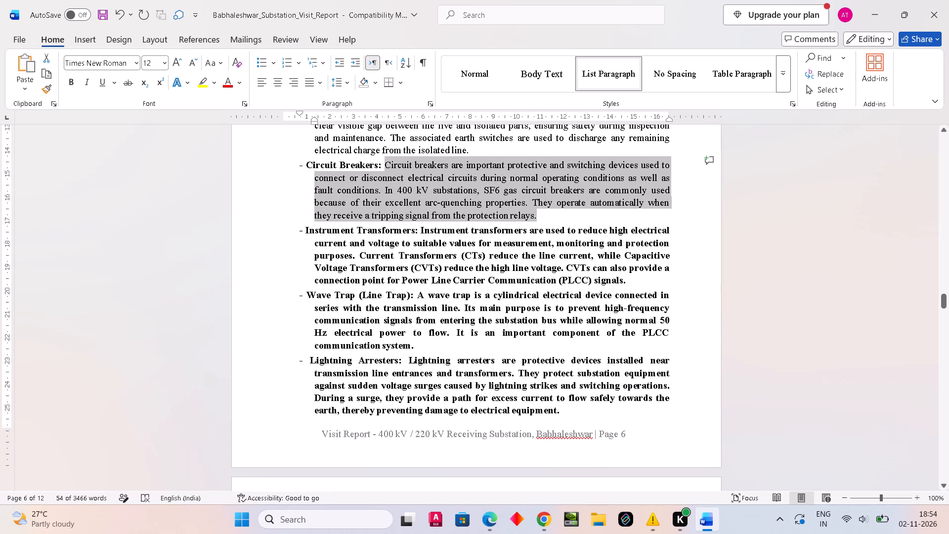
pyautogui.tripleClick(358, 229)
pyautogui.click(363, 234)
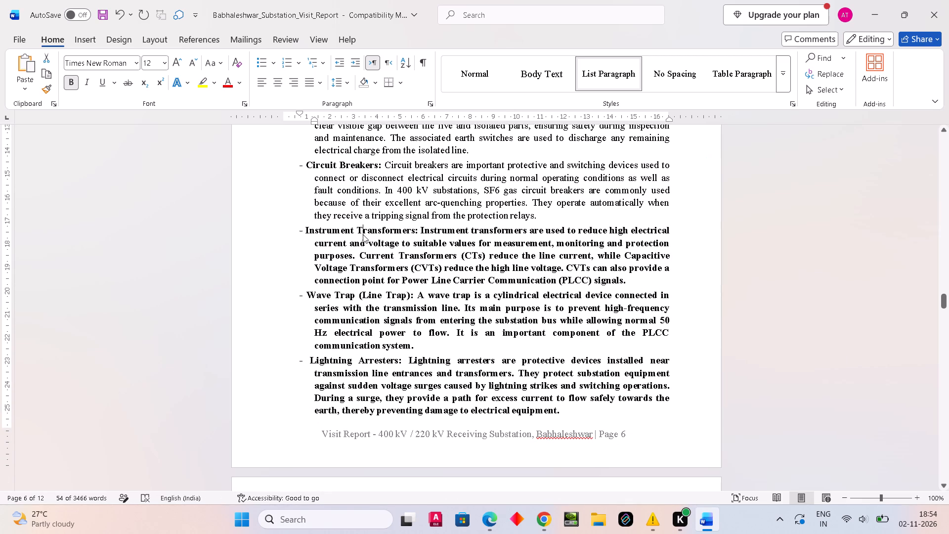
pyautogui.doubleClick(417, 228)
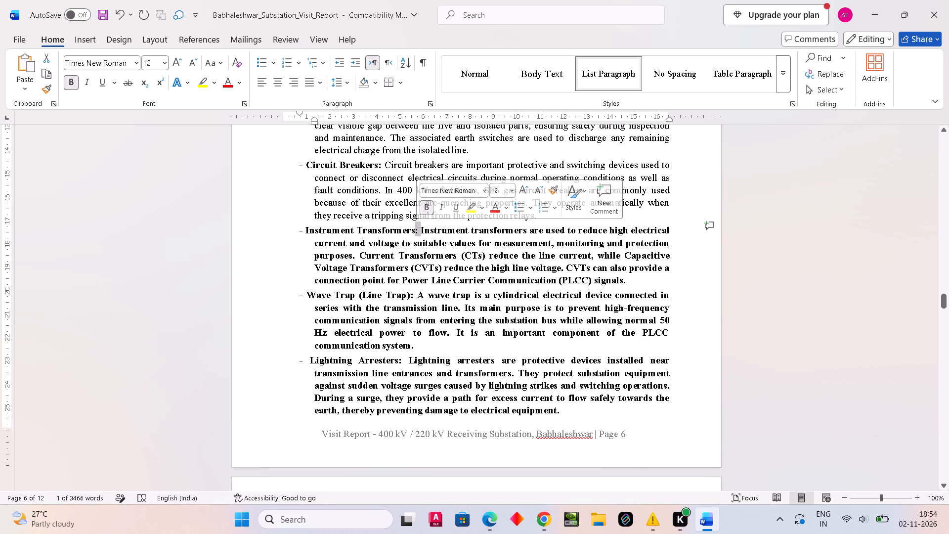
pyautogui.doubleClick(417, 230)
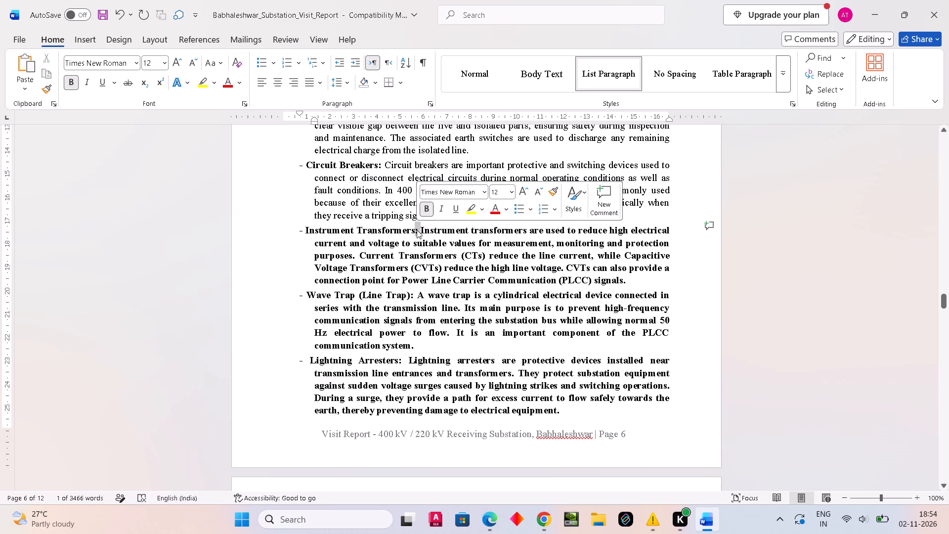
pyautogui.doubleClick(417, 230)
pyautogui.doubleClick(420, 230)
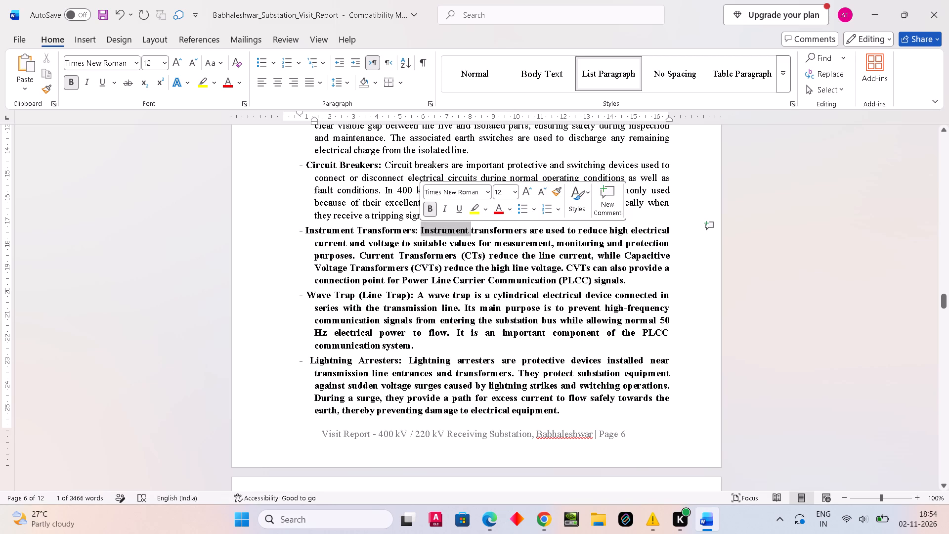
pyautogui.click(420, 230)
pyautogui.moveTo(420, 230); pyautogui.dragTo(603, 287)
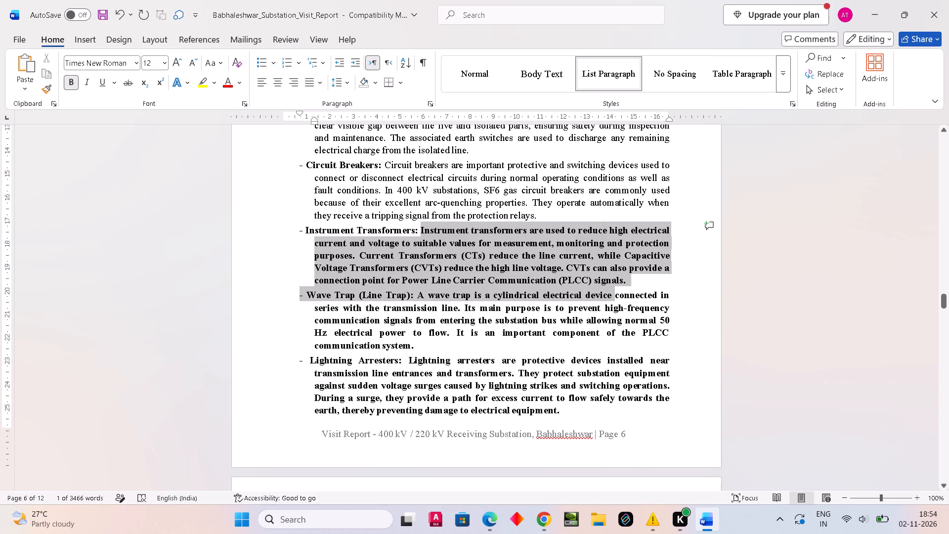
pyautogui.moveTo(603, 287); pyautogui.dragTo(631, 274)
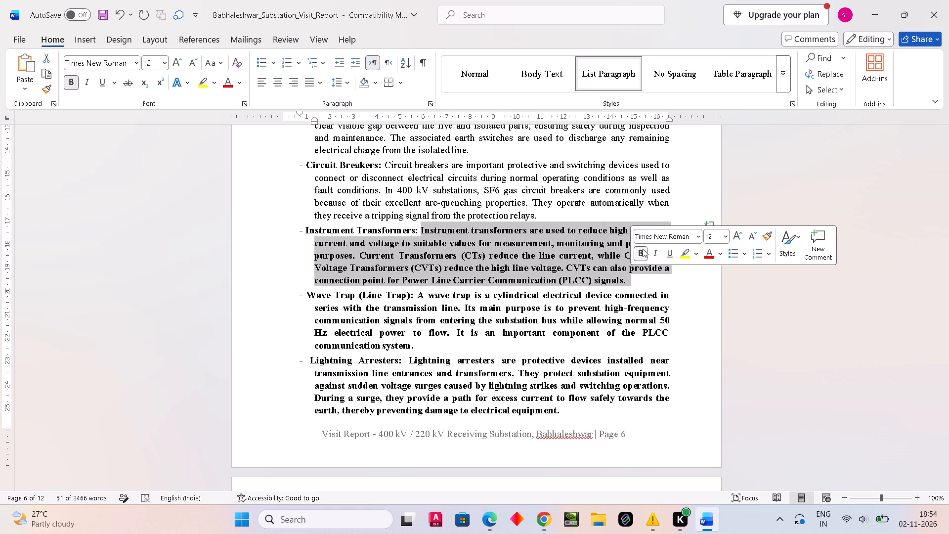
pyautogui.click(642, 249)
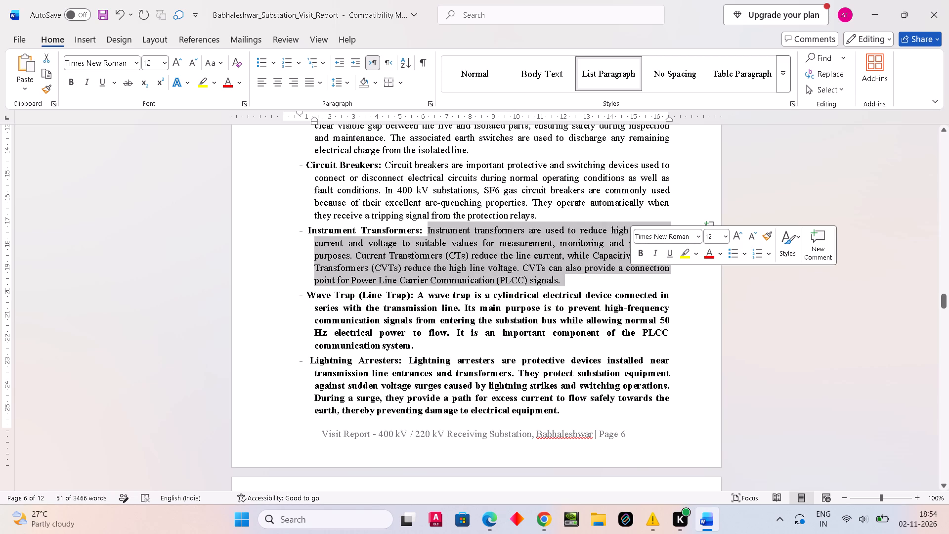
# Remove bold from the Wave Trap (Line Trap) description, keeping its "Wave Trap (Line Trap):" label bold.
pyautogui.tripleClick(418, 293)
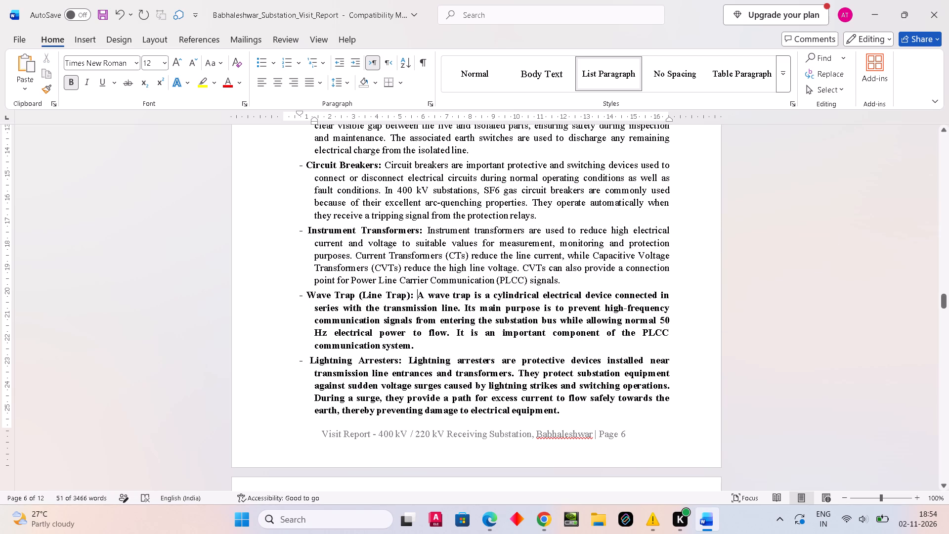
pyautogui.moveTo(418, 293); pyautogui.dragTo(408, 348)
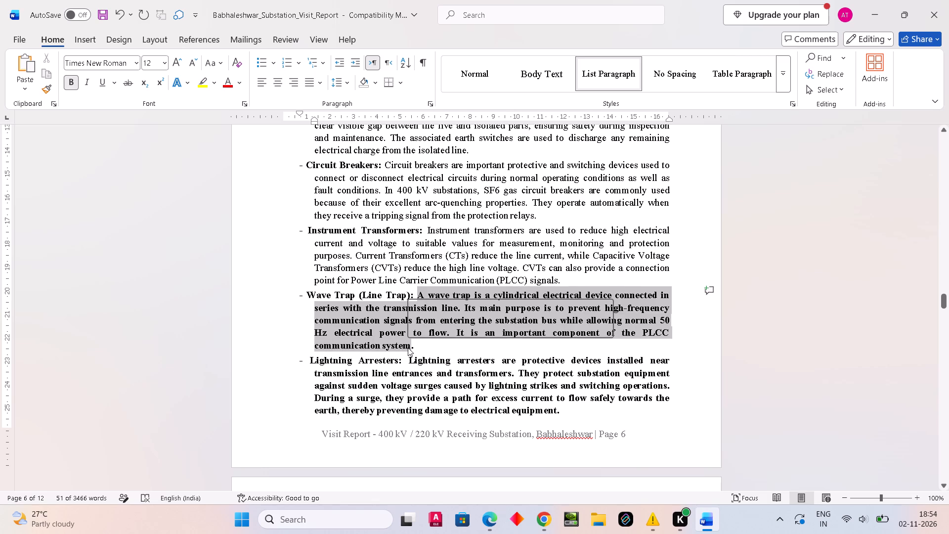
pyautogui.click(421, 323)
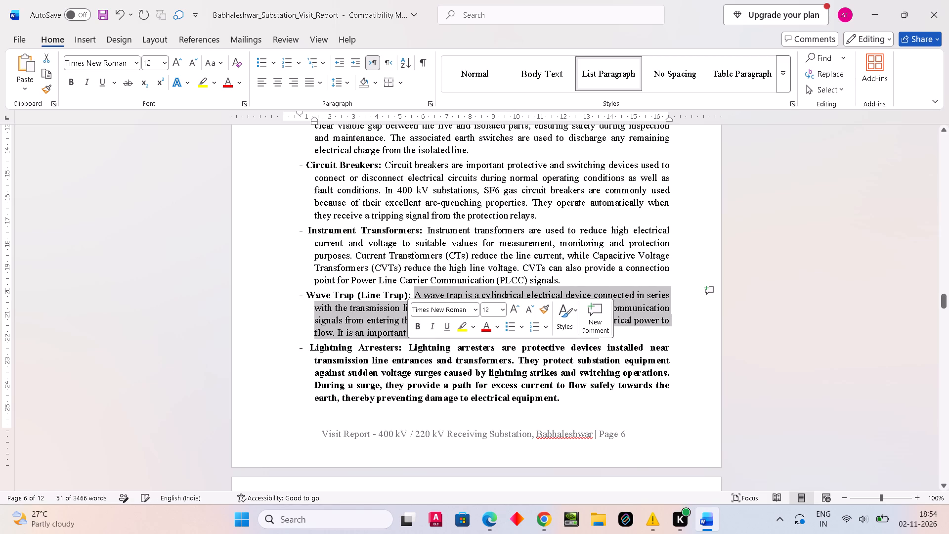
# Remove bold from the Lightning Arresters description, keeping its "Lightning Arresters:" label bold.
pyautogui.doubleClick(408, 350)
pyautogui.moveTo(408, 350); pyautogui.dragTo(514, 380)
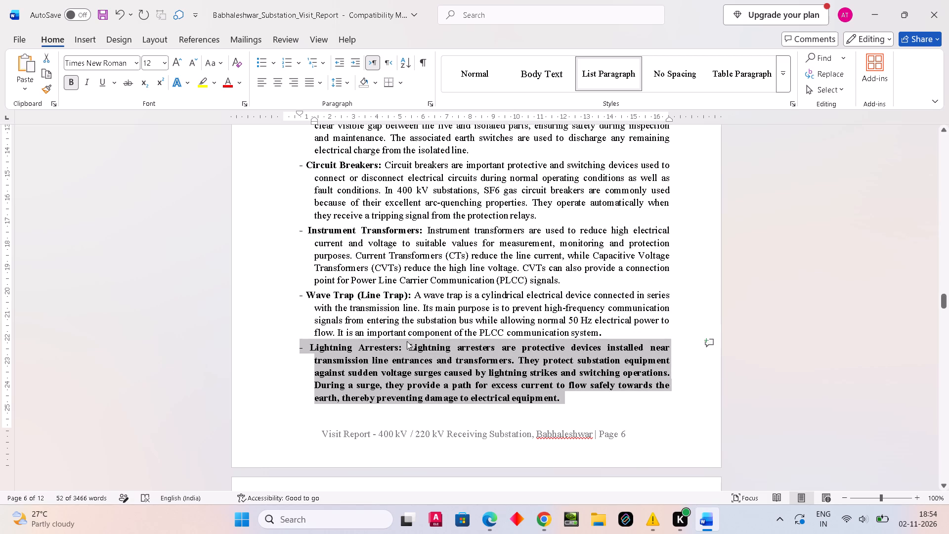
pyautogui.doubleClick(407, 341)
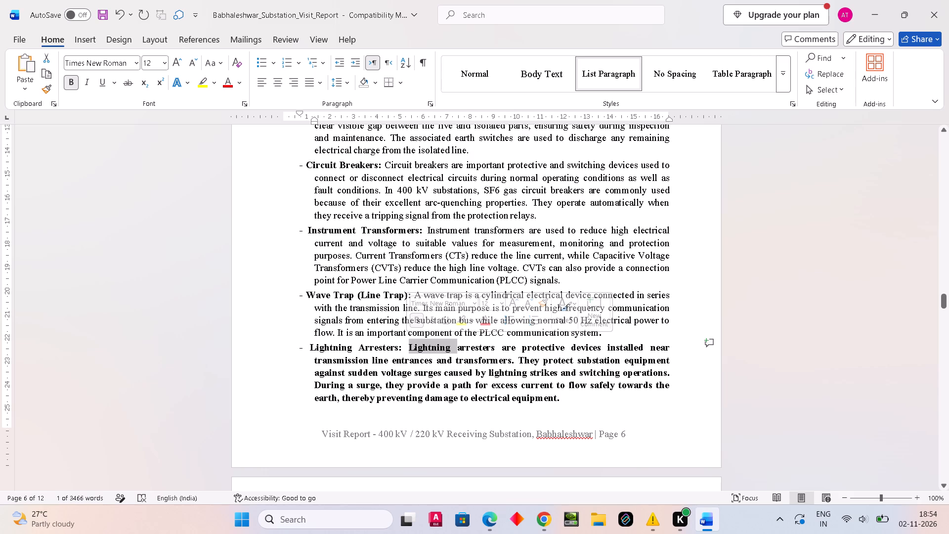
pyautogui.doubleClick(560, 400)
pyautogui.moveTo(560, 400); pyautogui.dragTo(529, 395)
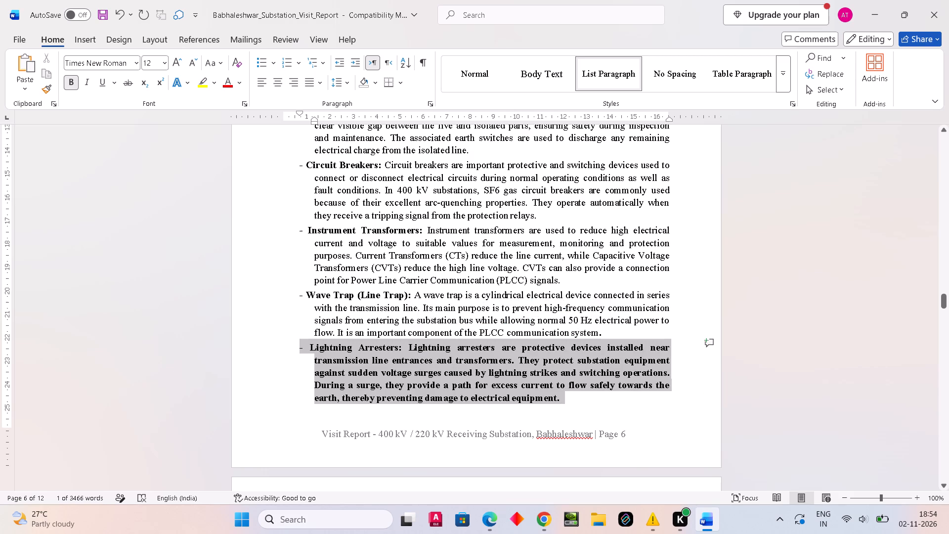
pyautogui.moveTo(529, 395); pyautogui.dragTo(407, 352)
pyautogui.click(407, 352)
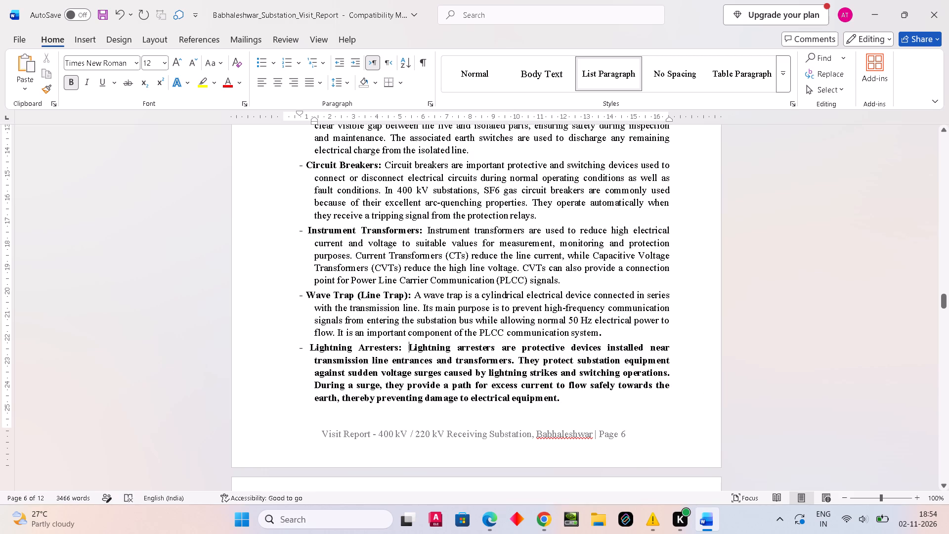
pyautogui.click(407, 350)
pyautogui.moveTo(407, 350); pyautogui.dragTo(564, 402)
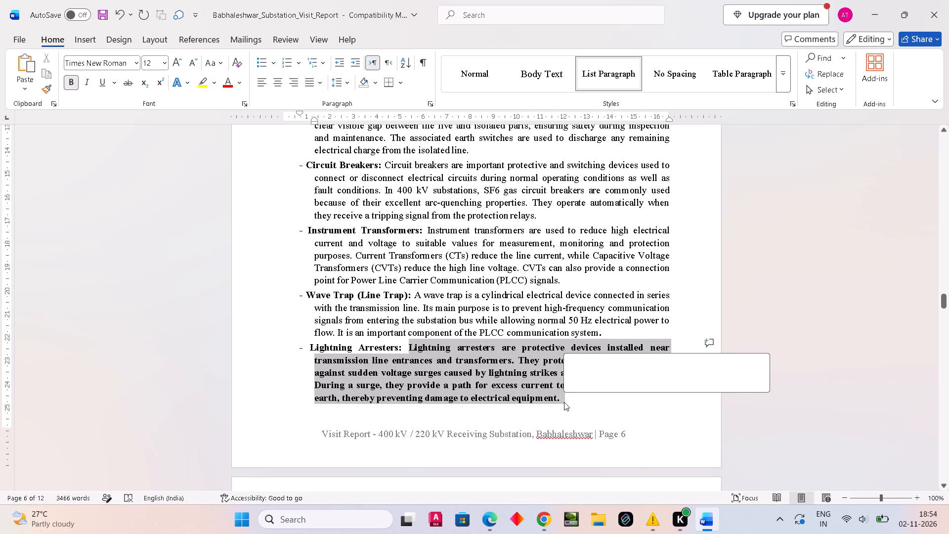
pyautogui.click(572, 382)
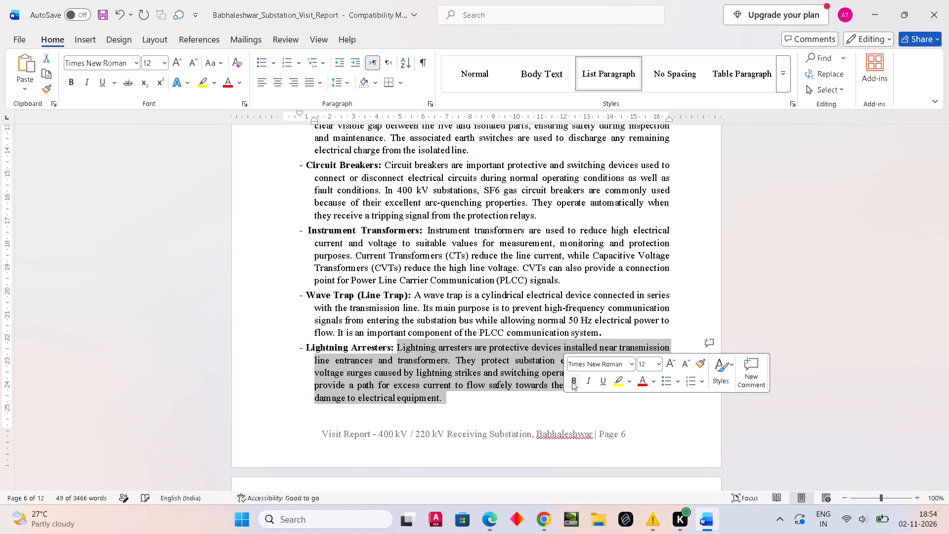
pyautogui.click(445, 409)
pyautogui.scroll(-2, 445, 409)
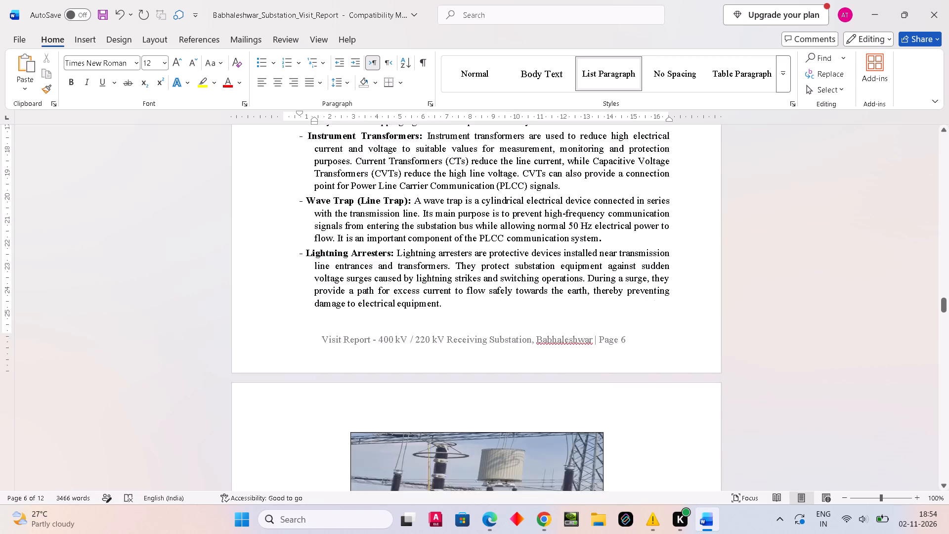
# Look through the rest of the report from Figure 3 to the Relay Room section, and return to the index page.
pyautogui.scroll(-3, 445, 409)
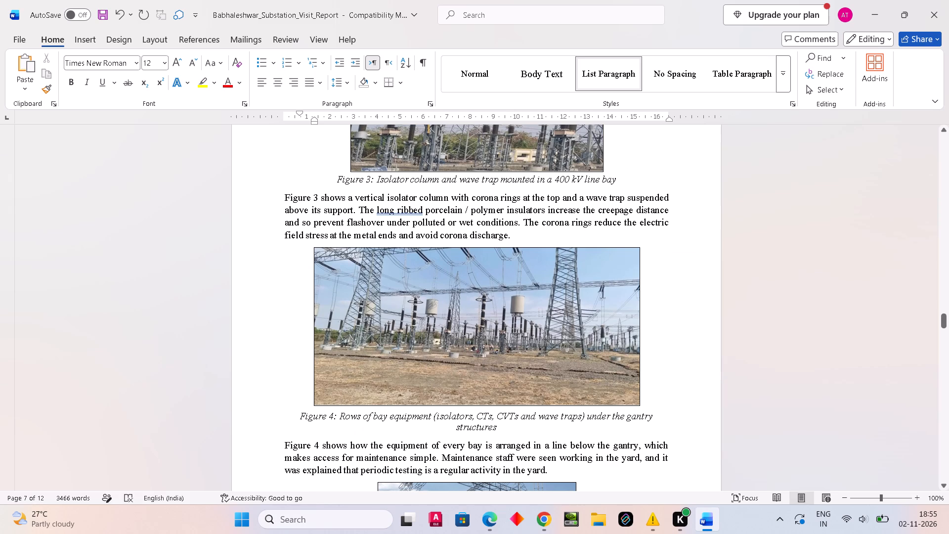
pyautogui.scroll(4, 473, 269)
pyautogui.scroll(-7, 473, 269)
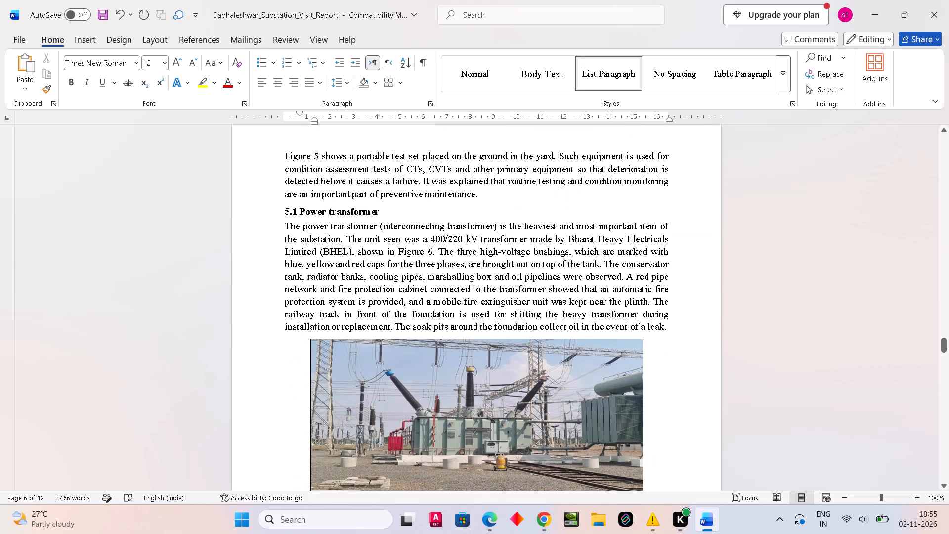
pyautogui.scroll(-5, 473, 269)
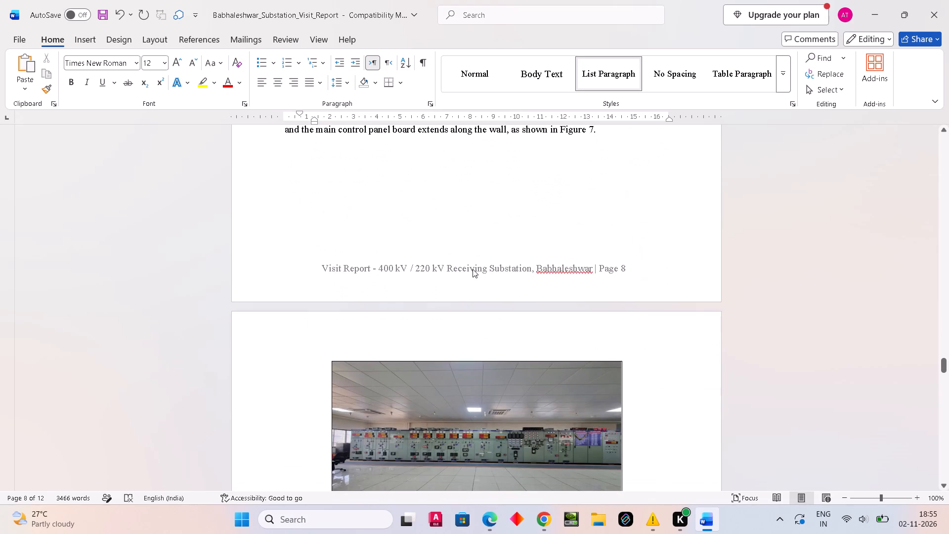
pyautogui.scroll(-5, 473, 269)
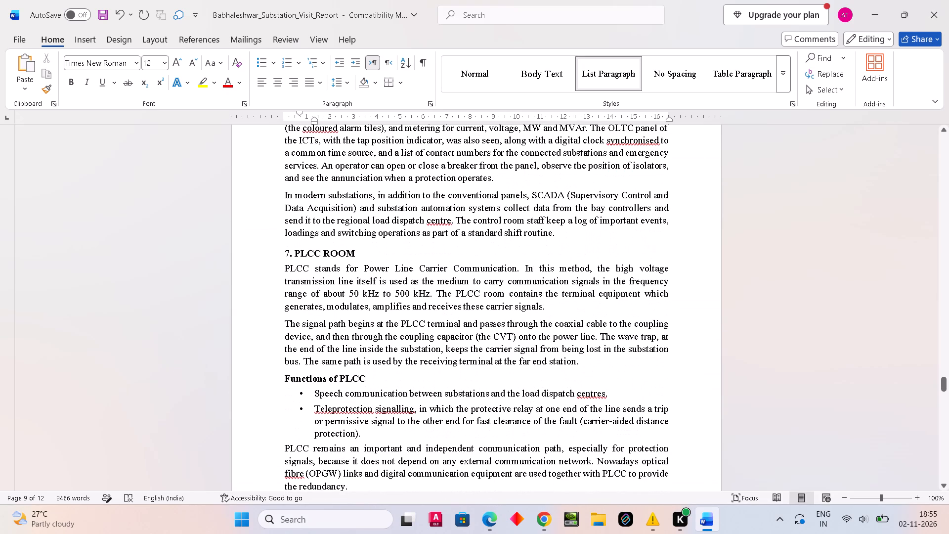
pyautogui.scroll(-6, 473, 269)
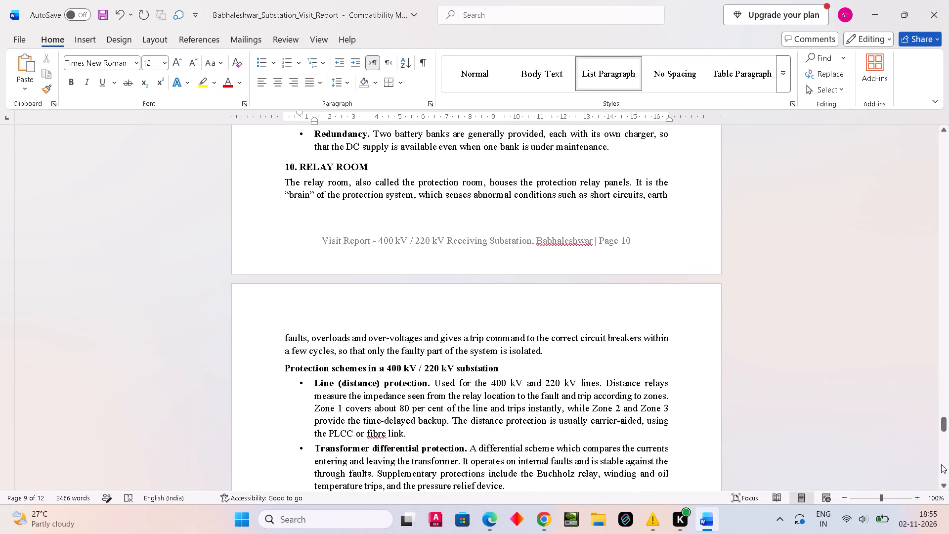
pyautogui.click(942, 421)
pyautogui.moveTo(942, 421); pyautogui.dragTo(930, 178)
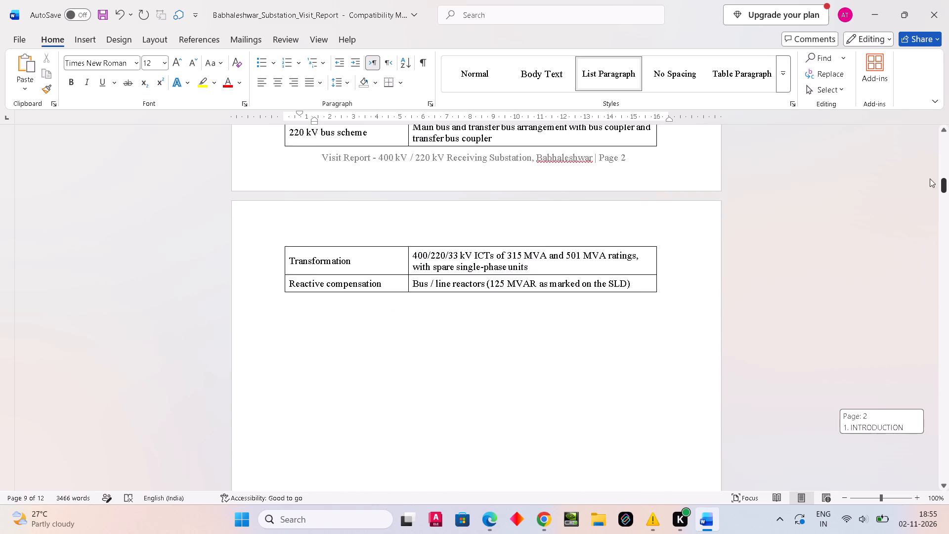
pyautogui.moveTo(930, 178); pyautogui.dragTo(931, 119)
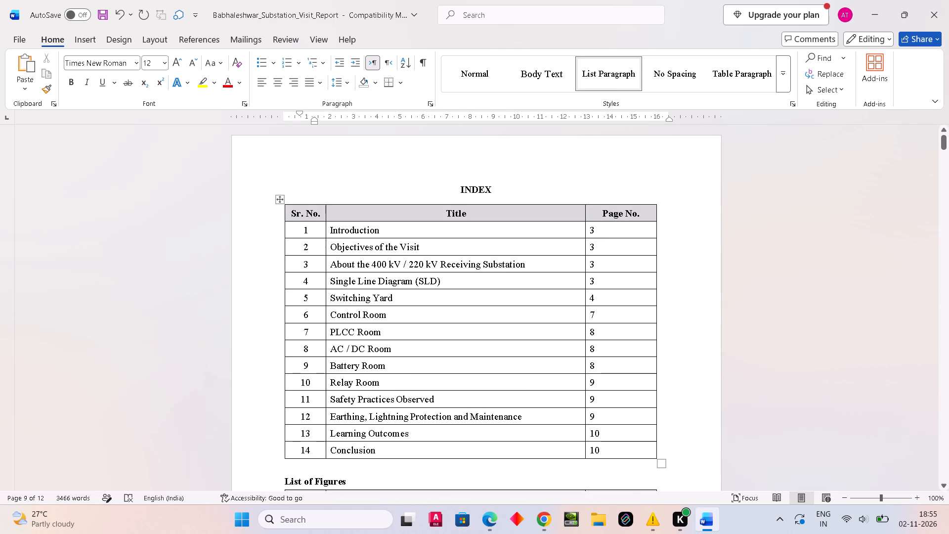
# Justify the body paragraph of the "1. INTRODUCTION" section.
pyautogui.scroll(-7, 510, 289)
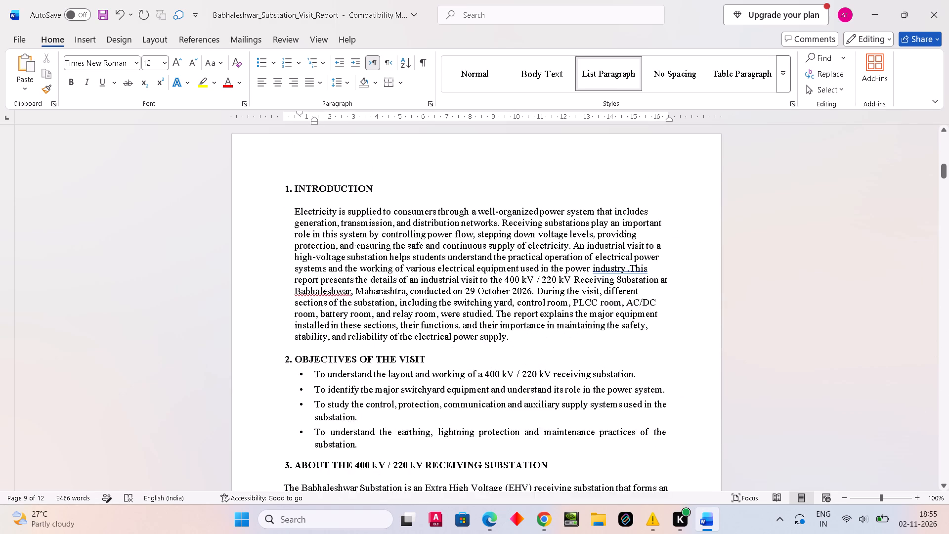
pyautogui.scroll(-1, 510, 289)
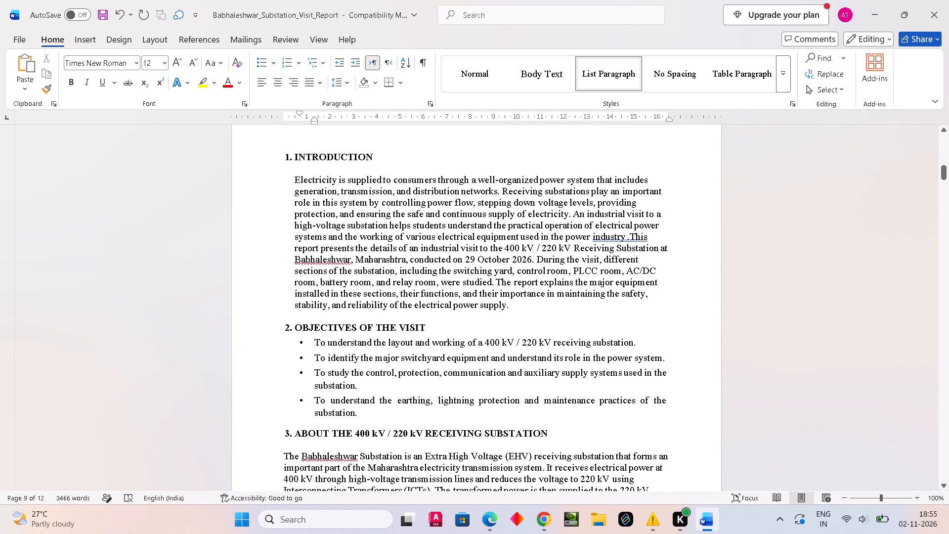
pyautogui.scroll(-2, 510, 289)
pyautogui.click(290, 179)
pyautogui.moveTo(290, 179); pyautogui.dragTo(378, 288)
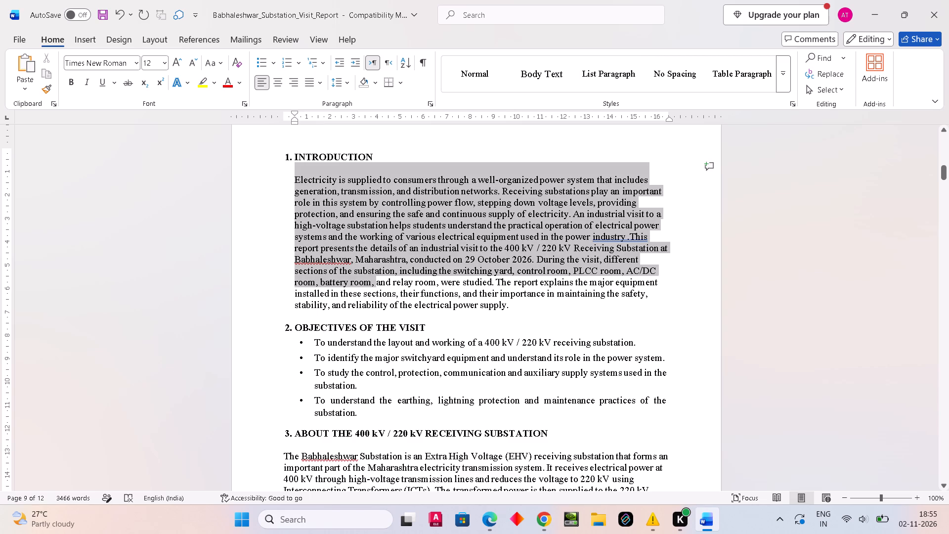
pyautogui.moveTo(378, 288); pyautogui.dragTo(544, 303)
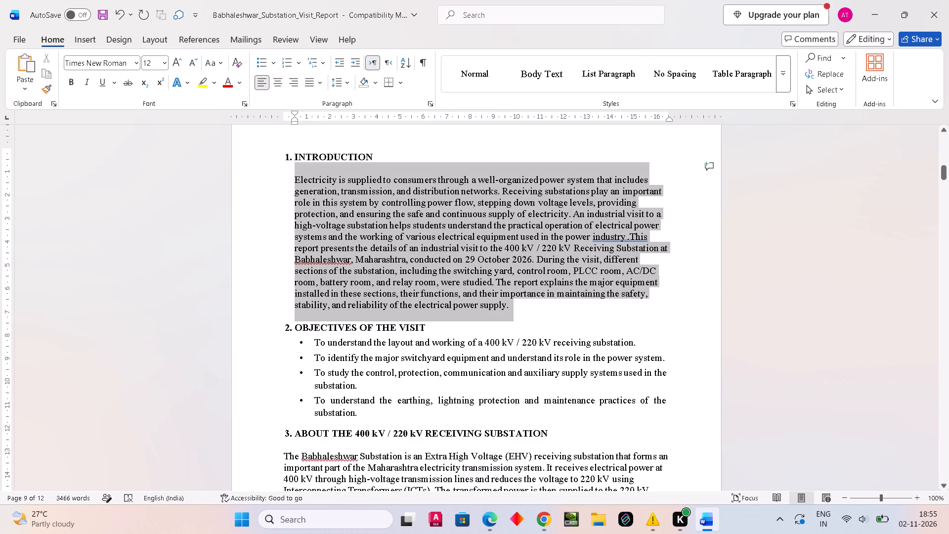
pyautogui.moveTo(544, 303); pyautogui.dragTo(545, 303)
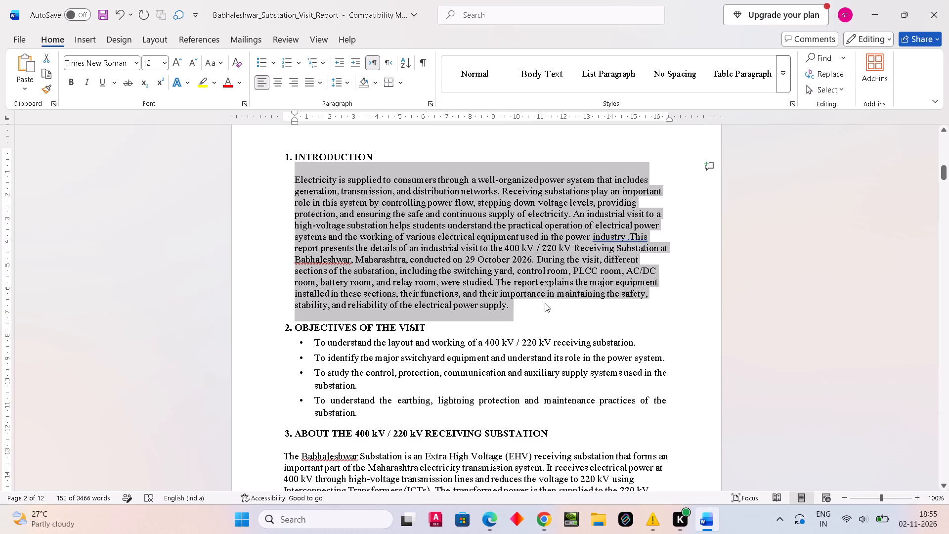
pyautogui.hotkey('ctrl', 'j')
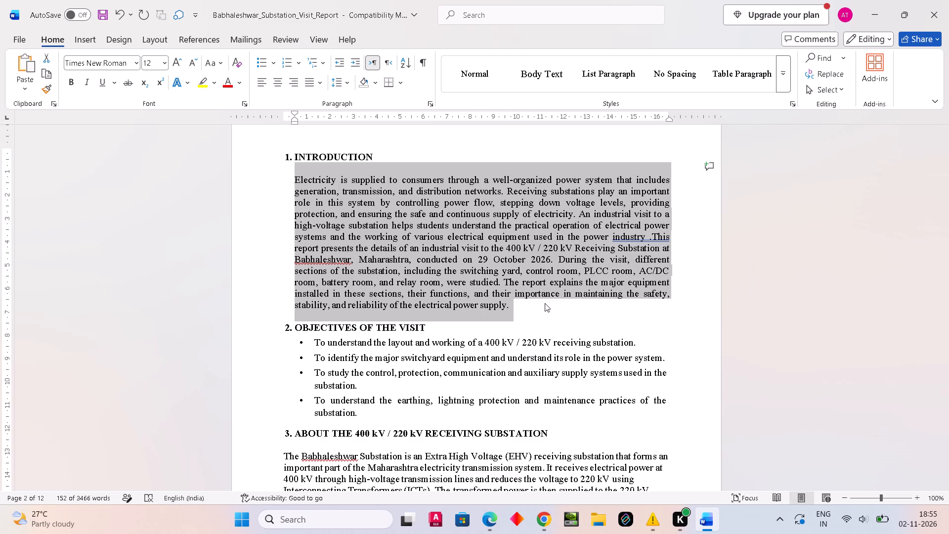
pyautogui.click(485, 327)
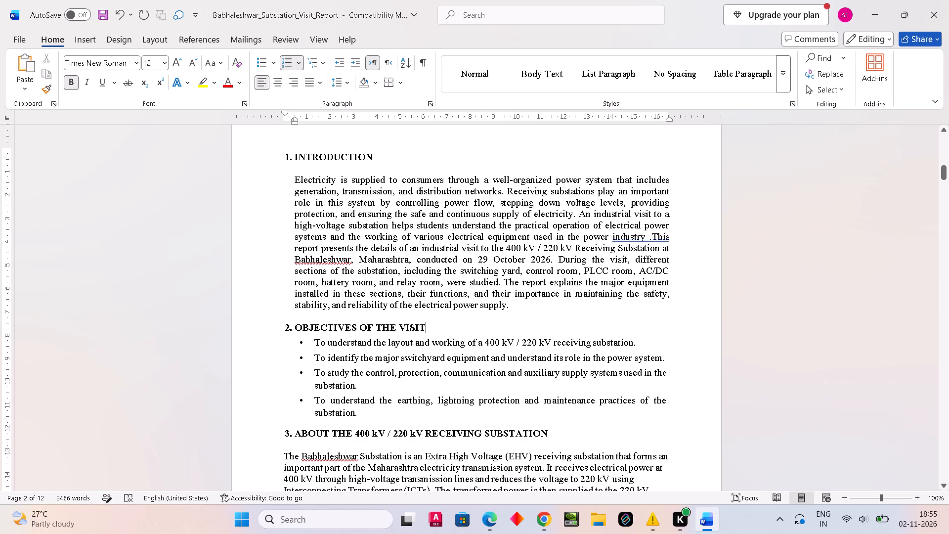
# Justify both body paragraphs of the "3. ABOUT THE 400 kV / 220 kV RECEIVING SUBSTATION" section.
pyautogui.scroll(-2, 392, 376)
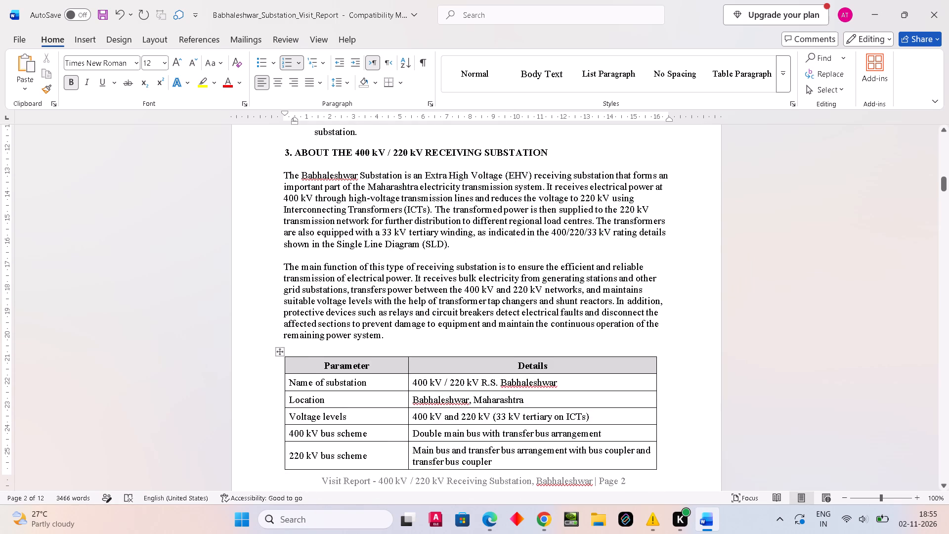
pyautogui.click(283, 174)
pyautogui.moveTo(283, 174); pyautogui.dragTo(348, 243)
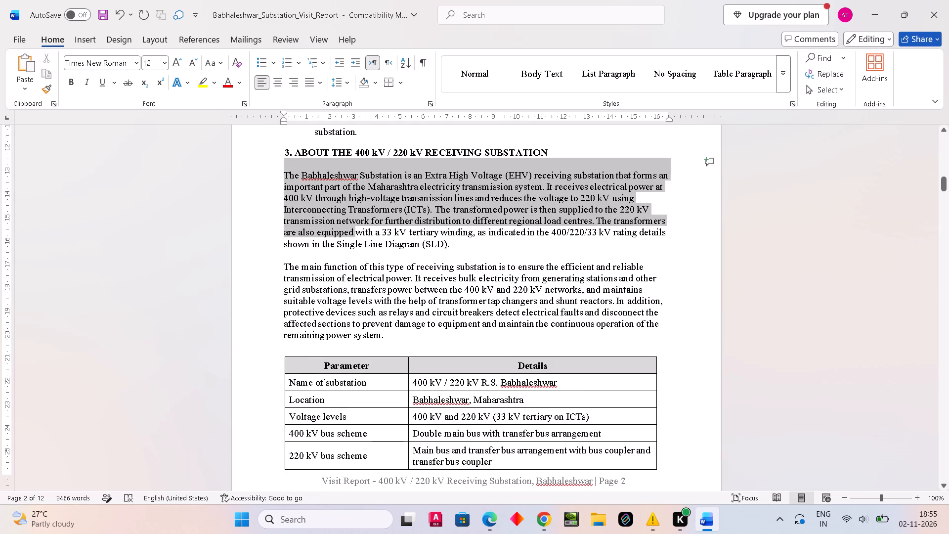
pyautogui.moveTo(348, 243); pyautogui.dragTo(483, 335)
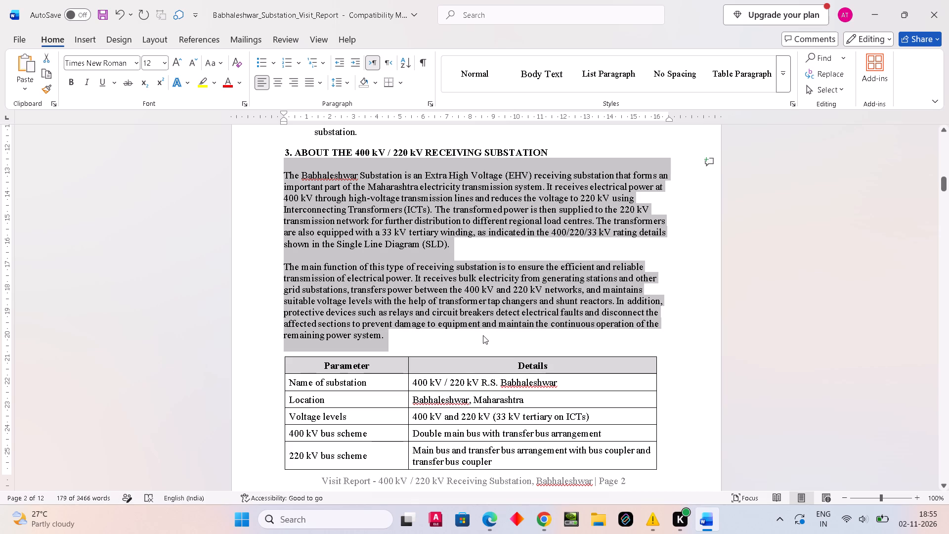
pyautogui.hotkey('ctrl', 'j')
pyautogui.click(430, 244)
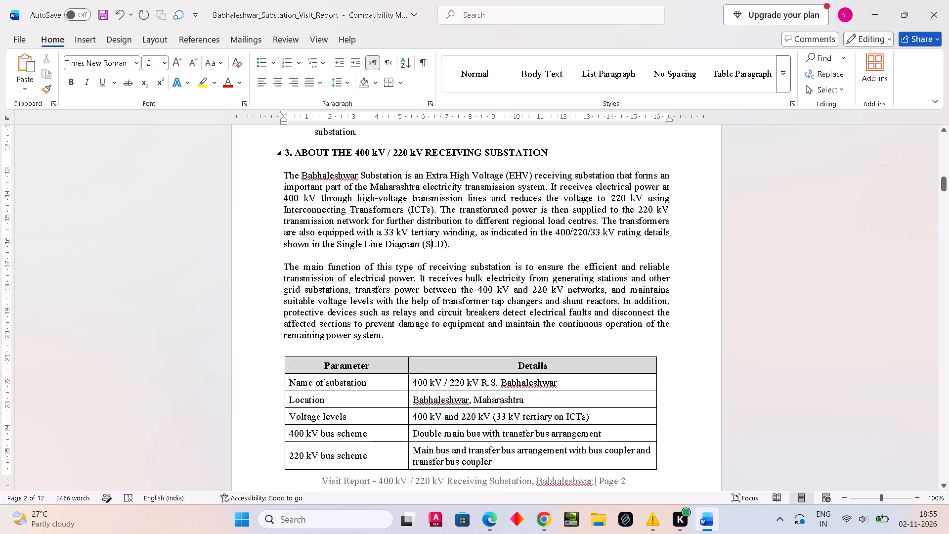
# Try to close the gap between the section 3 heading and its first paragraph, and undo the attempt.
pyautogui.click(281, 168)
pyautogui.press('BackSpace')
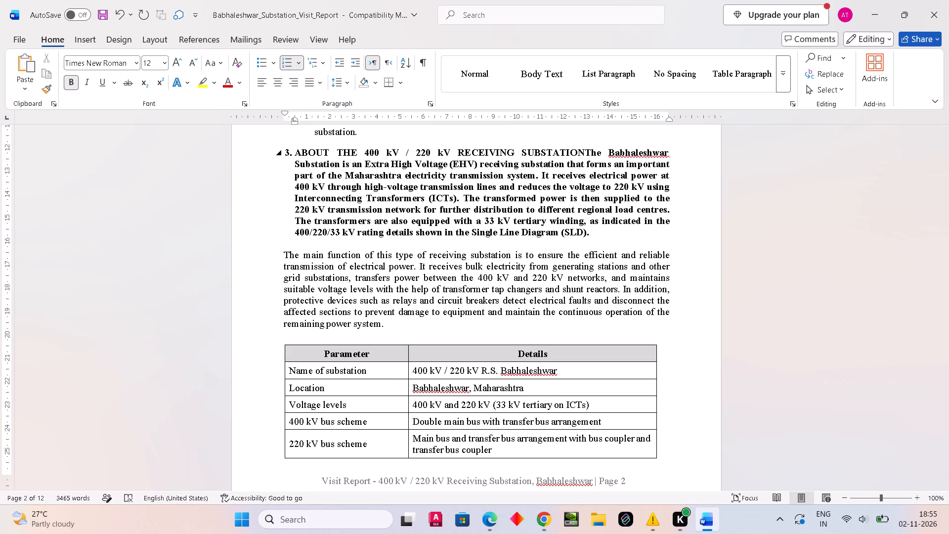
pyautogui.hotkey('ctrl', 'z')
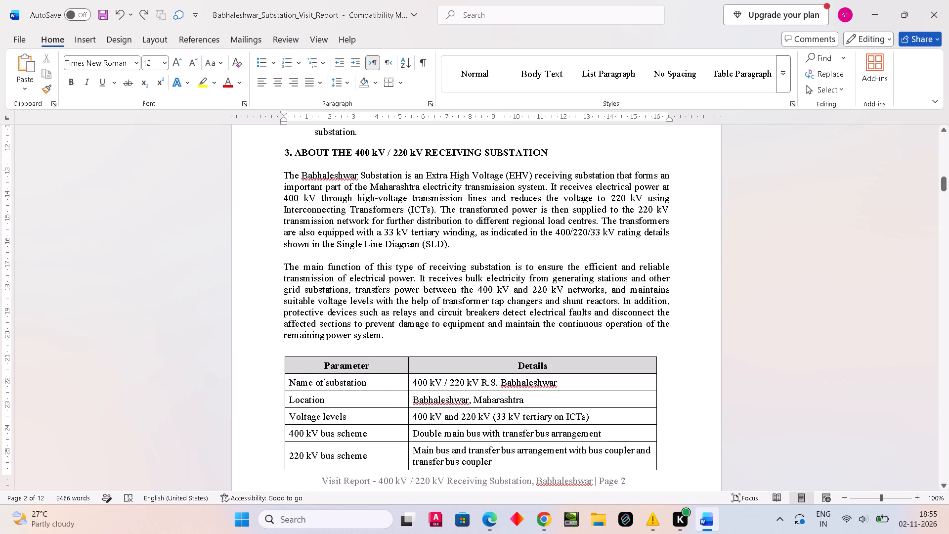
# Review the layout of sections 1 to 3 and how the Parameter/Details table splits across pages 2 and 3.
pyautogui.scroll(-4, 351, 273)
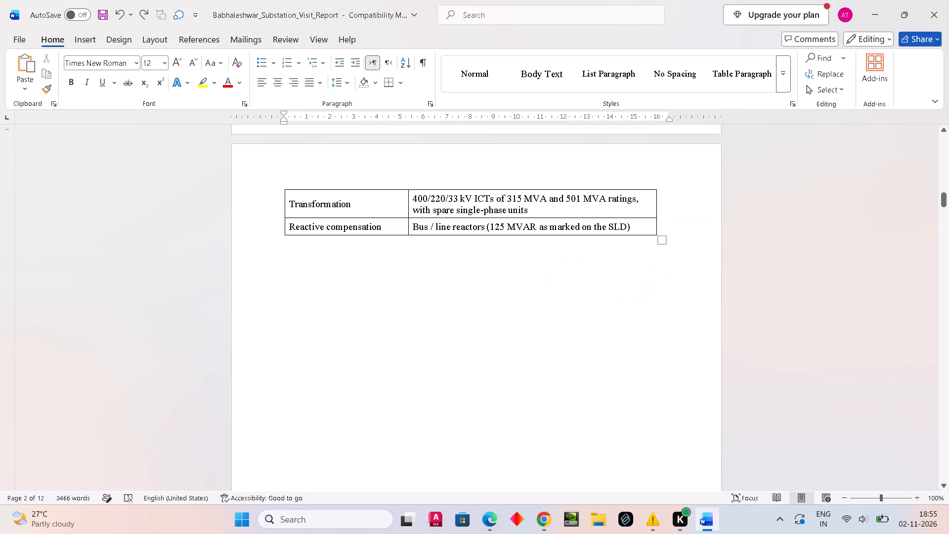
pyautogui.scroll(2, 351, 273)
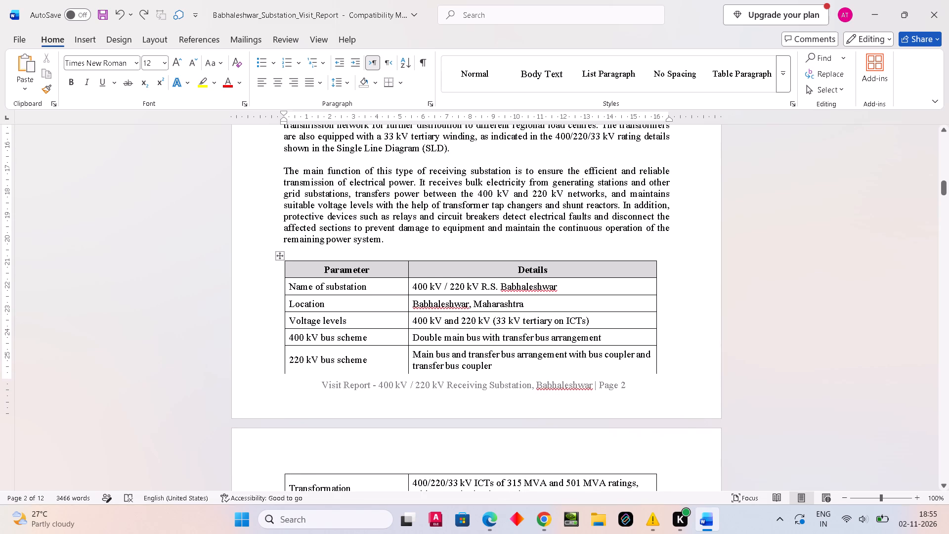
pyautogui.scroll(-2, 351, 273)
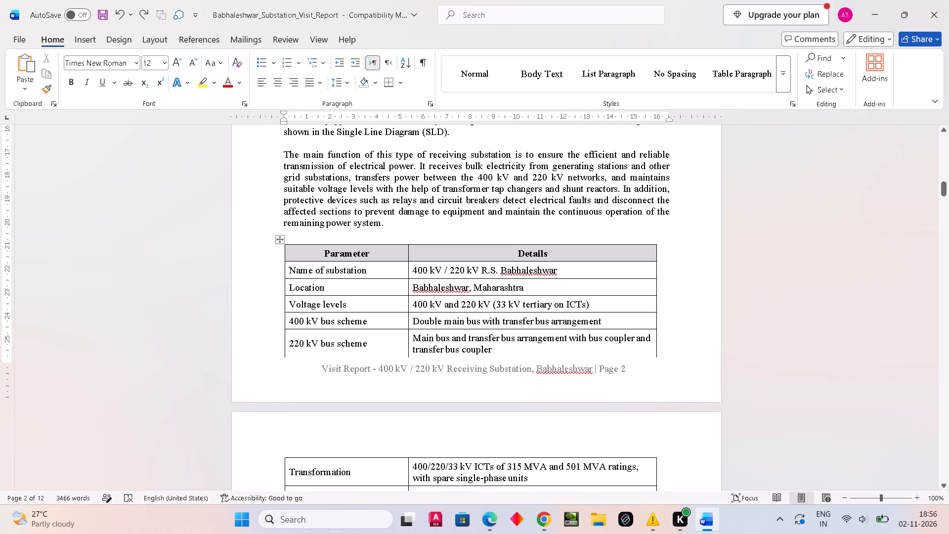
pyautogui.scroll(-1, 351, 273)
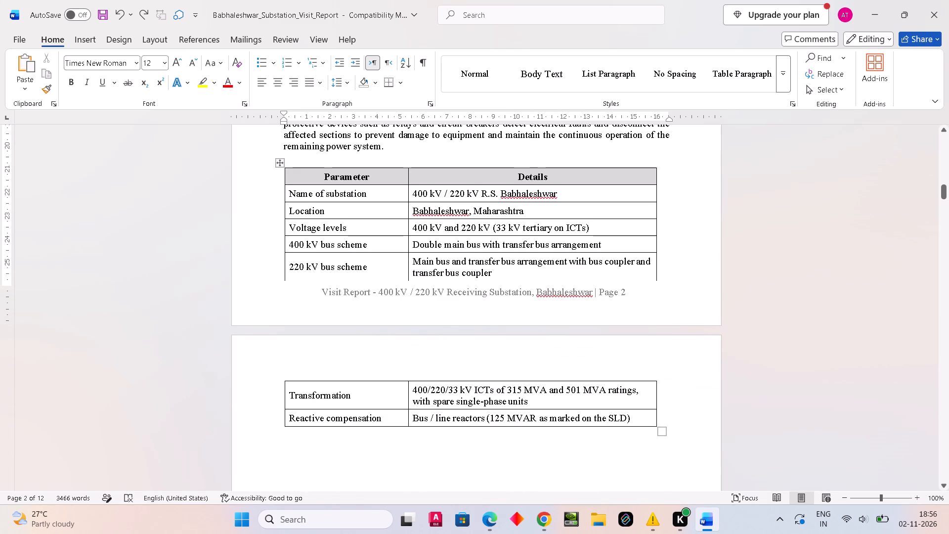
pyautogui.scroll(2, 473, 215)
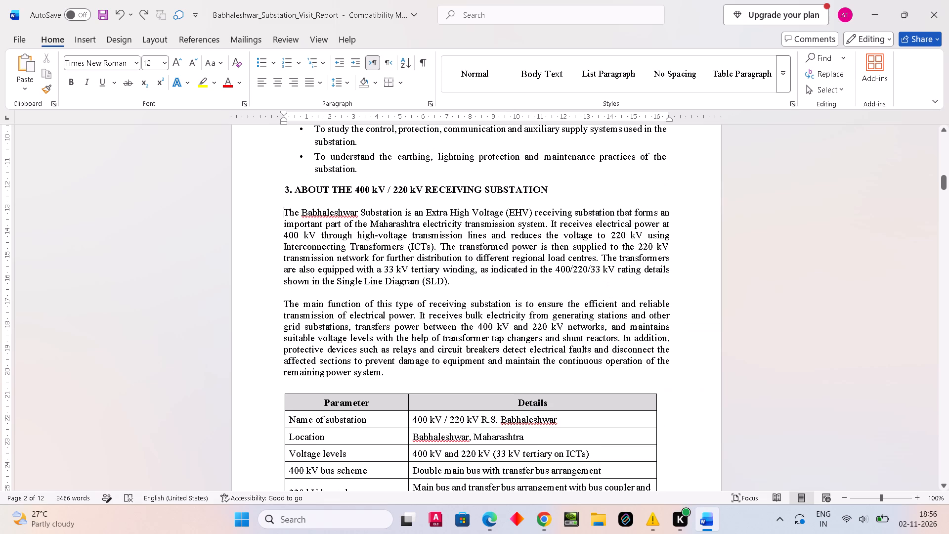
pyautogui.scroll(9, 494, 343)
pyautogui.scroll(-1, 494, 343)
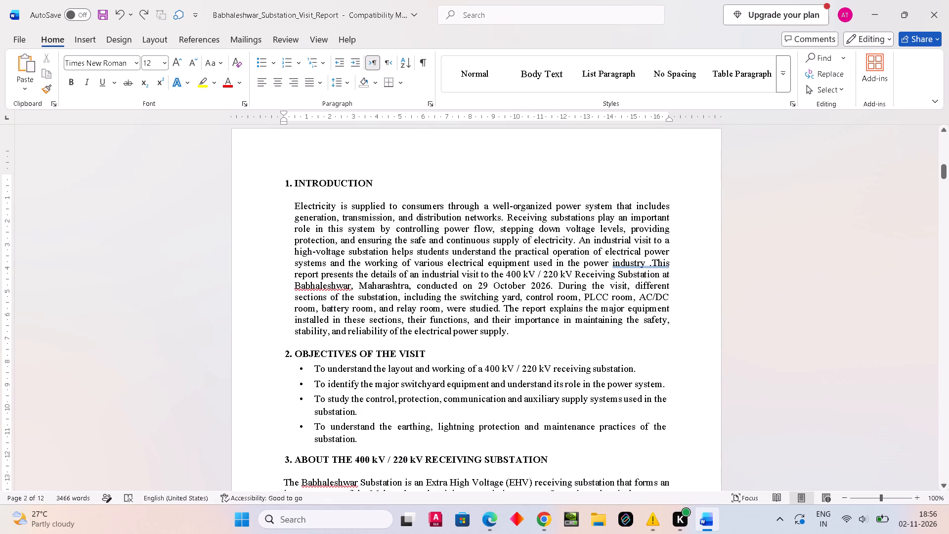
pyautogui.scroll(6, 459, 306)
pyautogui.scroll(-5, 459, 306)
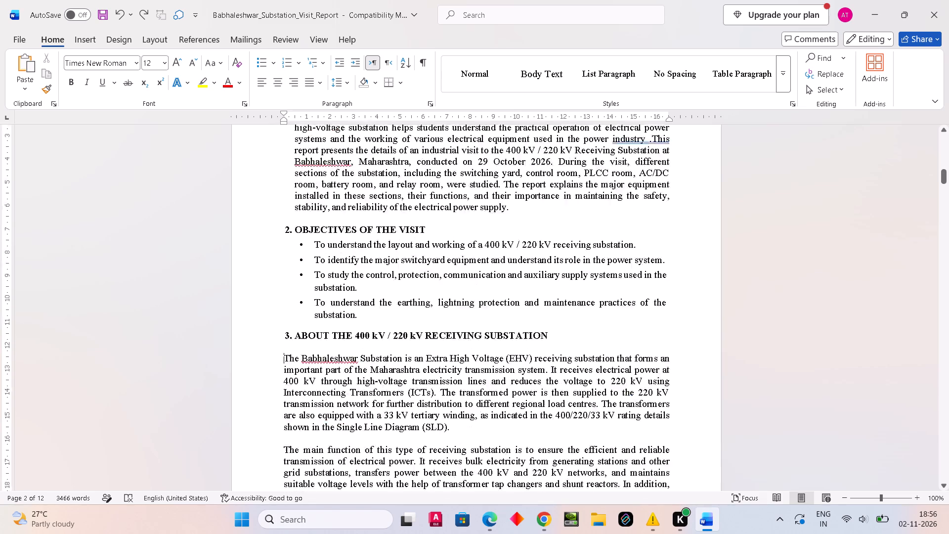
pyautogui.scroll(-3, 459, 306)
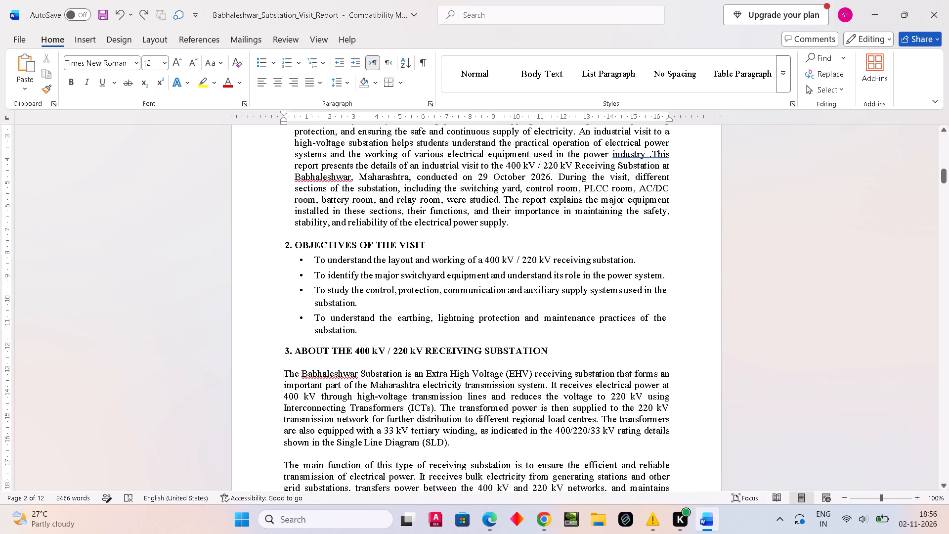
pyautogui.scroll(-3, 459, 306)
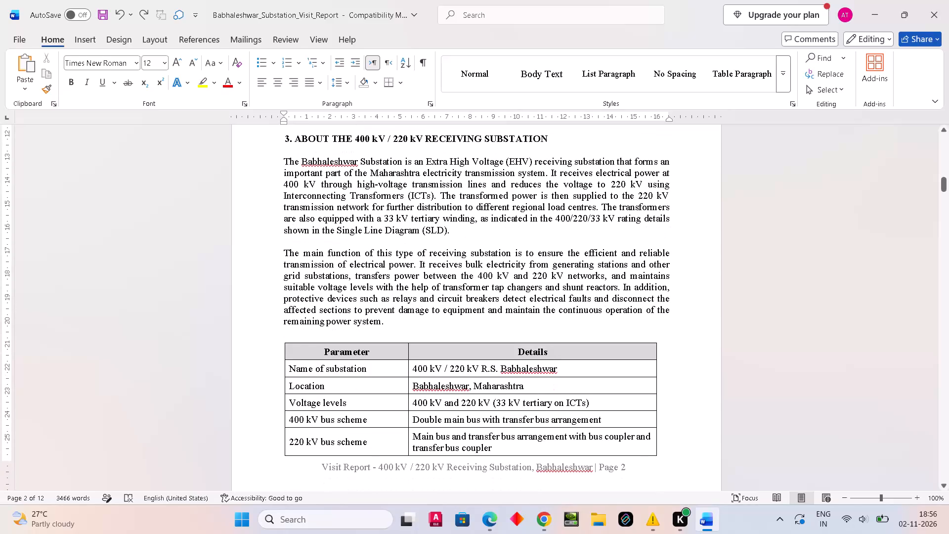
pyautogui.scroll(-3, 429, 367)
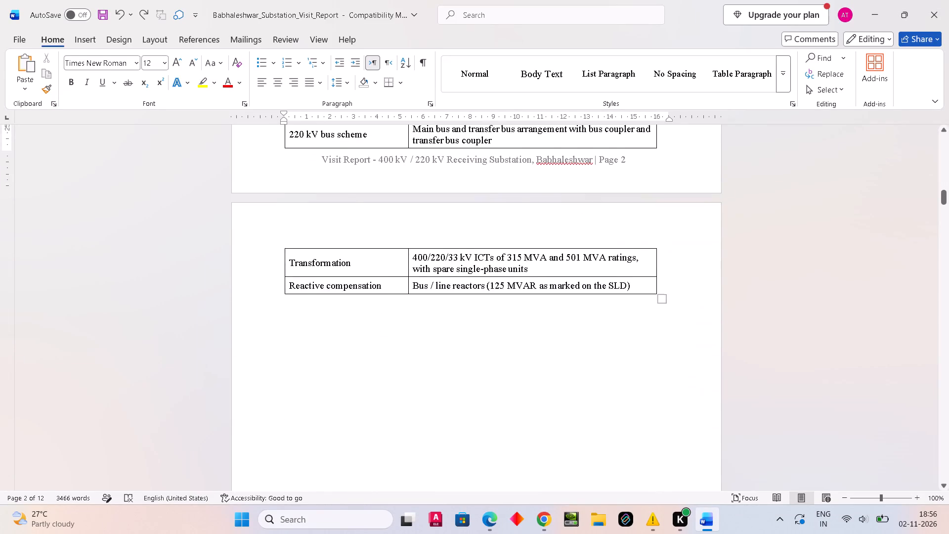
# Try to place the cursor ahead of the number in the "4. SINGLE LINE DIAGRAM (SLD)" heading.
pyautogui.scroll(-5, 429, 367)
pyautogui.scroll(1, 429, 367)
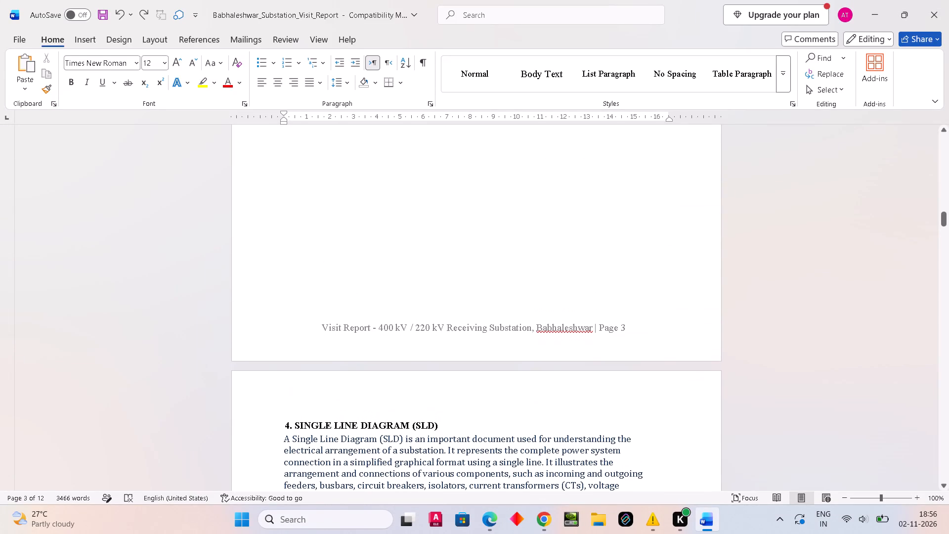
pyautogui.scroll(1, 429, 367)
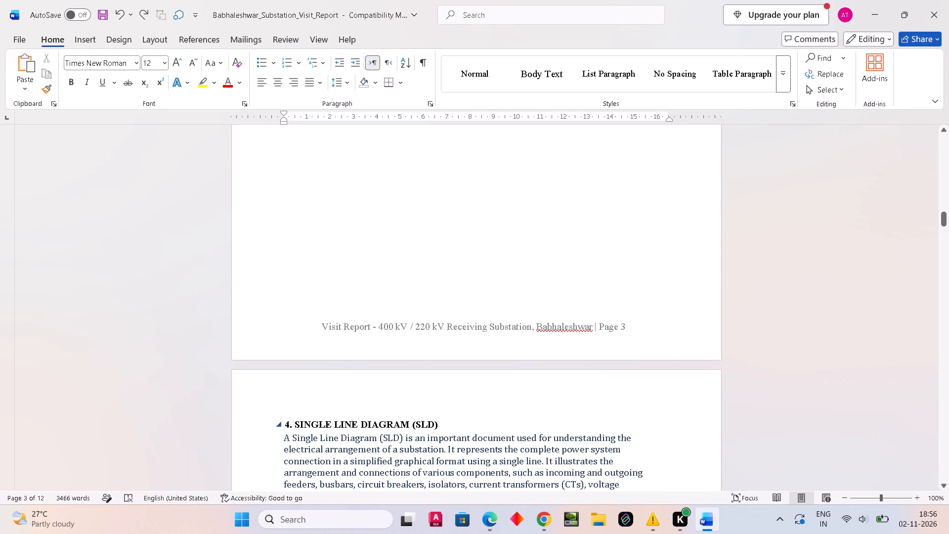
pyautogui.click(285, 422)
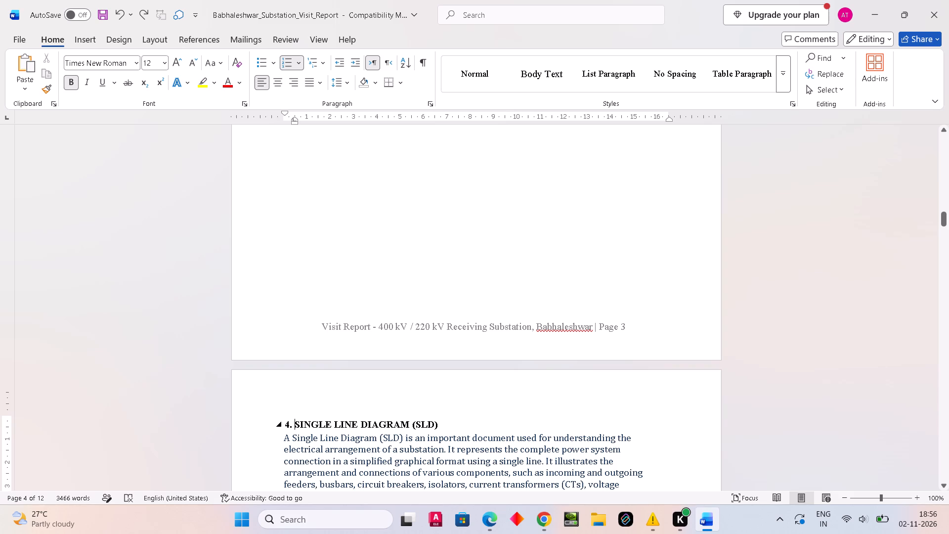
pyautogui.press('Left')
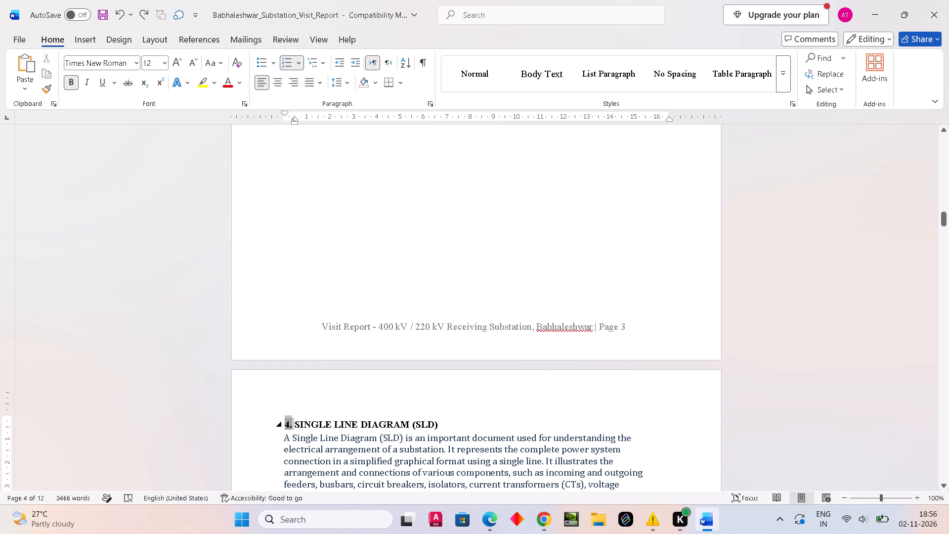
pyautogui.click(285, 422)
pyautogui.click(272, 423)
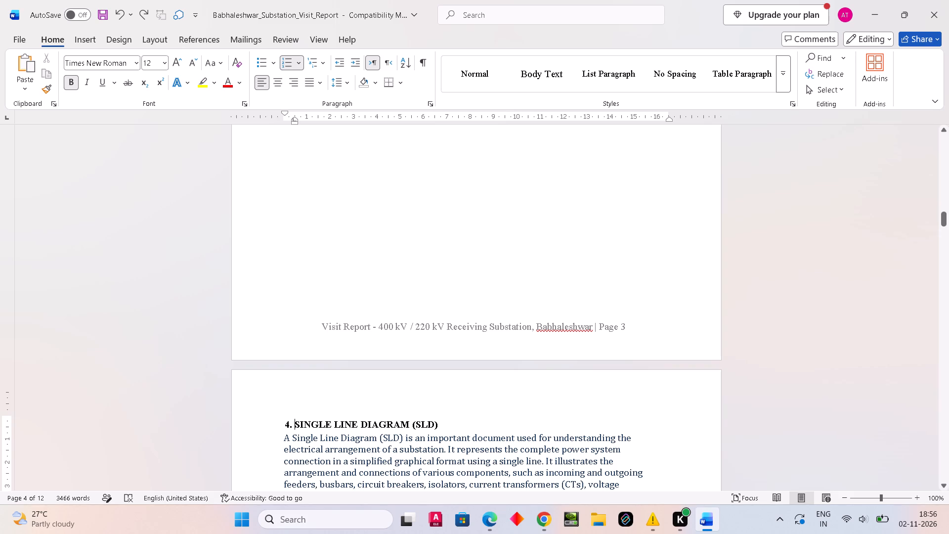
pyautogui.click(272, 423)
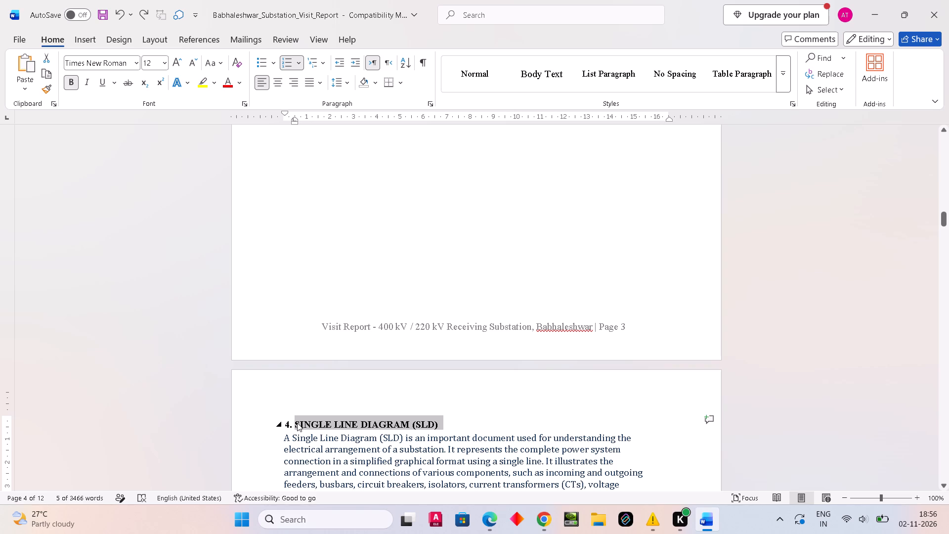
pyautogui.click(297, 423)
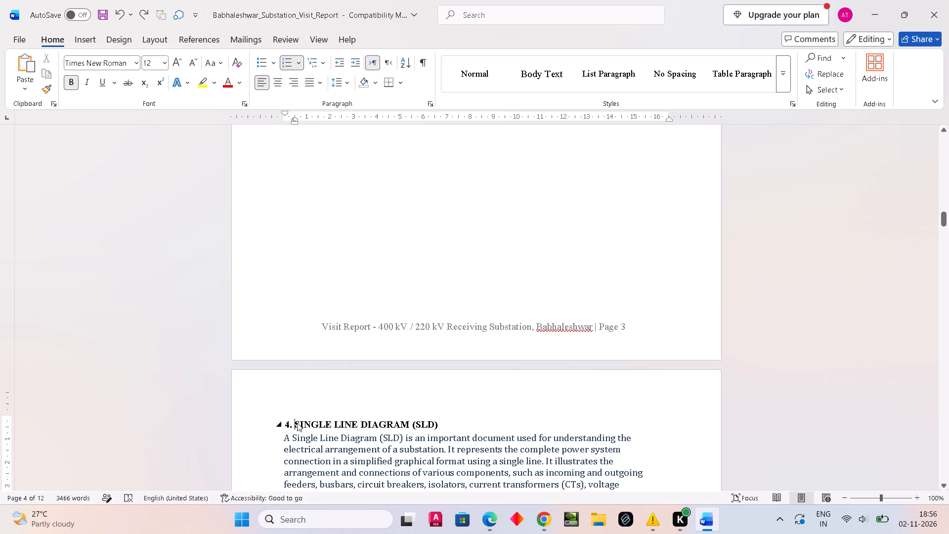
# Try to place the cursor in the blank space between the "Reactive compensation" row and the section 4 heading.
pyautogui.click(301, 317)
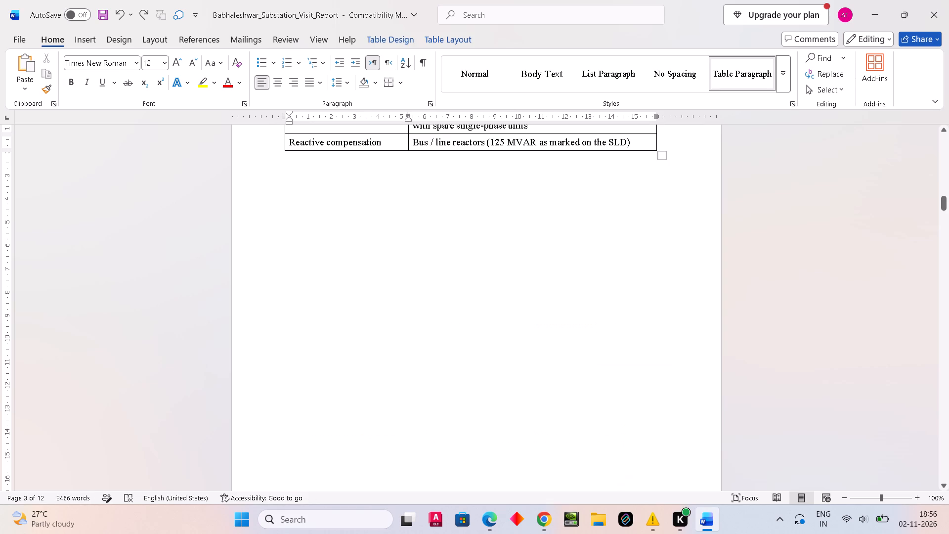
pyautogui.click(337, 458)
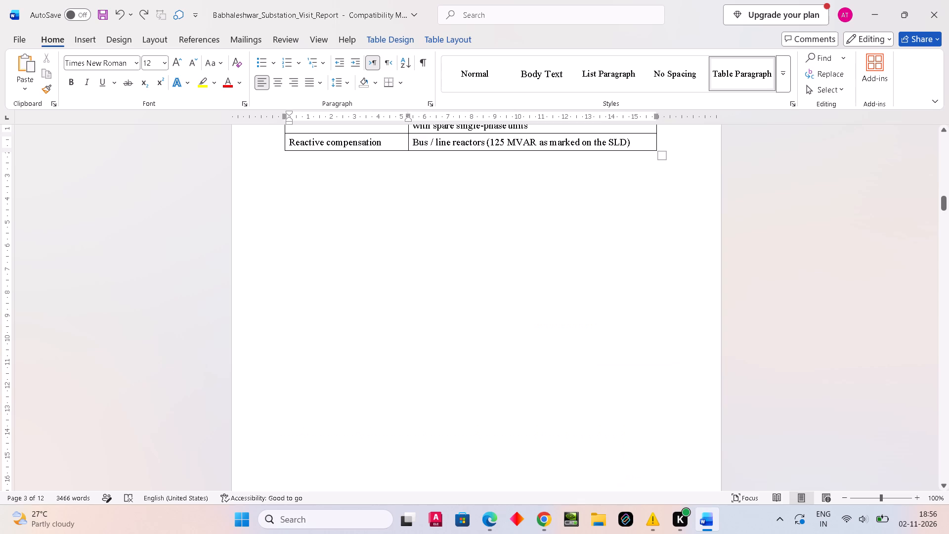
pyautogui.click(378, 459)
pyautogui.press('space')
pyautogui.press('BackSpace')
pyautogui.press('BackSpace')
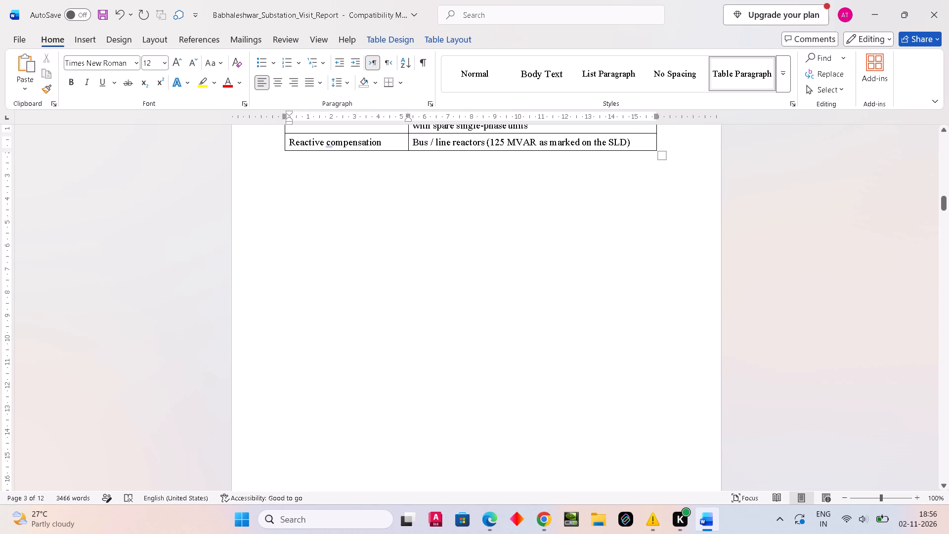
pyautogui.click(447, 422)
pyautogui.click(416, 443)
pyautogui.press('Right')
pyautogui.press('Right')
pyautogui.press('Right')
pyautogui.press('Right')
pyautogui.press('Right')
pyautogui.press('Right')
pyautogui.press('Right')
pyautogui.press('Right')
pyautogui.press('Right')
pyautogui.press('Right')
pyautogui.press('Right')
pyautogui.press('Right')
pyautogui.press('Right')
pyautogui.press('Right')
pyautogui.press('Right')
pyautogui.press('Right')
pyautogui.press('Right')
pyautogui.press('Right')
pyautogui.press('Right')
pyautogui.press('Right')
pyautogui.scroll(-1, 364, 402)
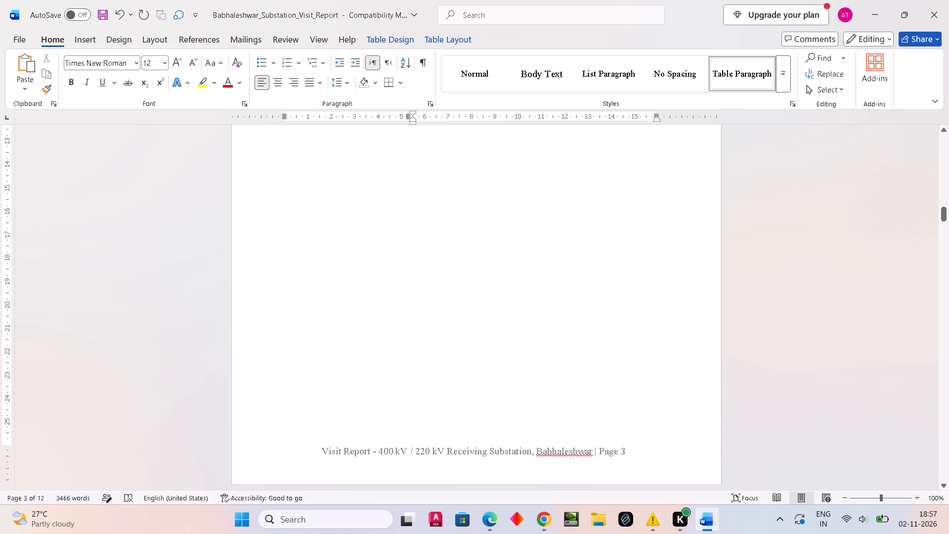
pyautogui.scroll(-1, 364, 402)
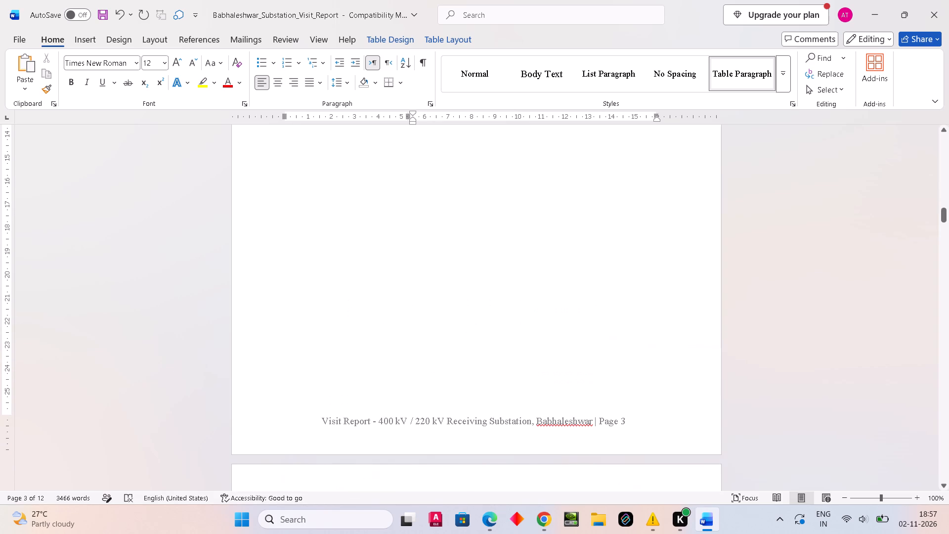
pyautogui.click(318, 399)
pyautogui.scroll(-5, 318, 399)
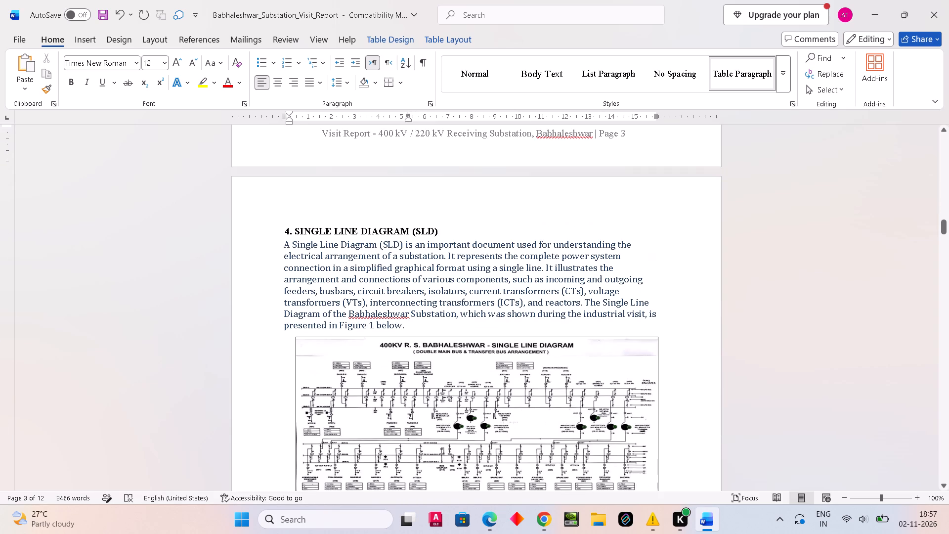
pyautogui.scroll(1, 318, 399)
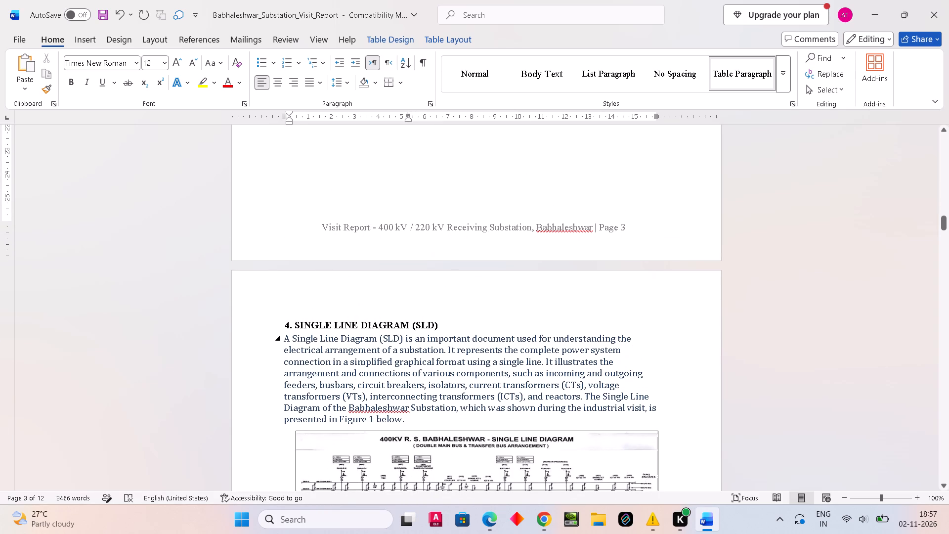
# Insert a blank row above the "Transformation" row of the Parameter/Details table on page 3.
pyautogui.scroll(7, 308, 348)
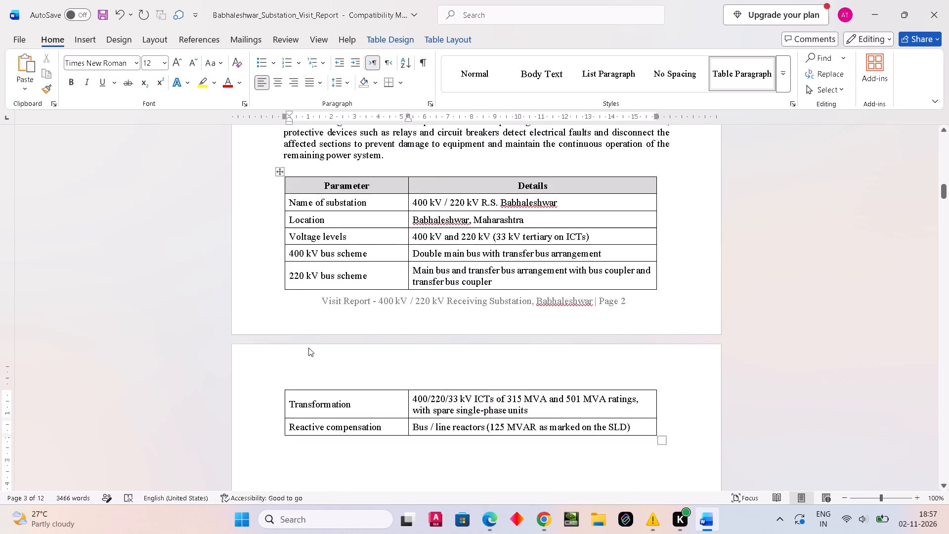
pyautogui.scroll(2, 308, 348)
pyautogui.scroll(-3, 308, 348)
pyautogui.scroll(1, 308, 348)
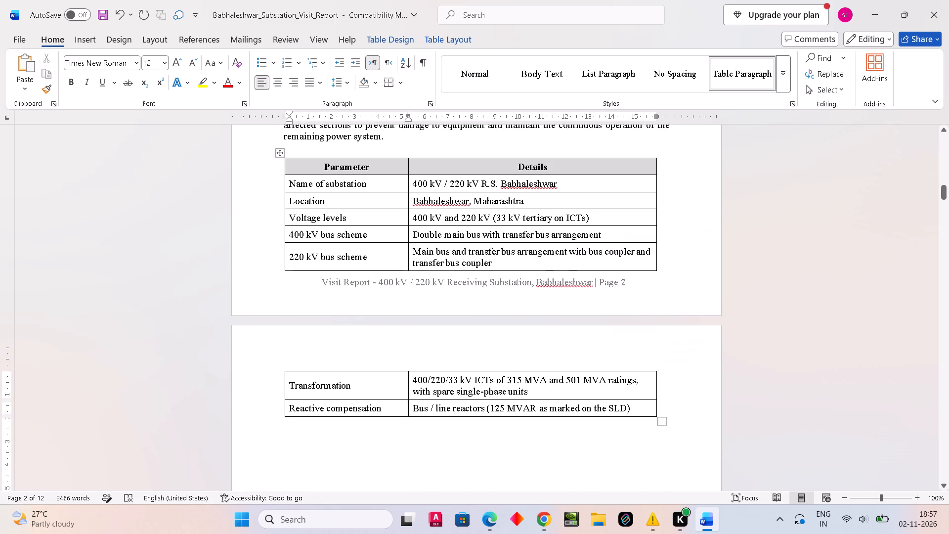
pyautogui.scroll(1, 308, 348)
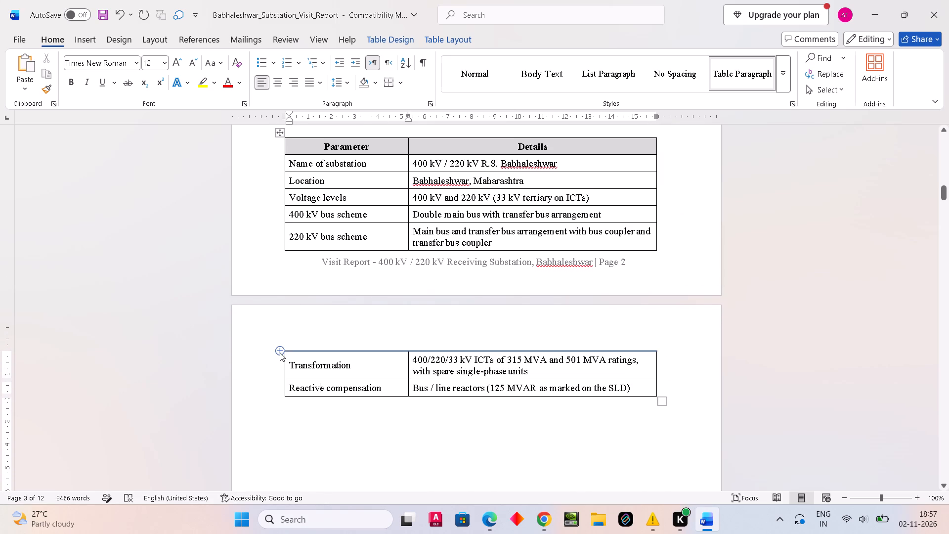
pyautogui.doubleClick(284, 352)
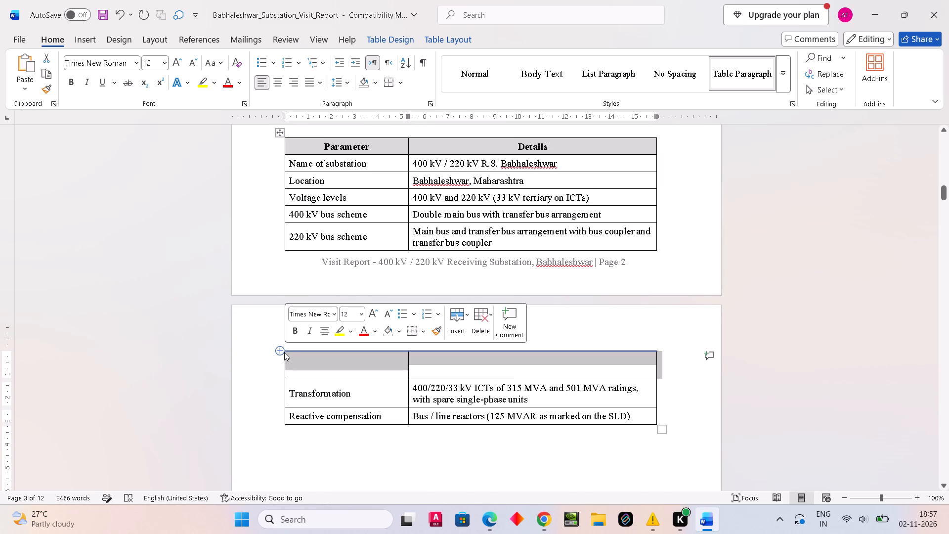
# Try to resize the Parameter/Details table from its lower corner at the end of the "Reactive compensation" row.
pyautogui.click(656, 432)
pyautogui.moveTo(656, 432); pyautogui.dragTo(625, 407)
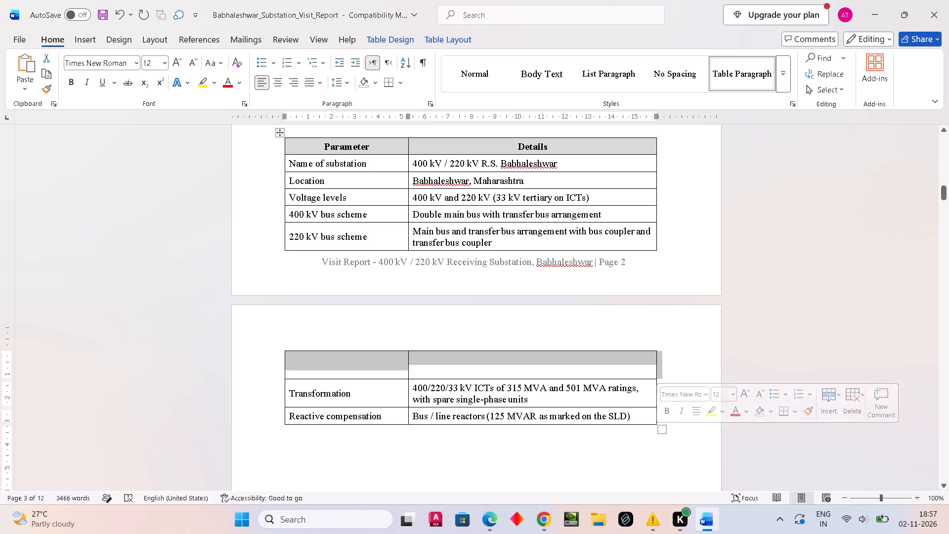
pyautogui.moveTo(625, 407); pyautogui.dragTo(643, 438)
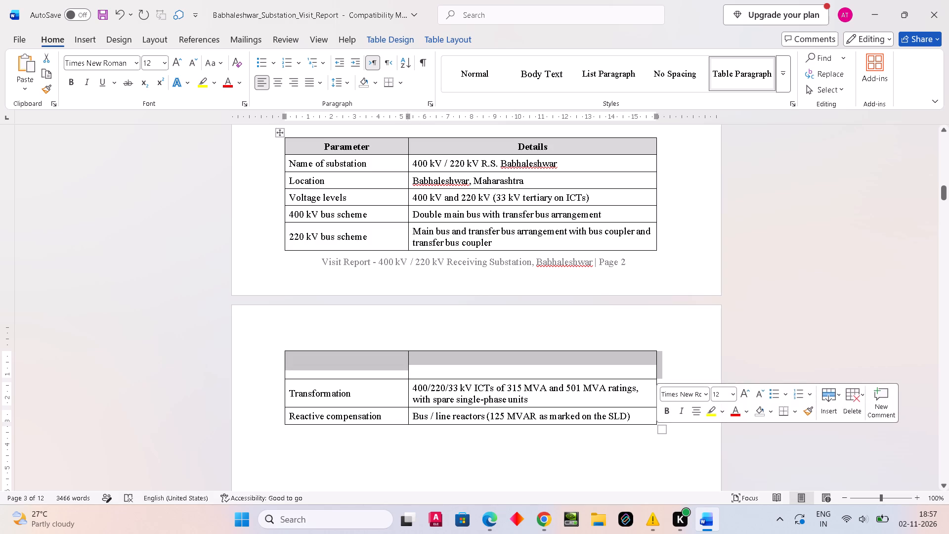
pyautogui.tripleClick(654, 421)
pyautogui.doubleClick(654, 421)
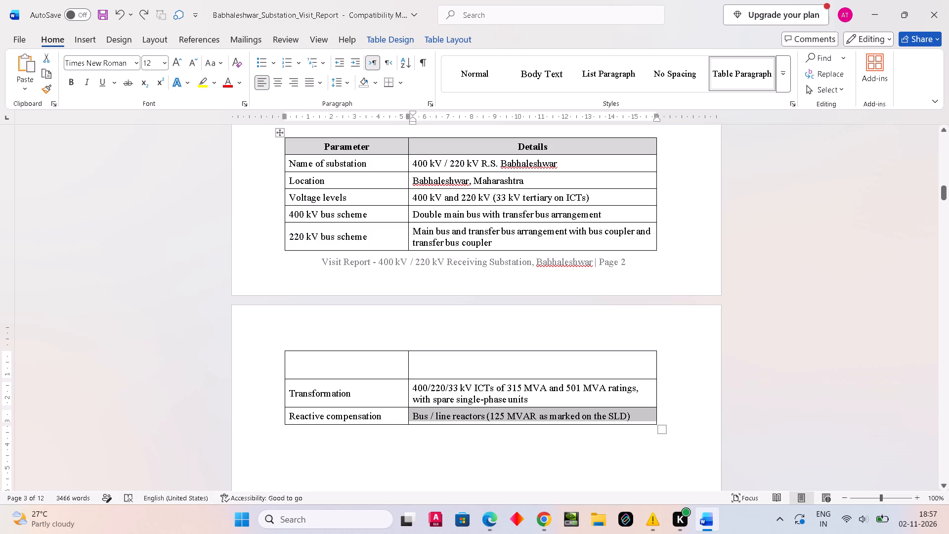
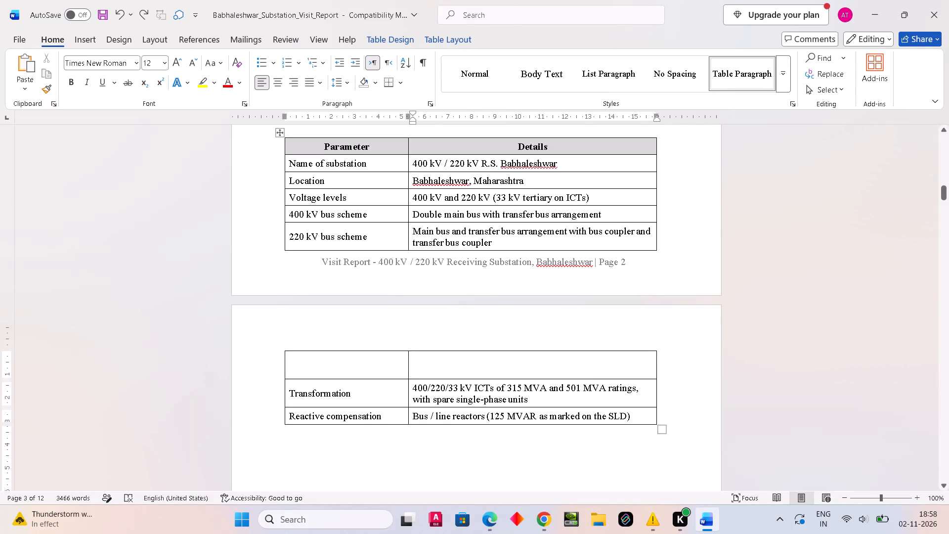
# Clear the contents of the blank, Transformation and Reactive compensation rows of the Parameter/Details table on page 3.
pyautogui.scroll(-1, 588, 367)
pyautogui.scroll(1, 588, 367)
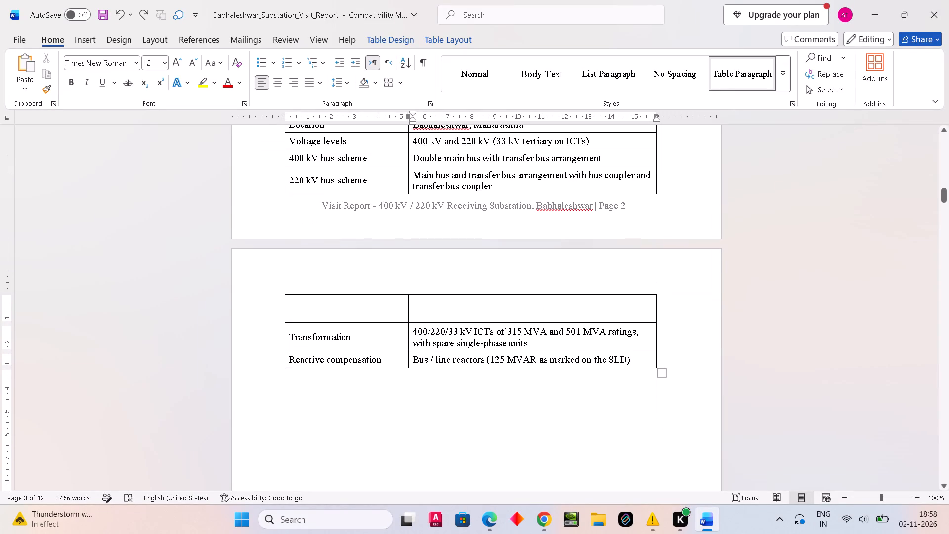
pyautogui.click(645, 365)
pyautogui.click(267, 288)
pyautogui.moveTo(267, 288); pyautogui.dragTo(330, 339)
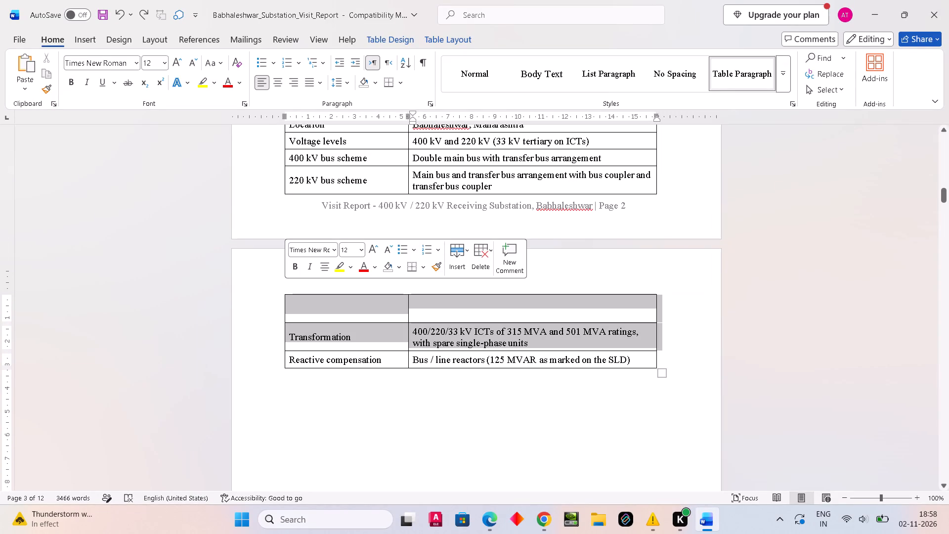
pyautogui.moveTo(330, 339); pyautogui.dragTo(449, 368)
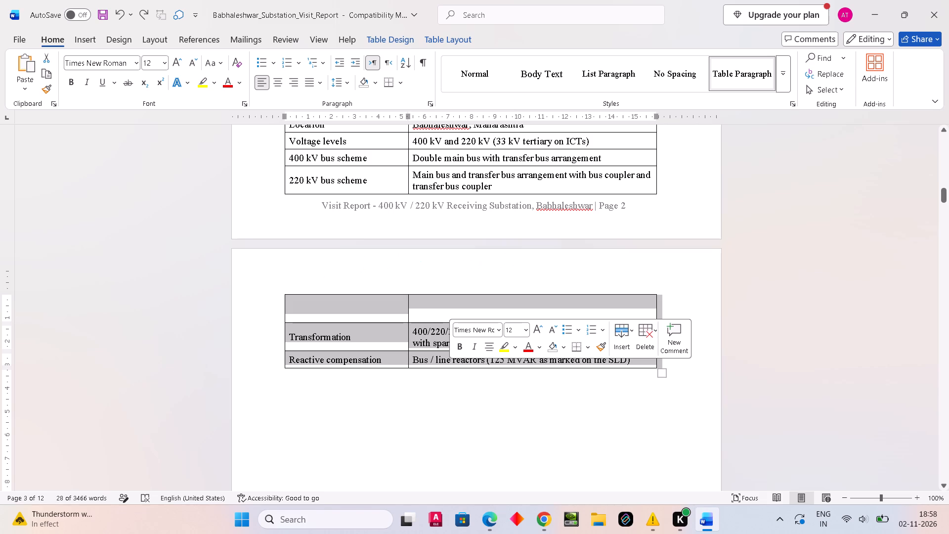
pyautogui.press('Delete')
pyautogui.doubleClick(449, 367)
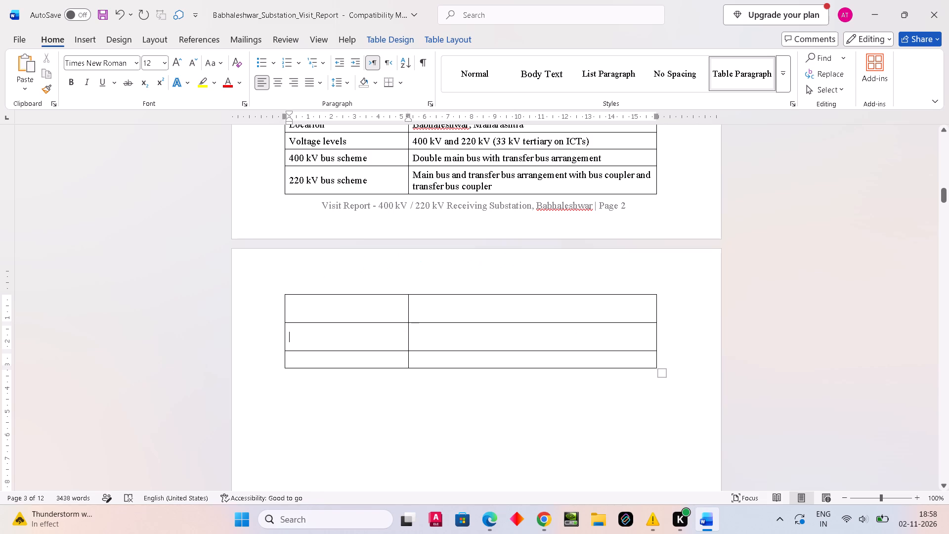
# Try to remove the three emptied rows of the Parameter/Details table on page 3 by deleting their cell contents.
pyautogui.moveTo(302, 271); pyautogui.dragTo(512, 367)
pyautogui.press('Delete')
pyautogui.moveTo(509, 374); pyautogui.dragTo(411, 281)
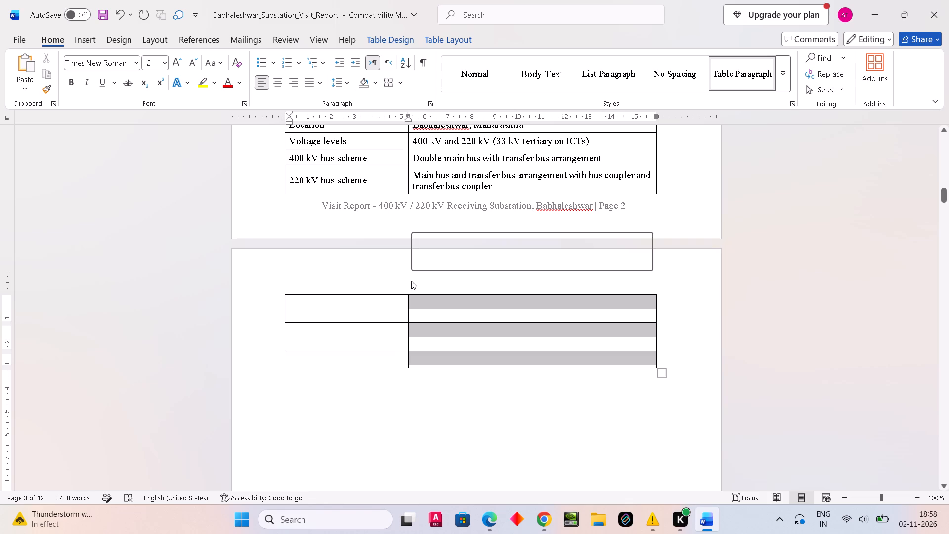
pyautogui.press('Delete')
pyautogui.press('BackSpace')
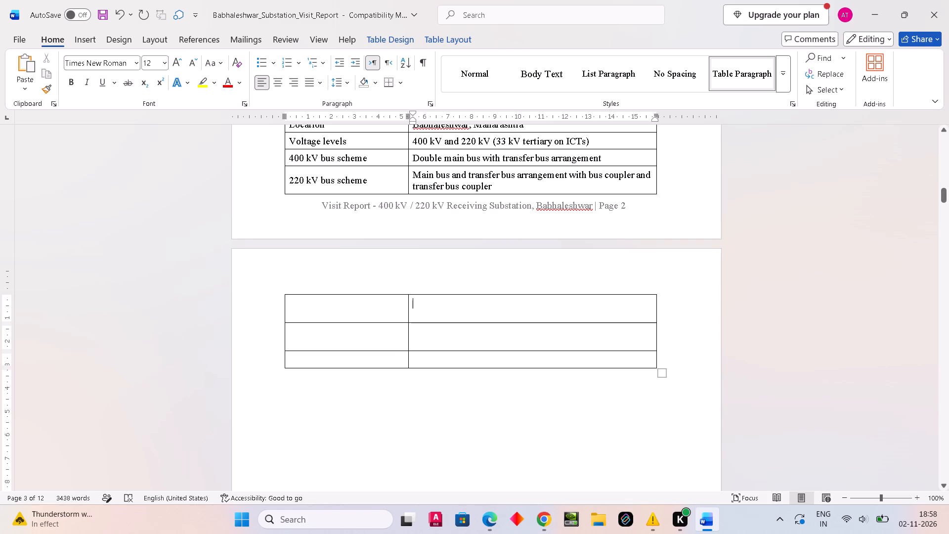
# Autofit the Parameter column of the Parameter/Details table to its text.
pyautogui.tripleClick(407, 364)
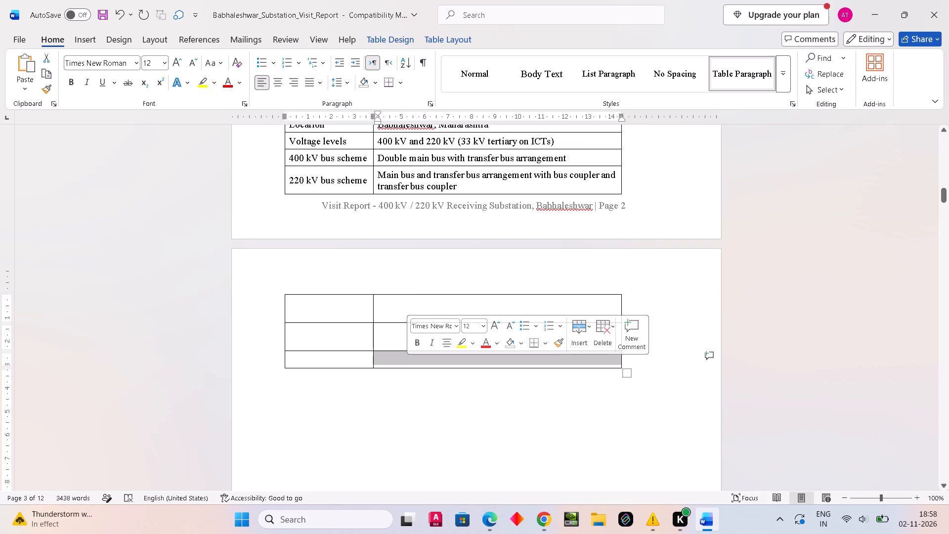
pyautogui.press('Delete')
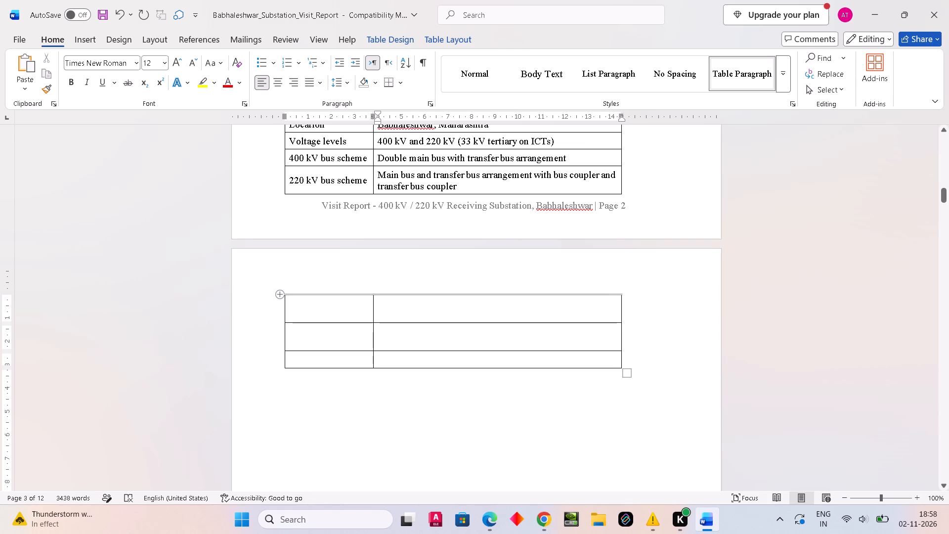
# Delete the cells of the three emptied table rows at the top of page 3 with the shift cells left option.
pyautogui.click(279, 280)
pyautogui.moveTo(279, 280); pyautogui.dragTo(401, 383)
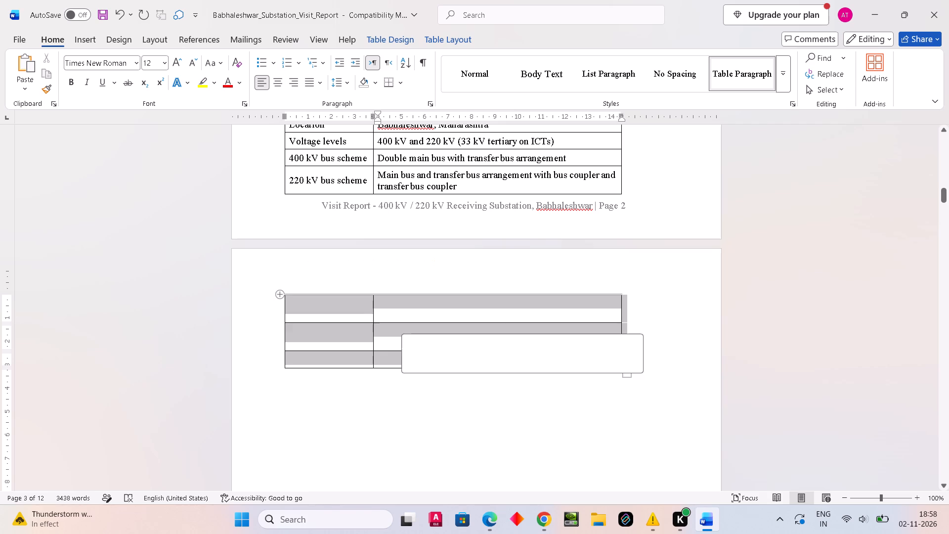
pyautogui.click(604, 348)
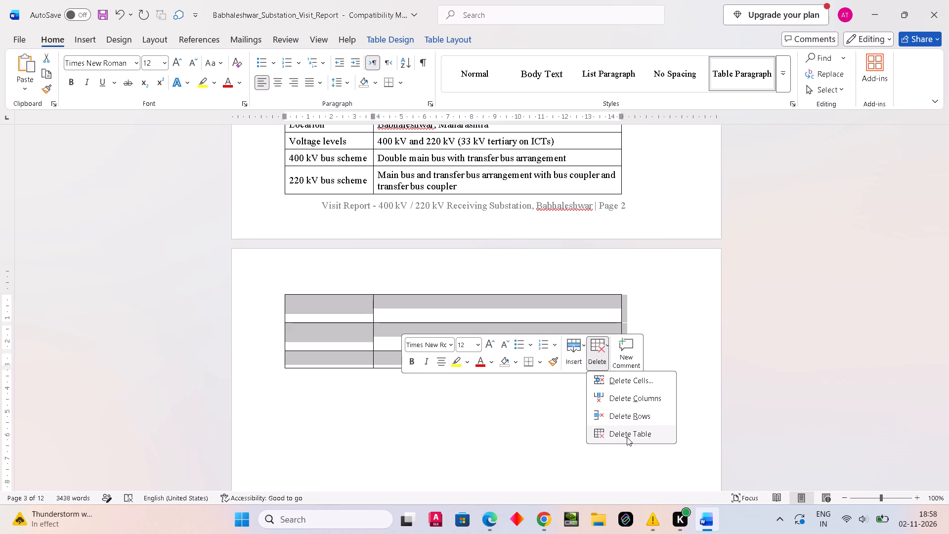
pyautogui.click(635, 385)
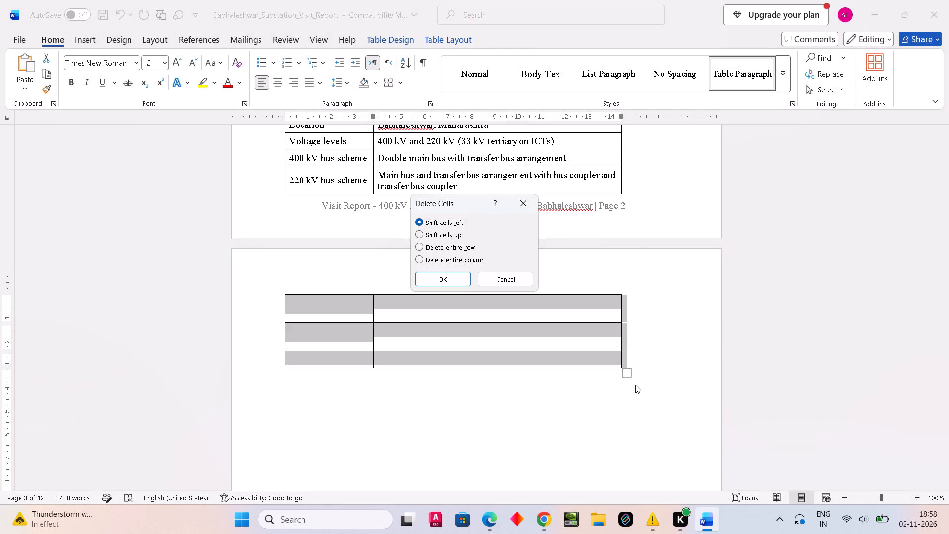
pyautogui.click(432, 276)
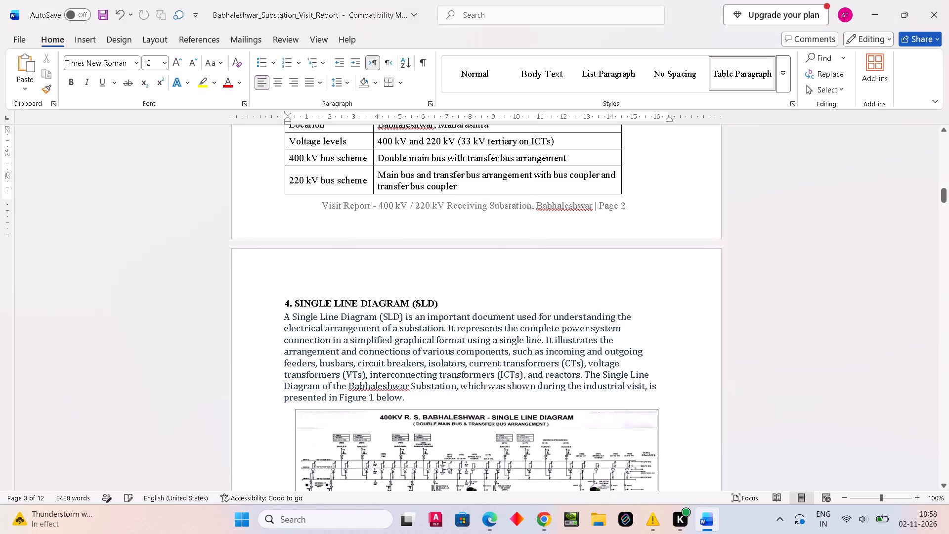
# Remove the break ahead of the Figure 2 switching yard picture to join it to the section 5 introduction.
pyautogui.scroll(-1, 398, 311)
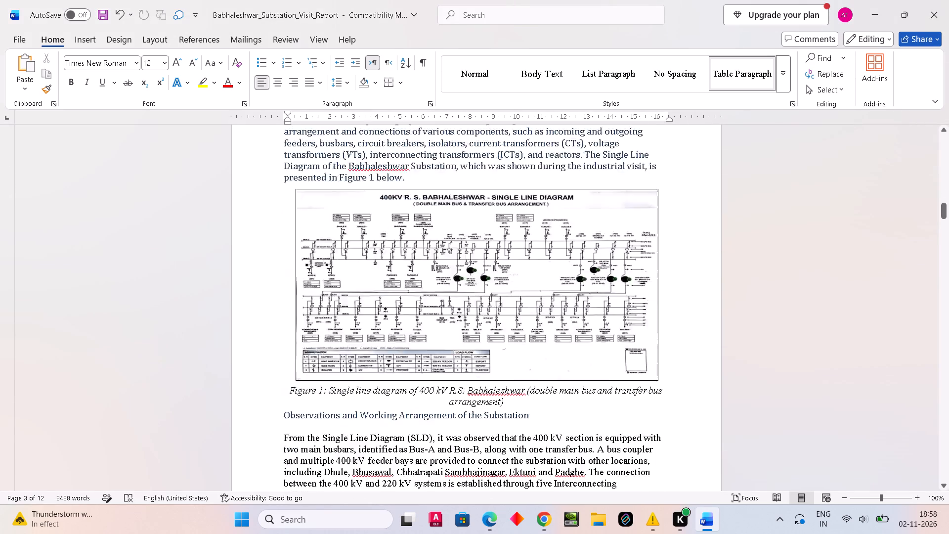
pyautogui.scroll(-3, 398, 311)
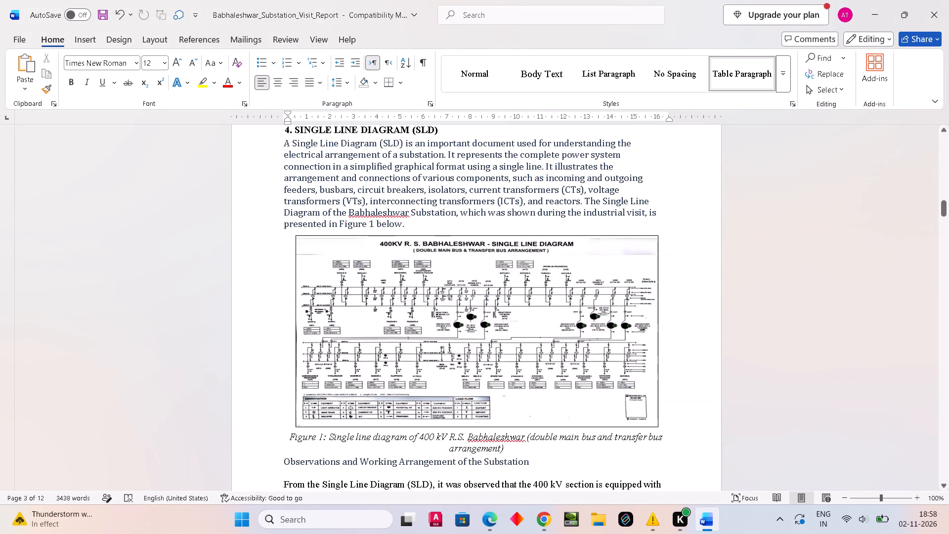
pyautogui.scroll(-6, 398, 311)
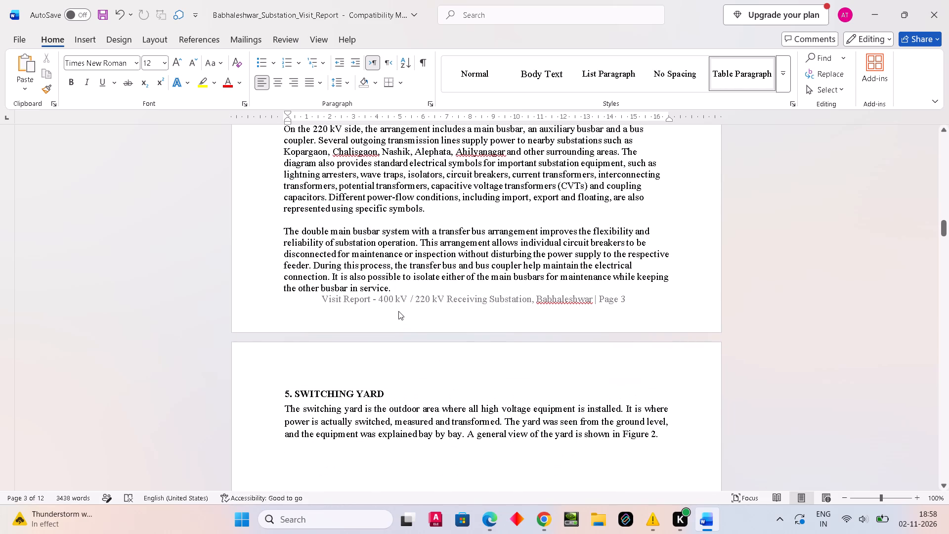
pyautogui.scroll(-4, 398, 311)
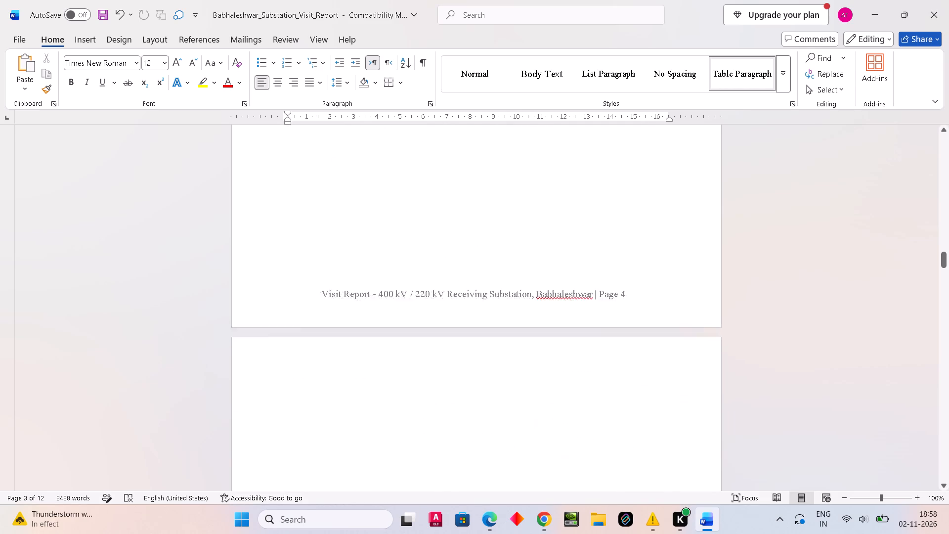
pyautogui.scroll(-1, 398, 311)
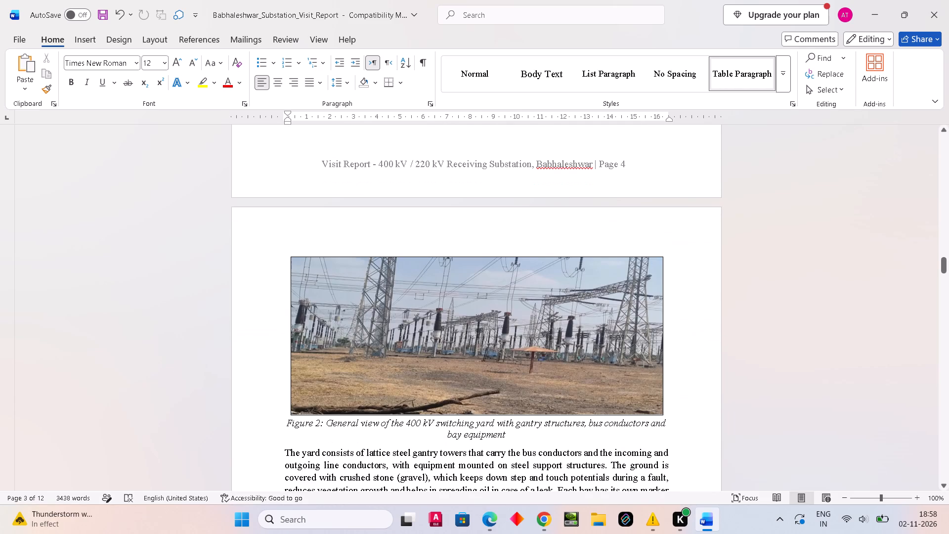
pyautogui.click(278, 271)
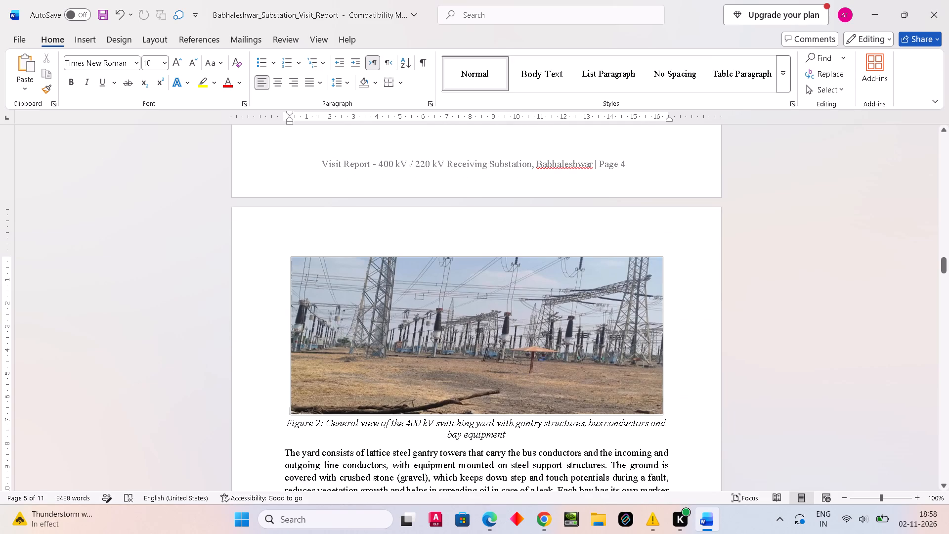
pyautogui.click(294, 241)
pyautogui.click(294, 241)
pyautogui.press('BackSpace')
pyautogui.press('BackSpace')
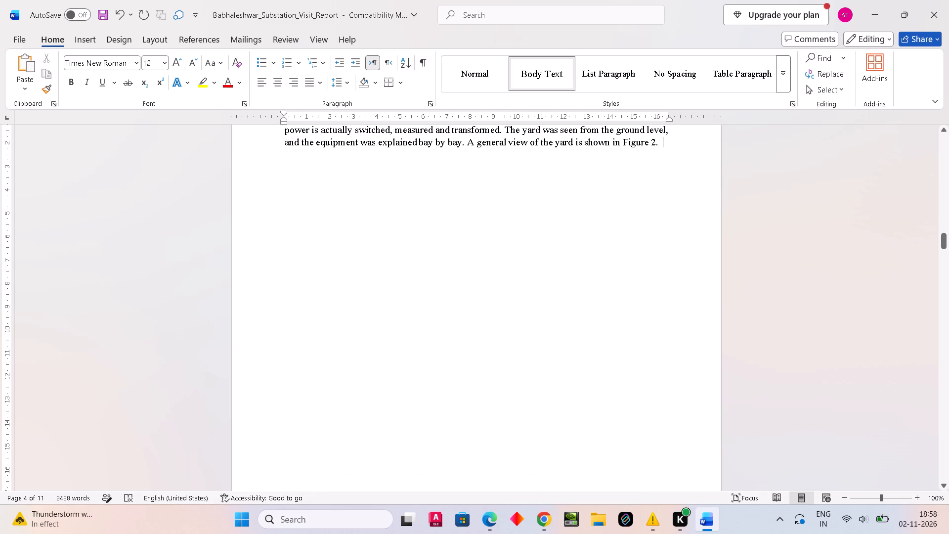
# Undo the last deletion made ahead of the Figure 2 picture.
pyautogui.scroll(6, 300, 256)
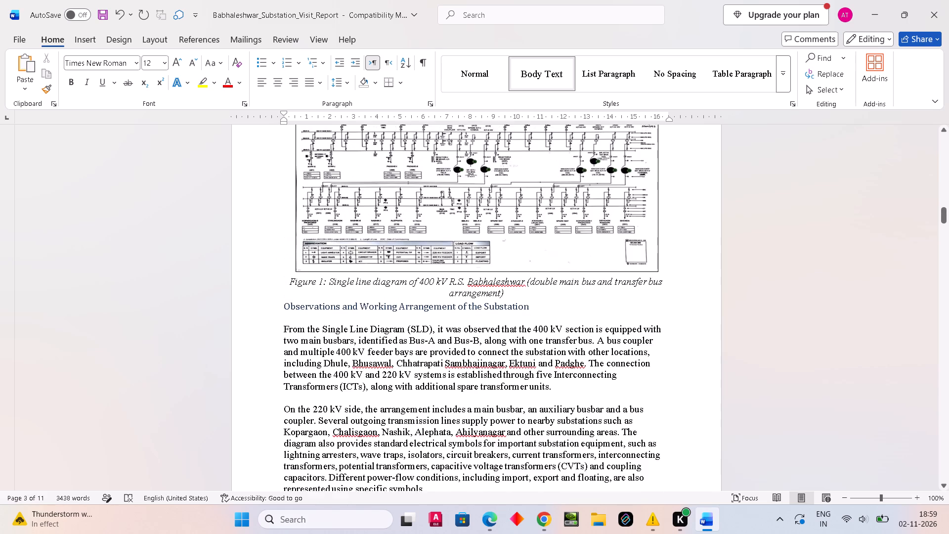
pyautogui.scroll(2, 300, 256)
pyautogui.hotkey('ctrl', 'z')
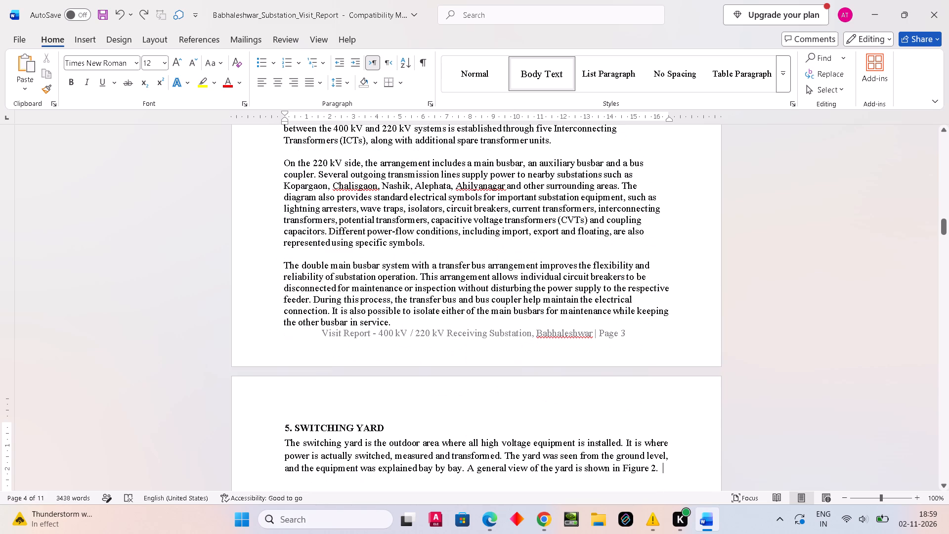
# Select the Figure 2 switching yard picture on page 5 and try to move it up towards the section 5 text.
pyautogui.scroll(-5, 317, 274)
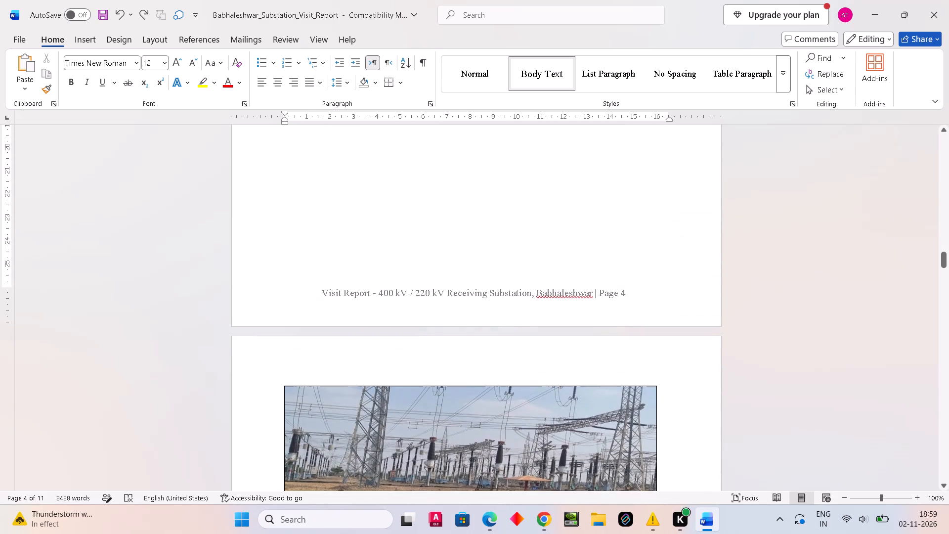
pyautogui.scroll(-2, 317, 274)
pyautogui.scroll(3, 317, 274)
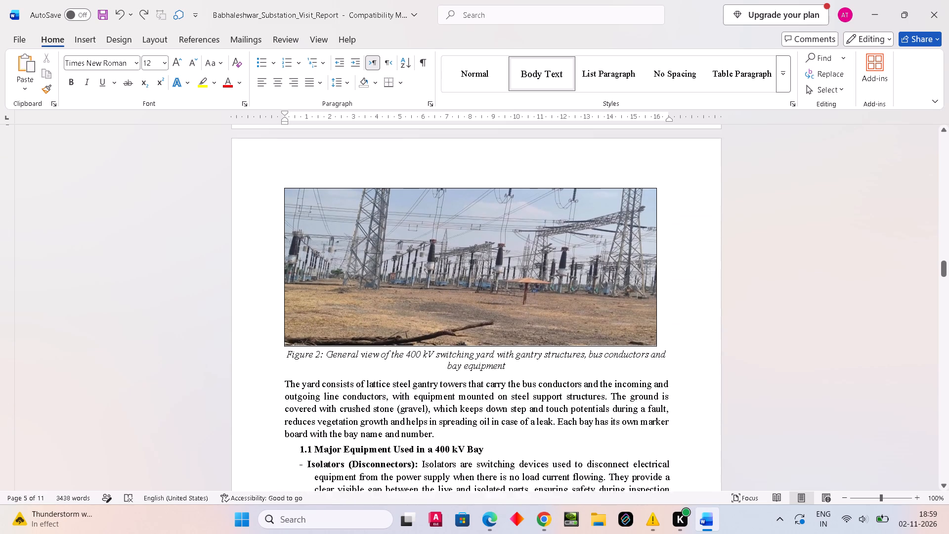
pyautogui.scroll(1, 317, 274)
pyautogui.rightClick(387, 283)
pyautogui.rightClick(387, 283)
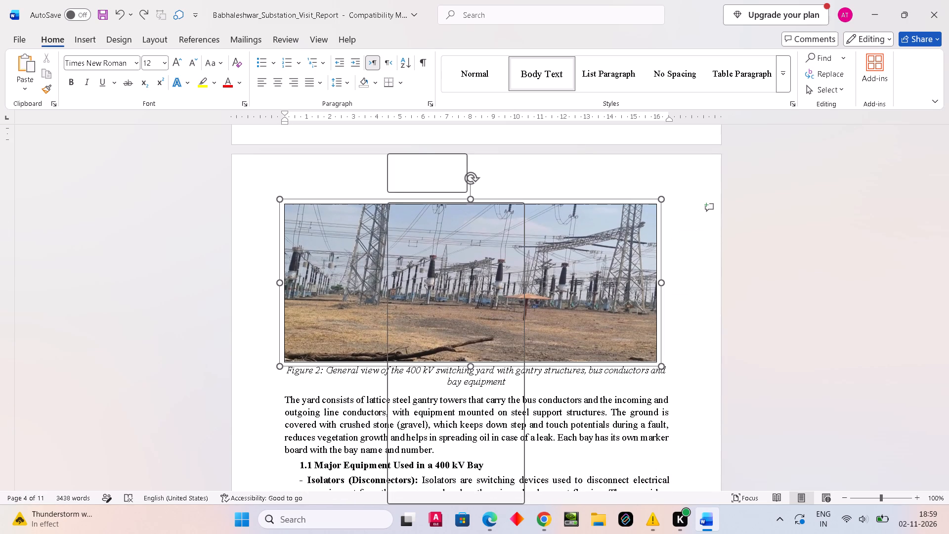
pyautogui.rightClick(355, 260)
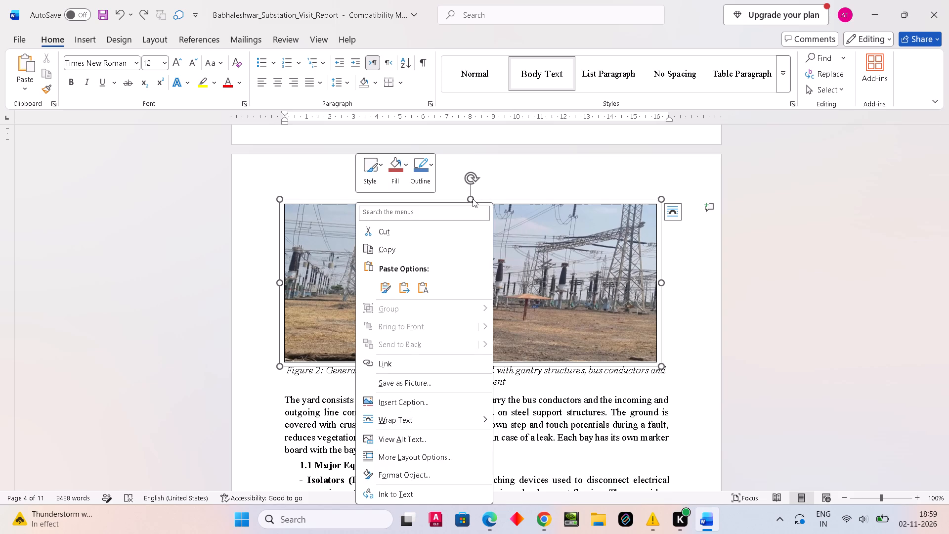
pyautogui.moveTo(473, 194); pyautogui.dragTo(474, 147)
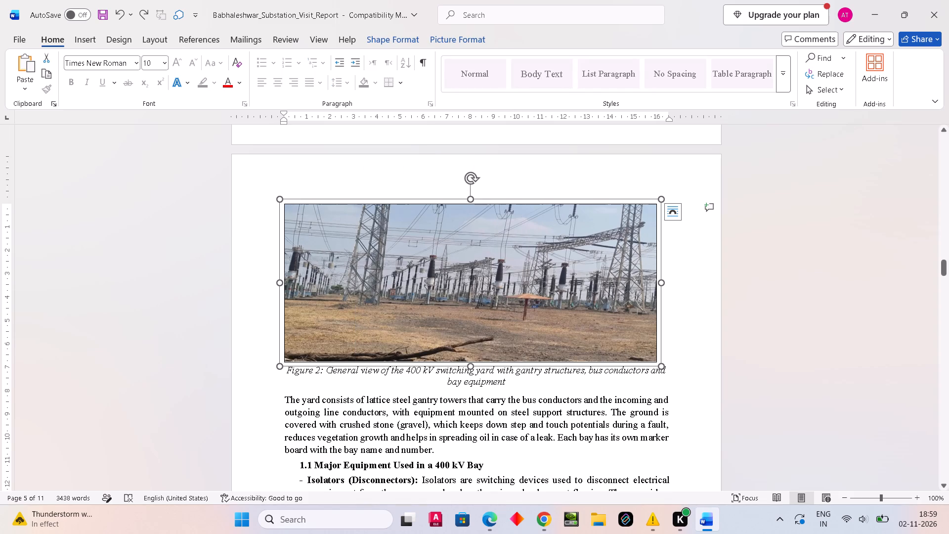
pyautogui.moveTo(474, 147); pyautogui.dragTo(467, 266)
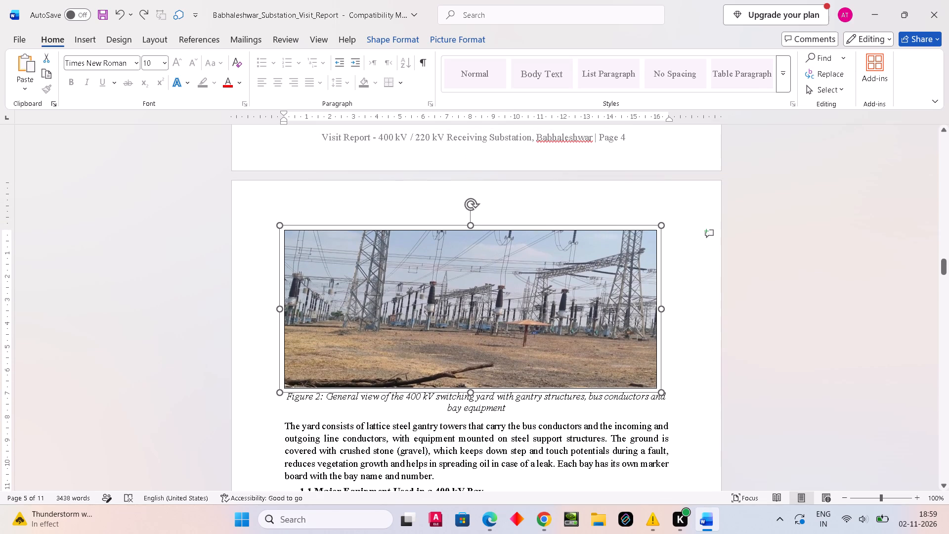
pyautogui.doubleClick(467, 266)
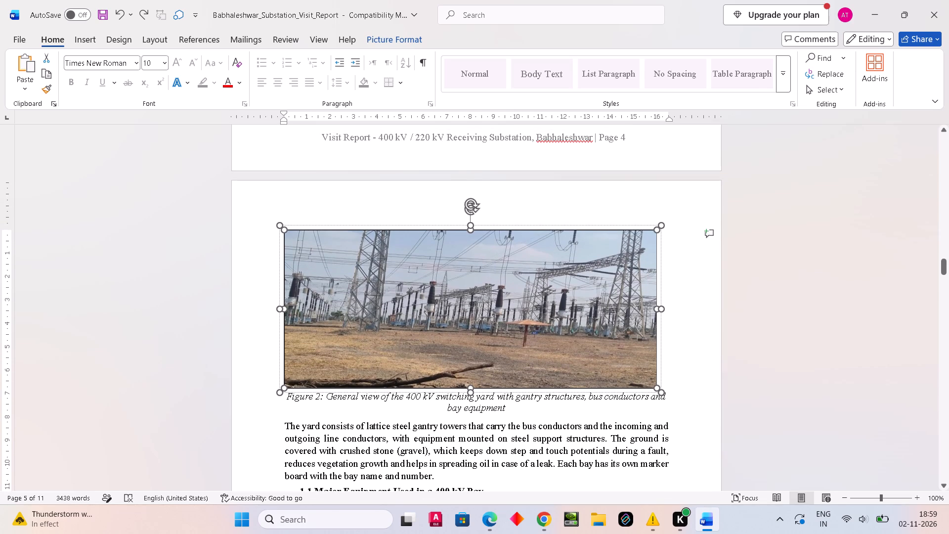
pyautogui.scroll(-1, 469, 236)
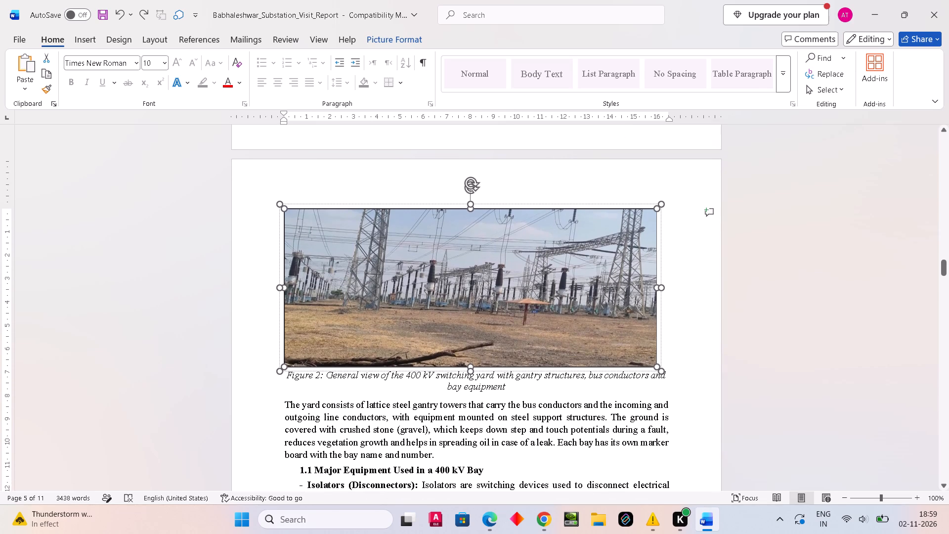
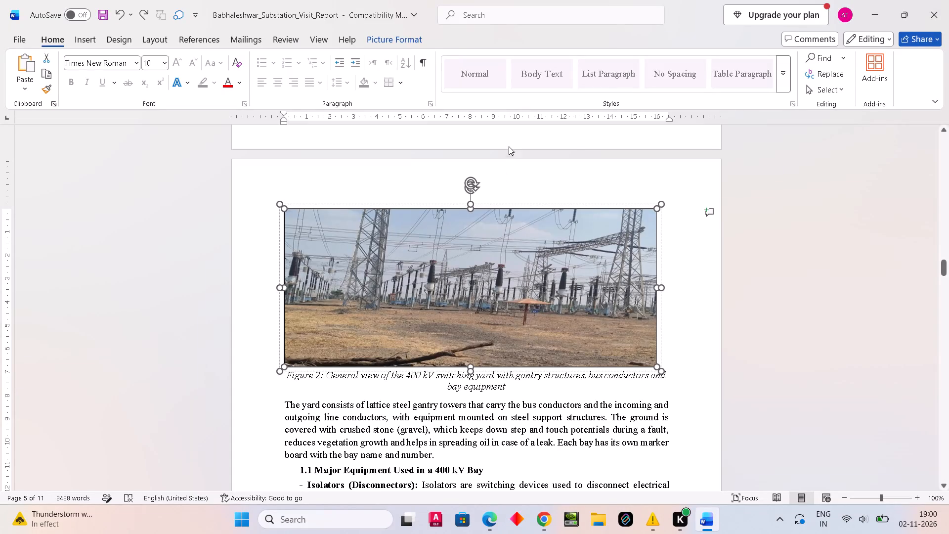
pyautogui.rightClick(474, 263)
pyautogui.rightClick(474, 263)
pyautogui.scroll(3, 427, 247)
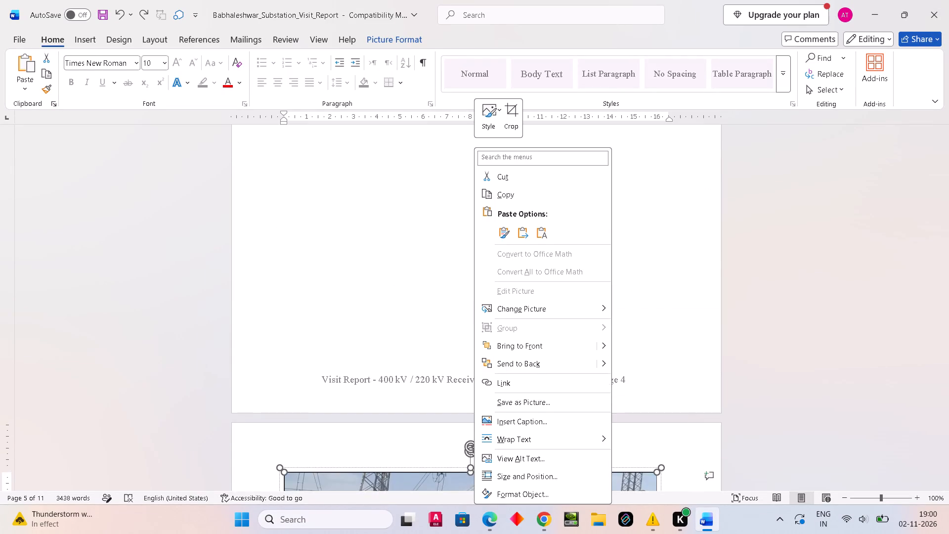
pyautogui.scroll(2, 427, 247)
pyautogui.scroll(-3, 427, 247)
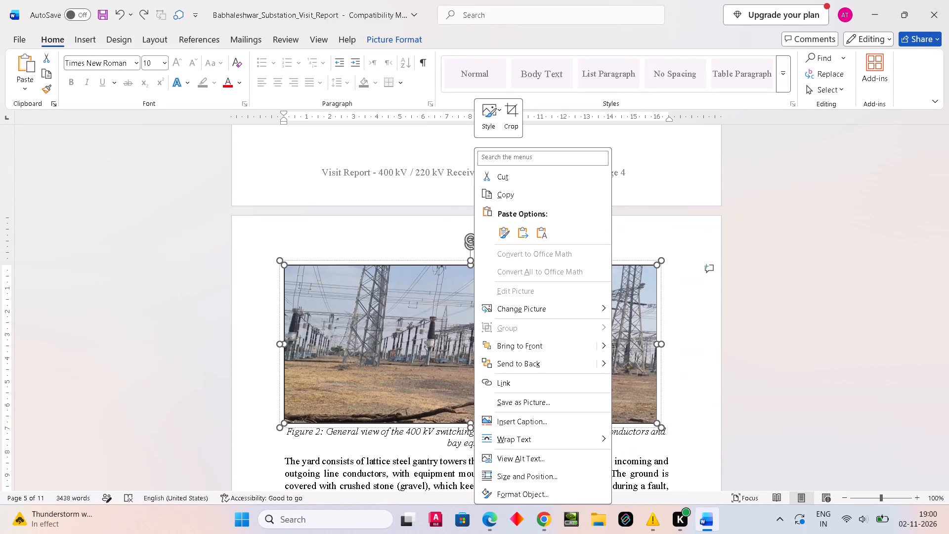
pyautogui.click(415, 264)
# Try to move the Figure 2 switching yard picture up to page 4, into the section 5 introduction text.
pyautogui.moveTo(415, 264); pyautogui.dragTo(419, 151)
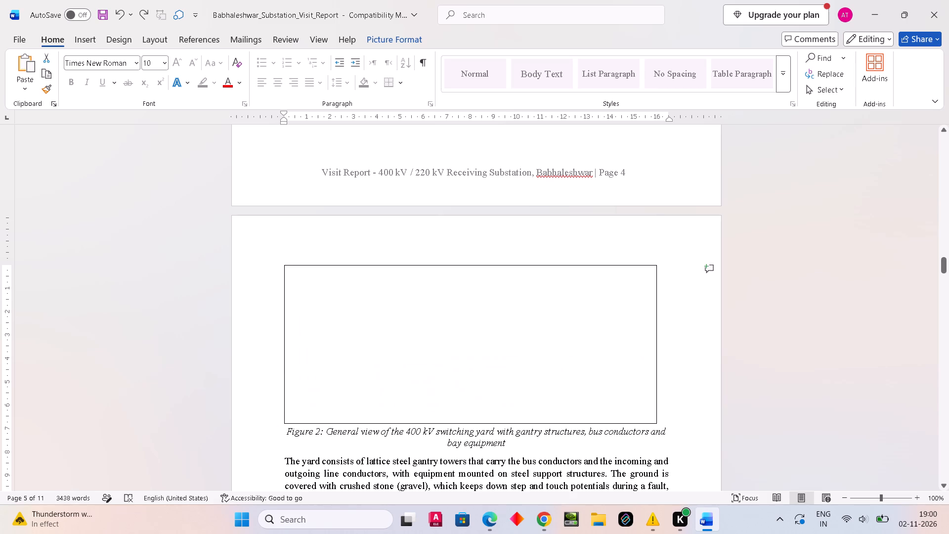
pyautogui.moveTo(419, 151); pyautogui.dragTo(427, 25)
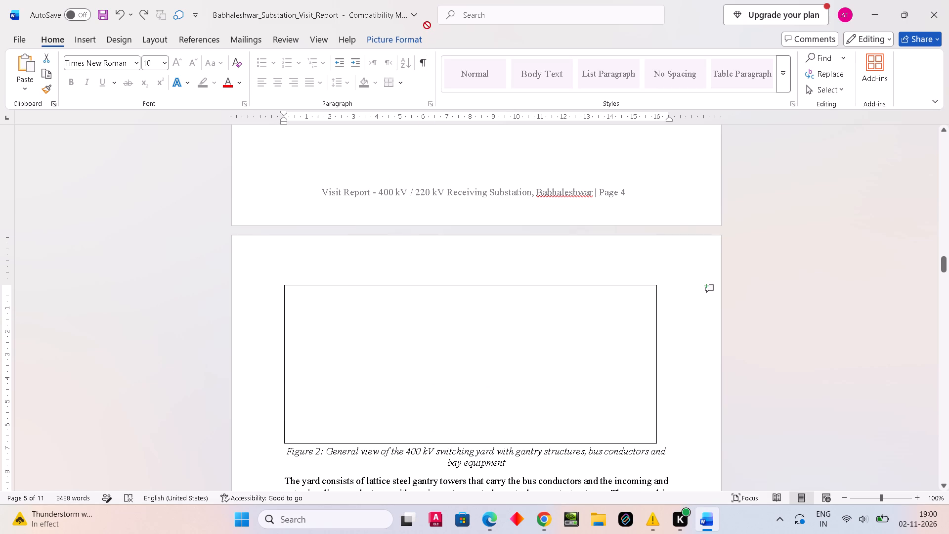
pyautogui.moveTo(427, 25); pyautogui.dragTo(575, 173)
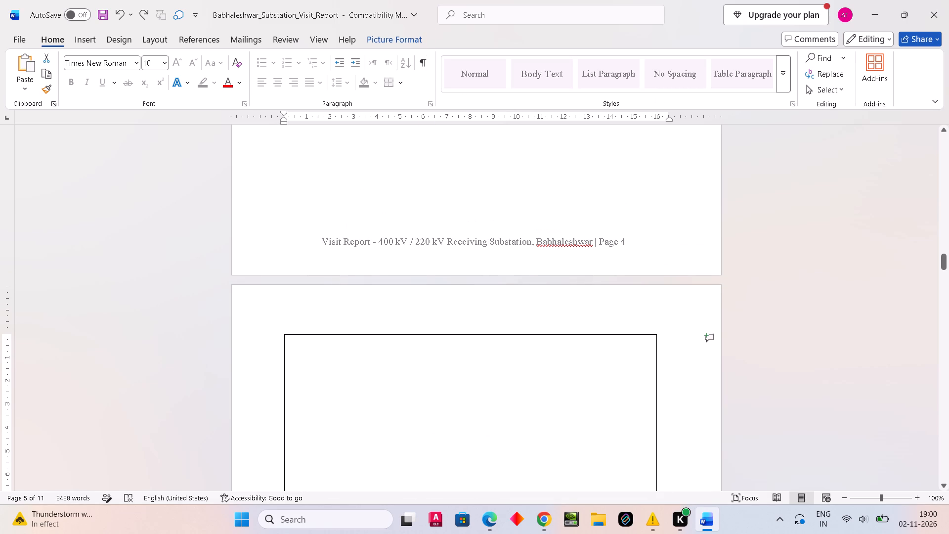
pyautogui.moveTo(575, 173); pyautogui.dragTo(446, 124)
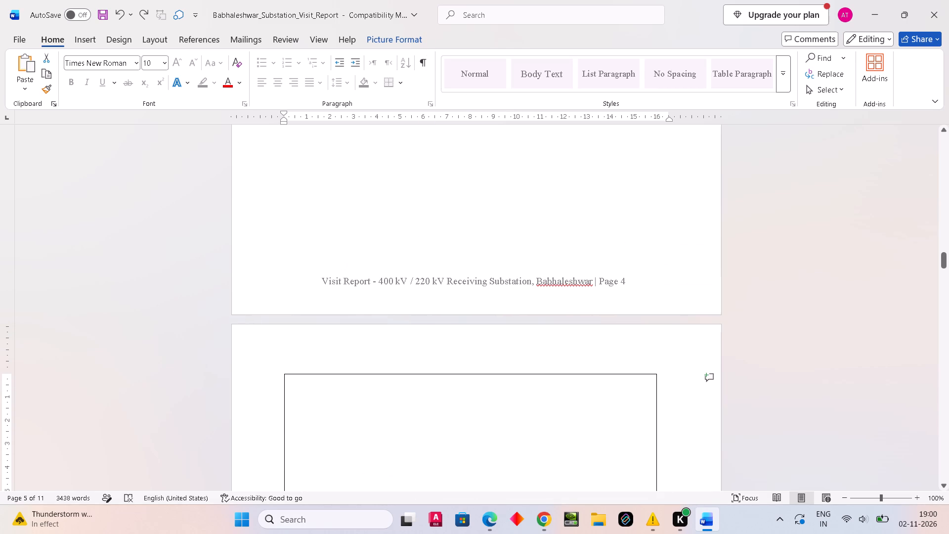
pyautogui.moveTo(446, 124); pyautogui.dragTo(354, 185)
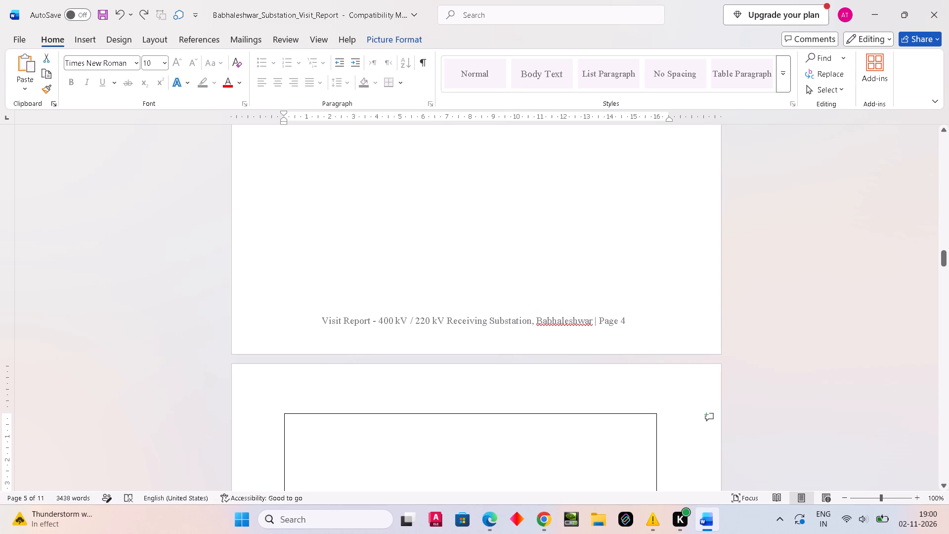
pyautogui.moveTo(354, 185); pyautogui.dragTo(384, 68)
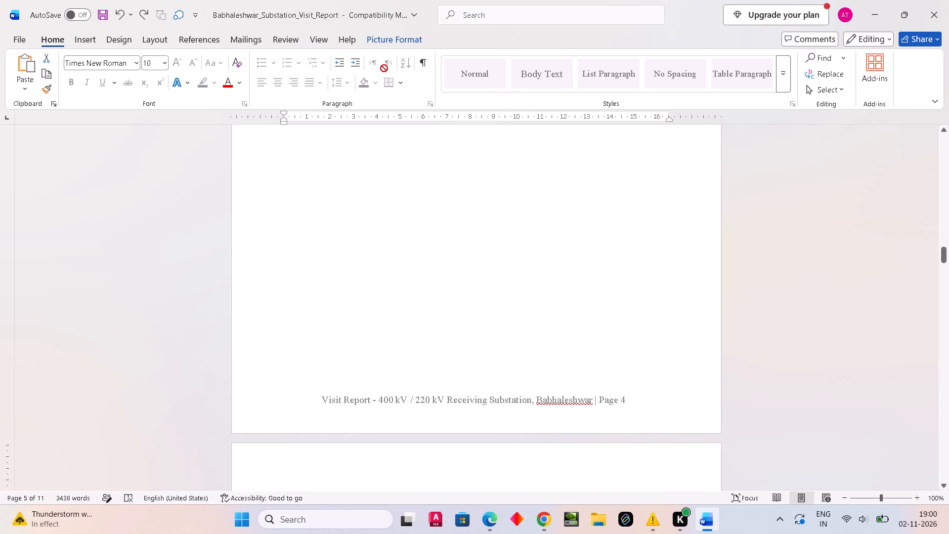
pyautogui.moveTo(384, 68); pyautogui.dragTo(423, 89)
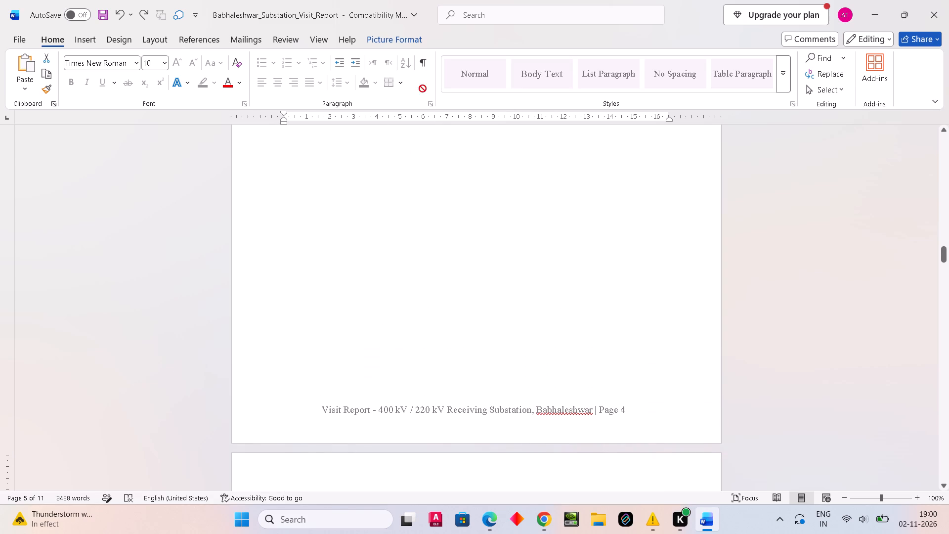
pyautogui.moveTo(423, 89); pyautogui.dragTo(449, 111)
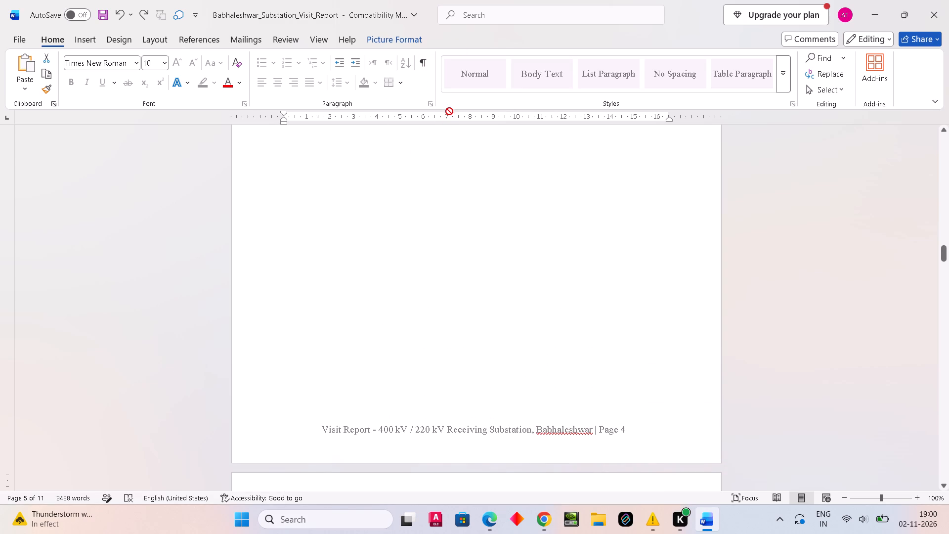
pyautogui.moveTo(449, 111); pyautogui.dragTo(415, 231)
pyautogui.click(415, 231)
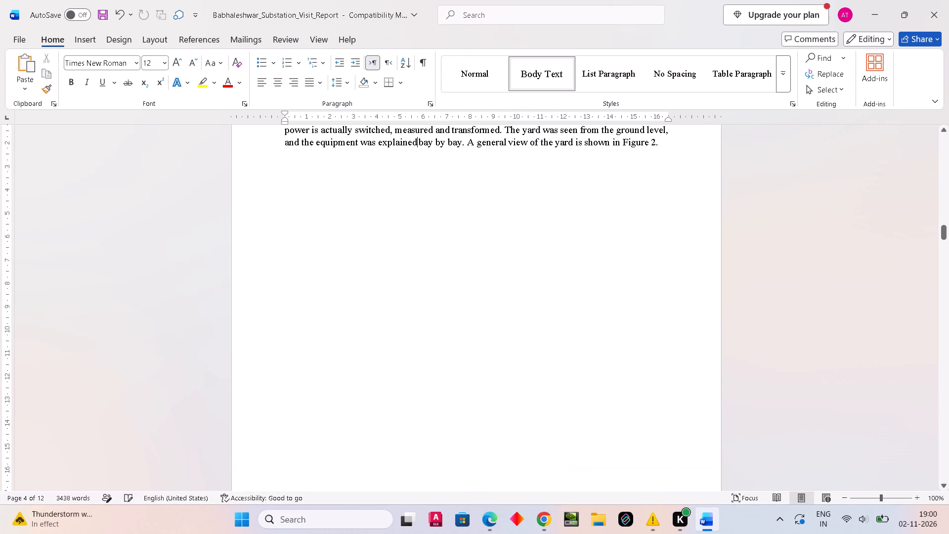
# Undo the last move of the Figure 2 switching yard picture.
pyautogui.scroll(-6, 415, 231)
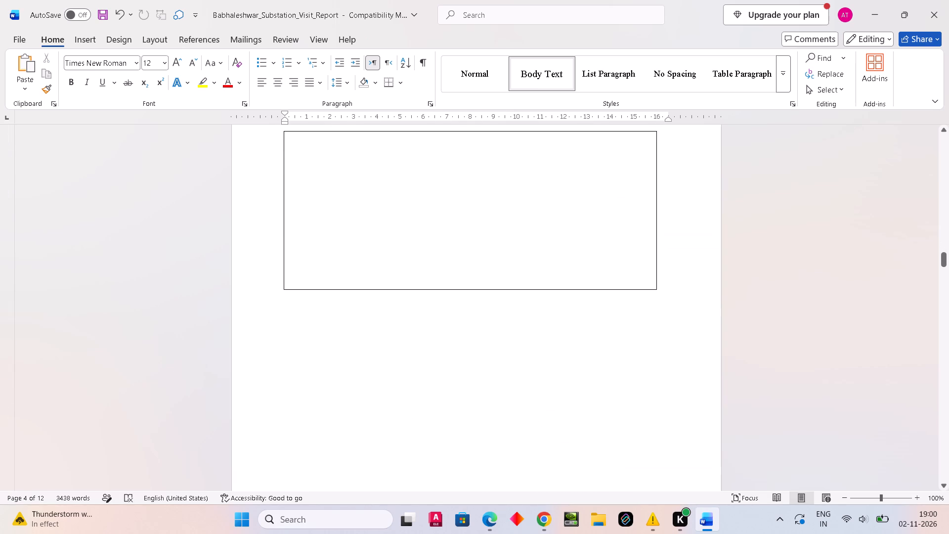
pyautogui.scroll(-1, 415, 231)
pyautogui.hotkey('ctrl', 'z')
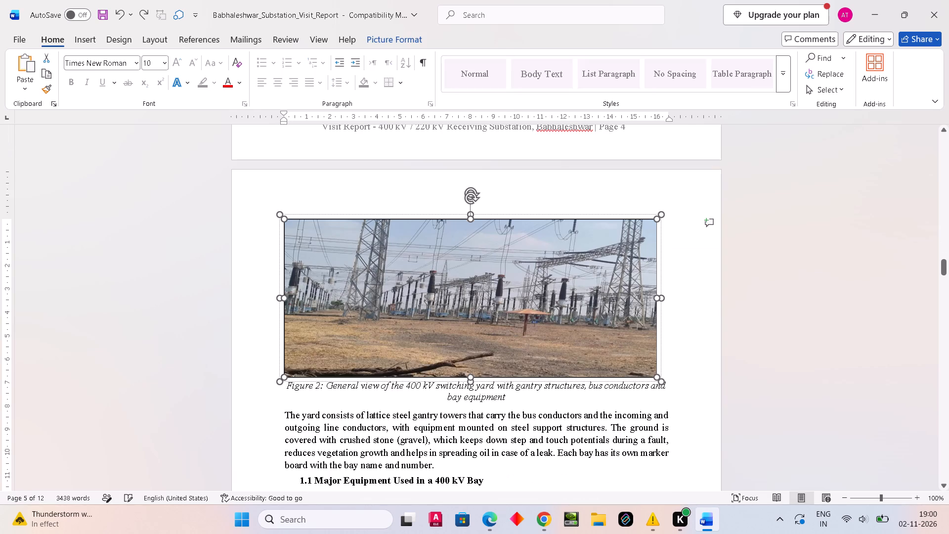
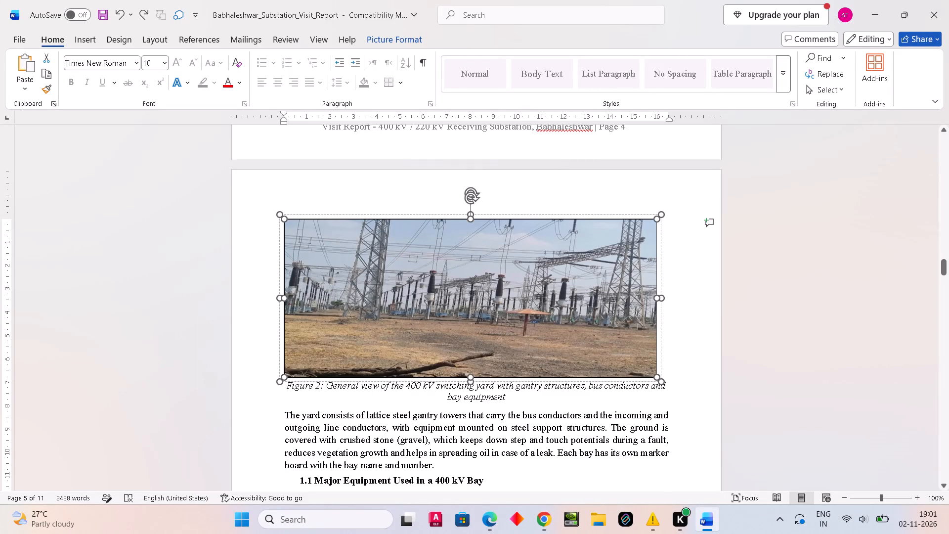
# Examine the blank space on page 4 and the placement of the Figure 1 and Figure 2 pictures around it.
pyautogui.scroll(9, 483, 227)
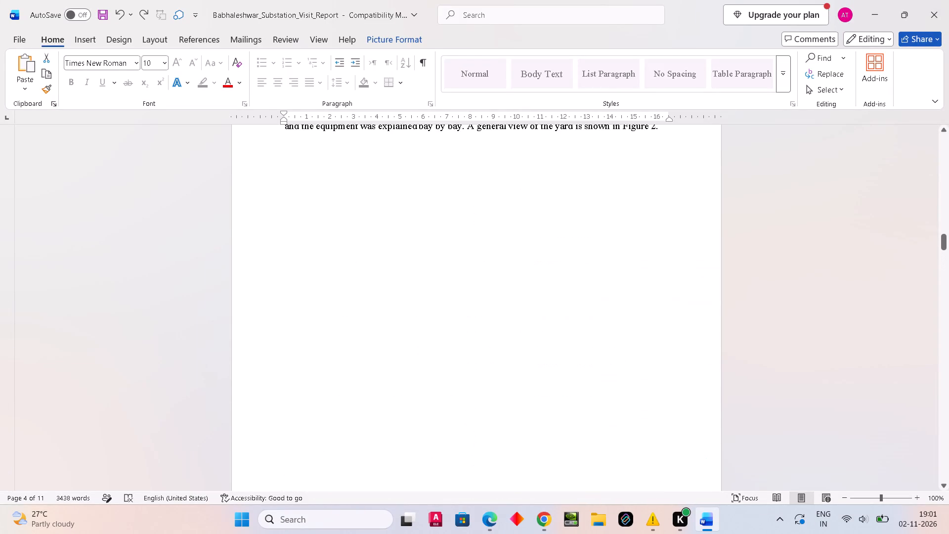
pyautogui.scroll(1, 483, 227)
pyautogui.scroll(-2, 483, 227)
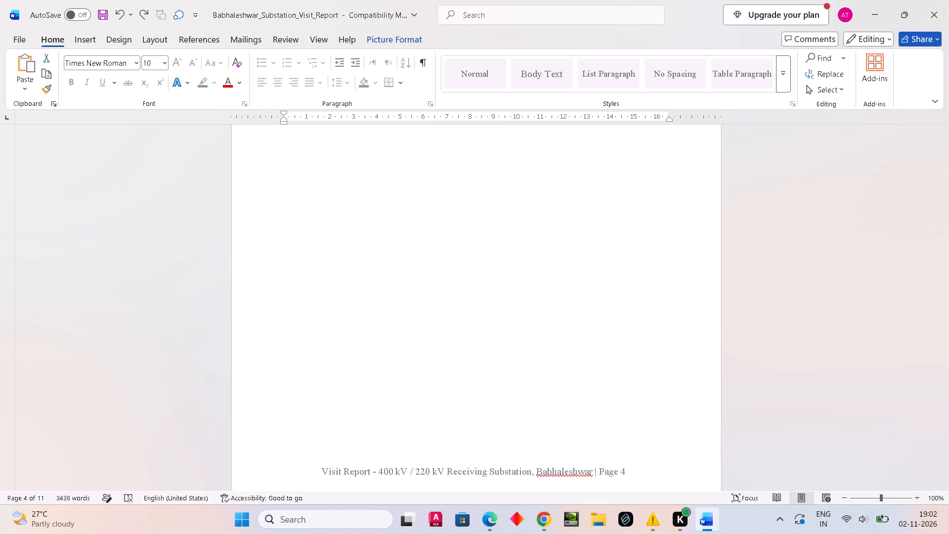
pyautogui.scroll(4, 483, 227)
pyautogui.hscroll(1, 483, 227)
pyautogui.scroll(1, 483, 227)
pyautogui.hscroll(1, 483, 227)
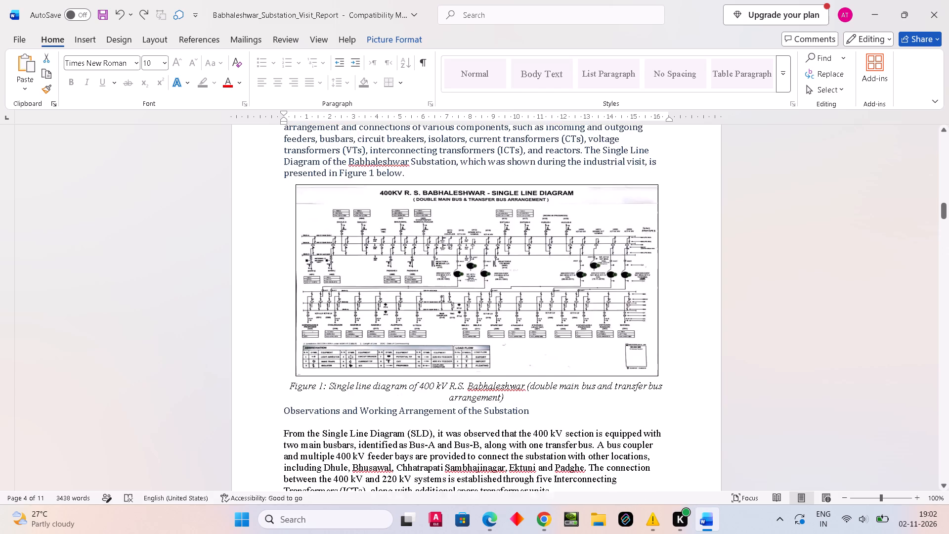
pyautogui.hscroll(1, 483, 227)
pyautogui.scroll(-4, 485, 221)
pyautogui.hscroll(1, 485, 221)
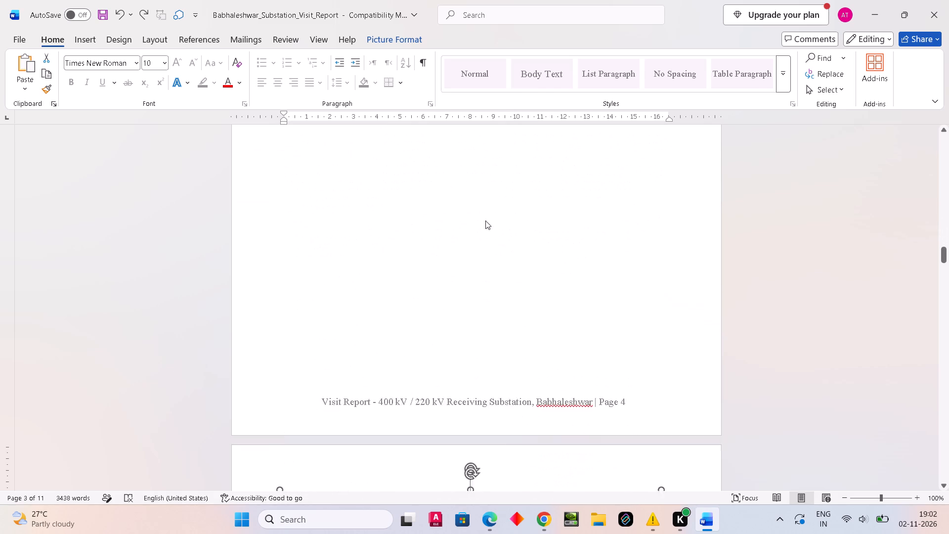
pyautogui.hscroll(1, 485, 221)
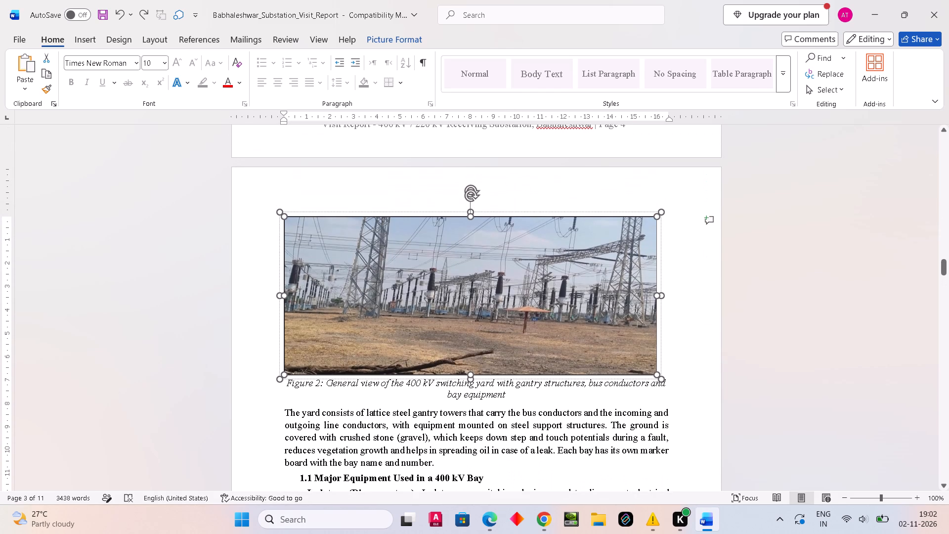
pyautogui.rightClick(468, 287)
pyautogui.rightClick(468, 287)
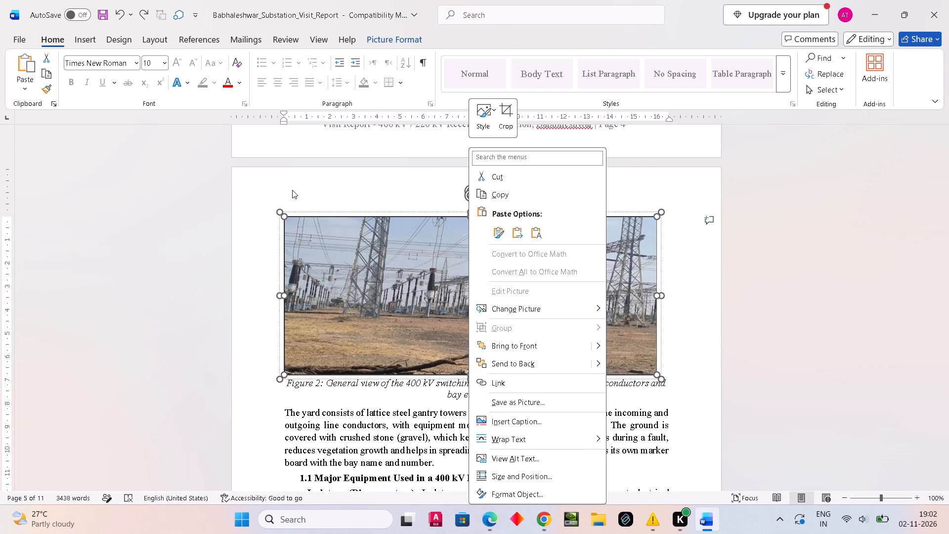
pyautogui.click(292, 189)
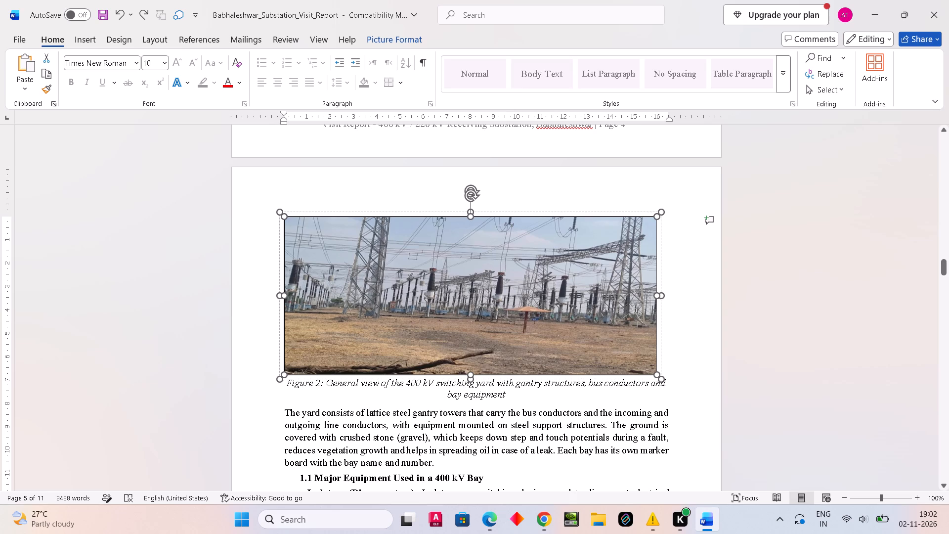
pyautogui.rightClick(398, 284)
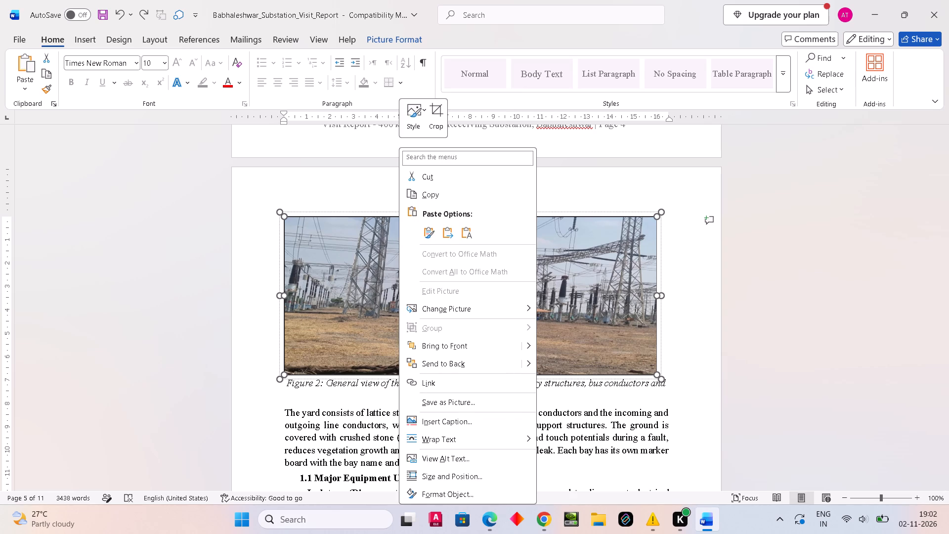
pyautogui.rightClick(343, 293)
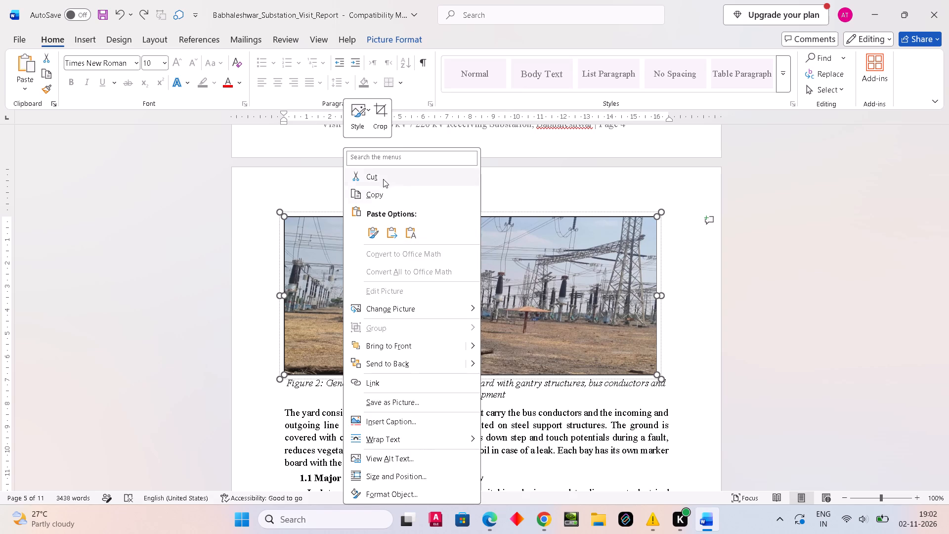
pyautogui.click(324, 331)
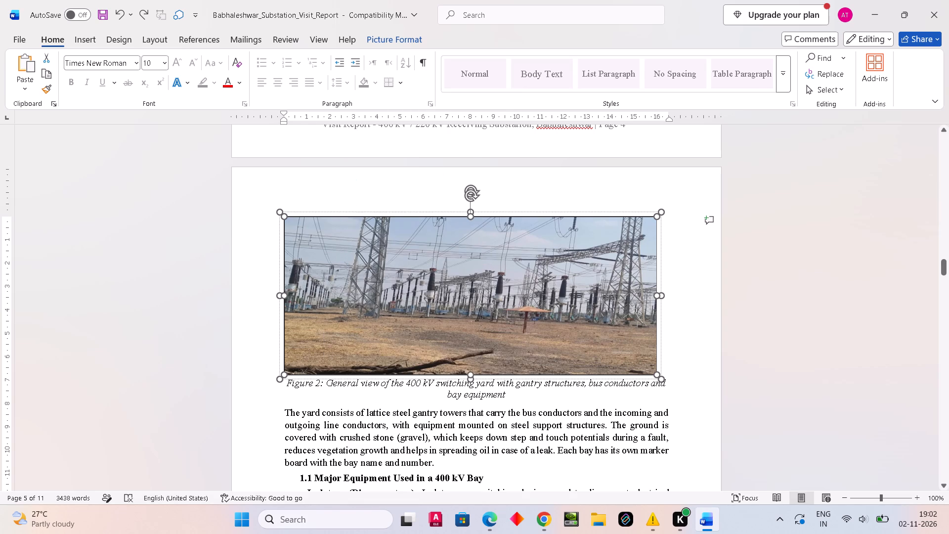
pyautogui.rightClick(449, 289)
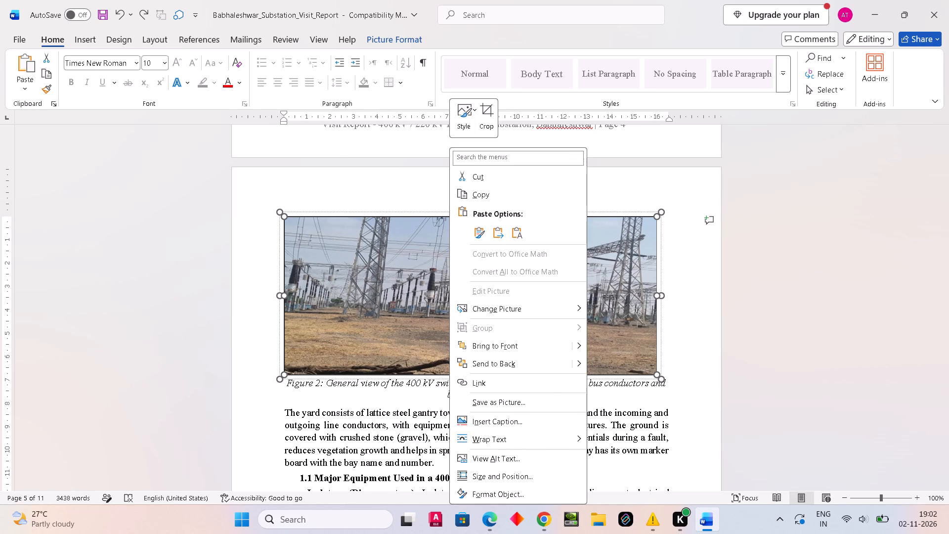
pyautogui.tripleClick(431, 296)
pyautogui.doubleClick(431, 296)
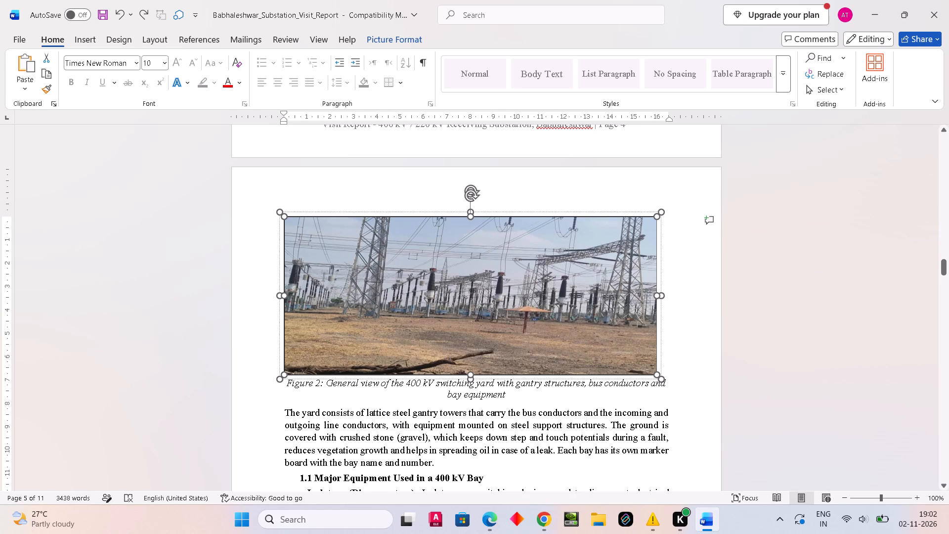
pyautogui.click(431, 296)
# Save the Figure 2 switching yard picture as a JPEG file in the Pictures folder.
pyautogui.rightClick(431, 296)
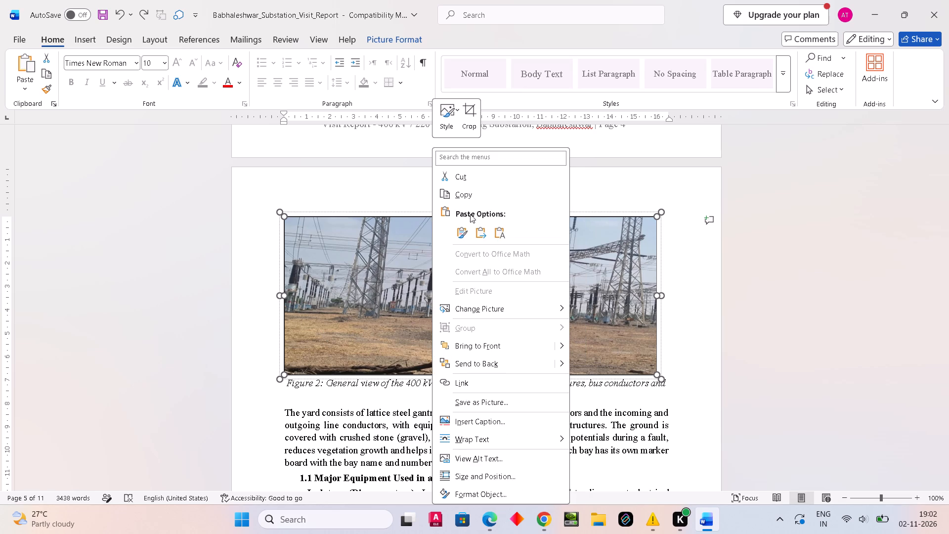
pyautogui.scroll(-5, 476, 393)
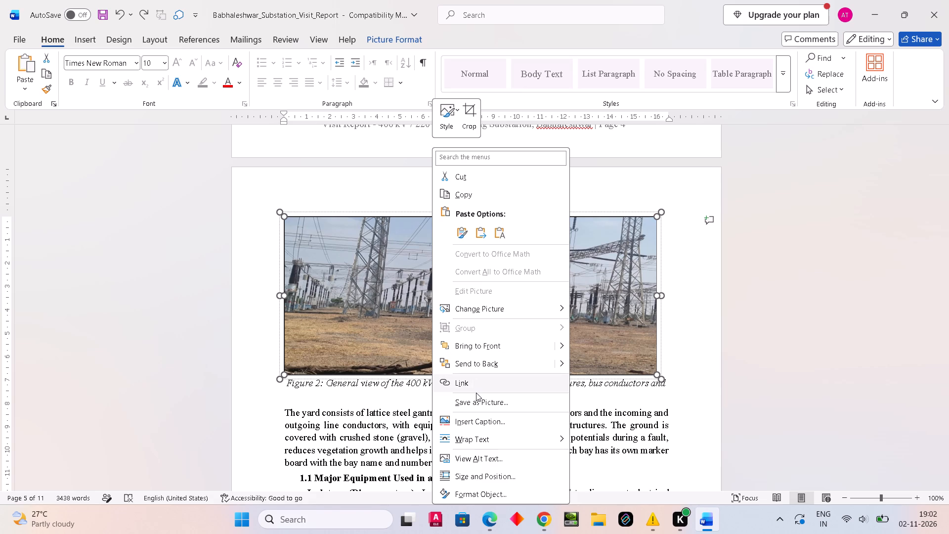
pyautogui.click(476, 401)
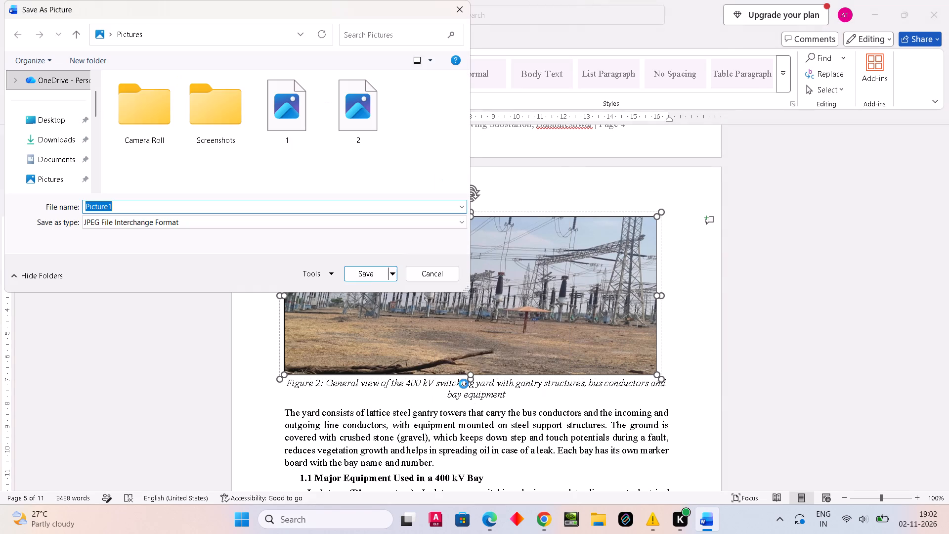
pyautogui.click(360, 271)
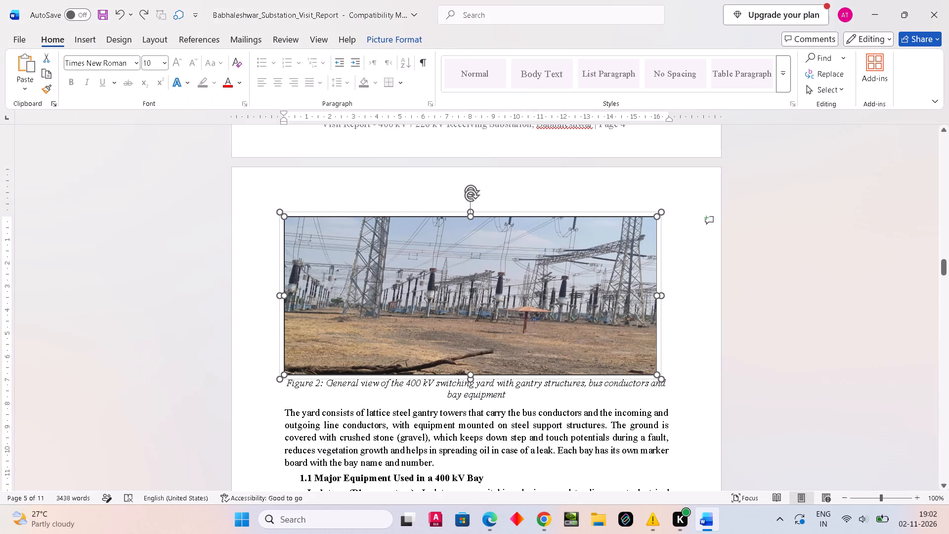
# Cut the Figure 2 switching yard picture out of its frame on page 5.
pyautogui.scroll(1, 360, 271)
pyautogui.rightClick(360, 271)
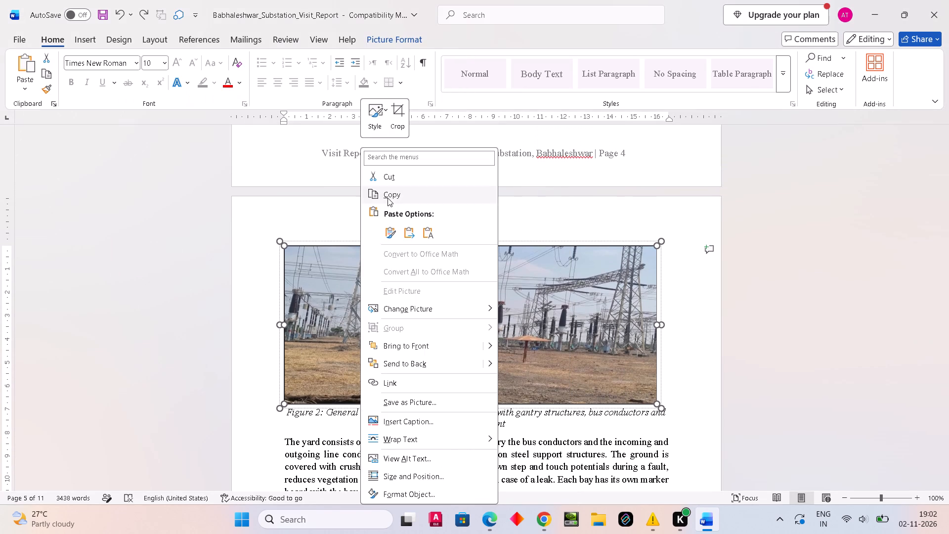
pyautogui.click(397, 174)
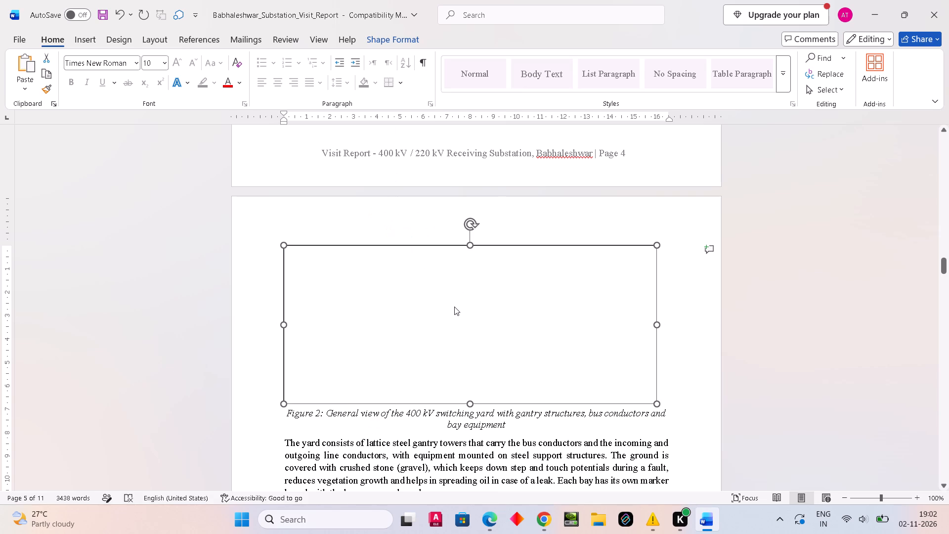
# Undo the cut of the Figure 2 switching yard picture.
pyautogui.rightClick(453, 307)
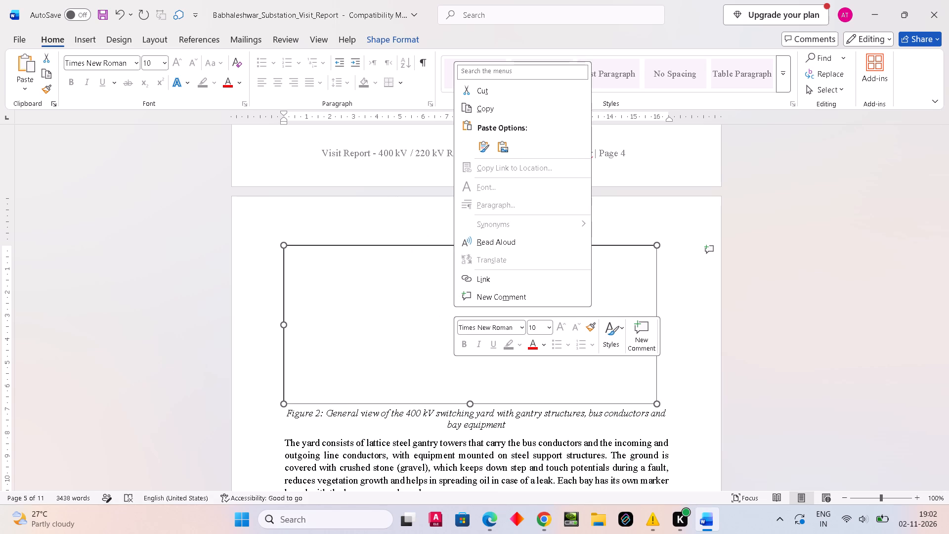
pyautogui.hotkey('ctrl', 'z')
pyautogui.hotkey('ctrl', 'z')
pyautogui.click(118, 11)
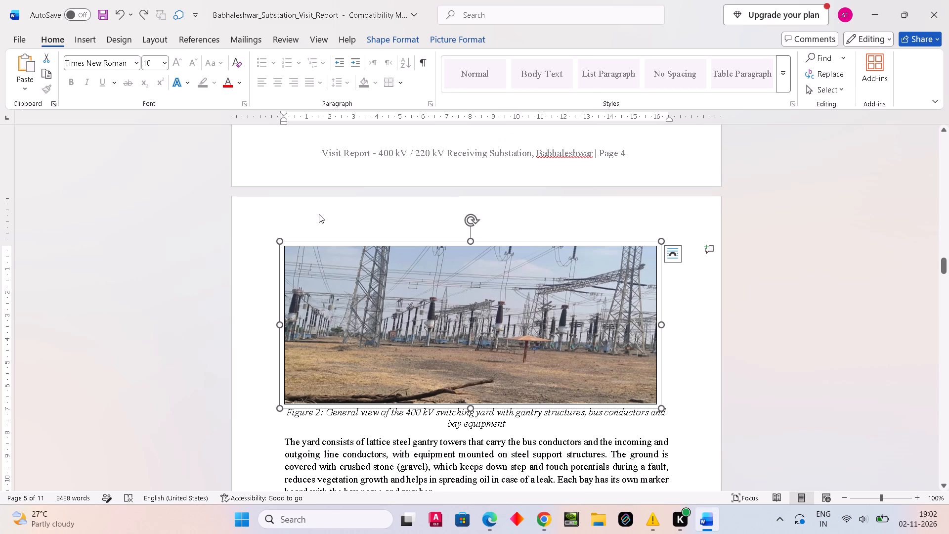
# Slightly reduce the height of the Figure 2 picture frame on page 5 from its top edge.
pyautogui.click(470, 239)
pyautogui.moveTo(470, 239); pyautogui.dragTo(470, 251)
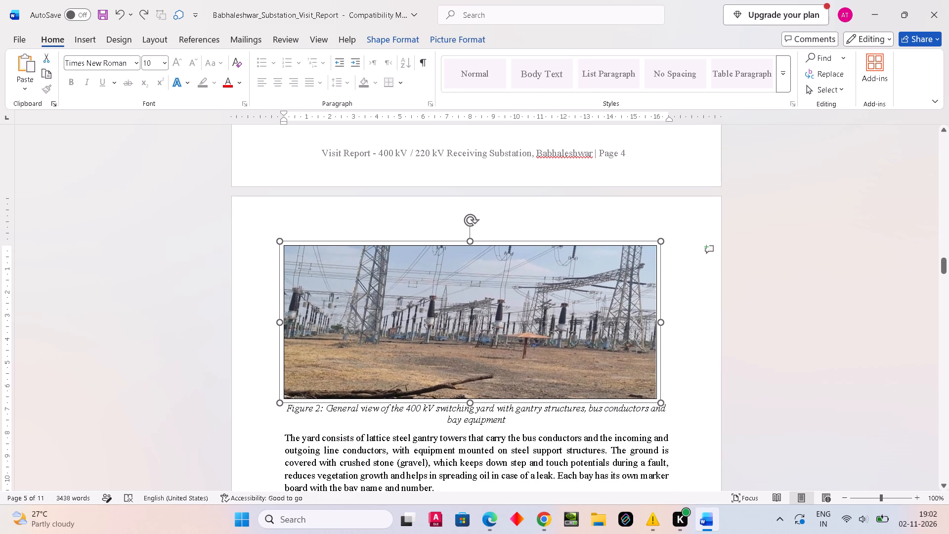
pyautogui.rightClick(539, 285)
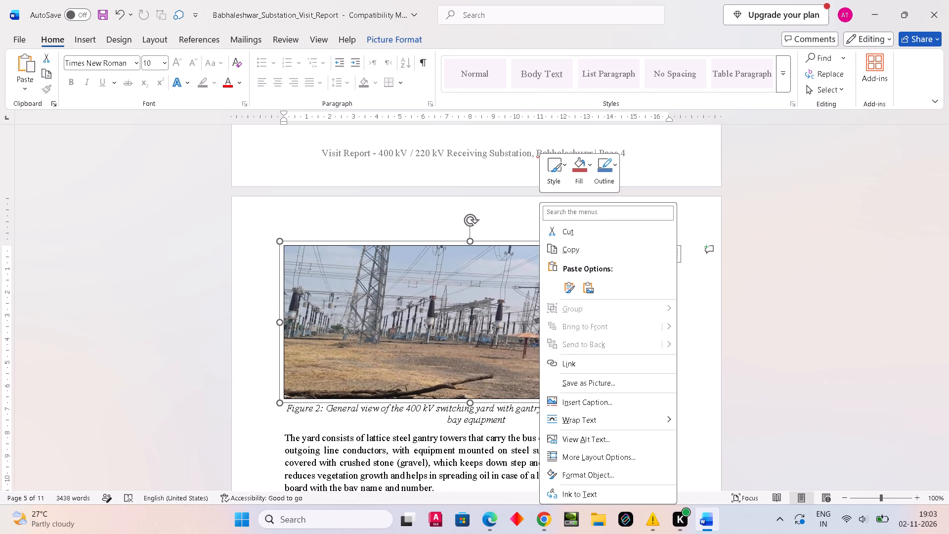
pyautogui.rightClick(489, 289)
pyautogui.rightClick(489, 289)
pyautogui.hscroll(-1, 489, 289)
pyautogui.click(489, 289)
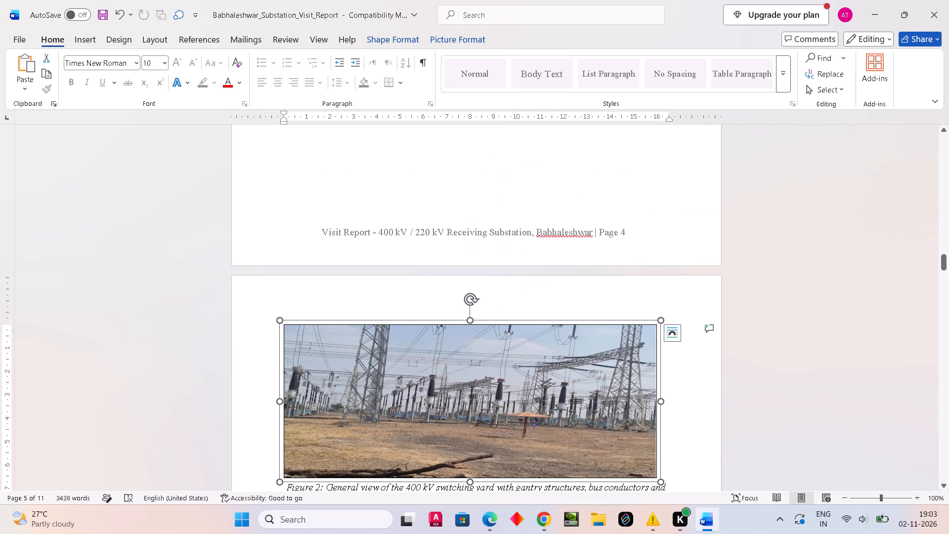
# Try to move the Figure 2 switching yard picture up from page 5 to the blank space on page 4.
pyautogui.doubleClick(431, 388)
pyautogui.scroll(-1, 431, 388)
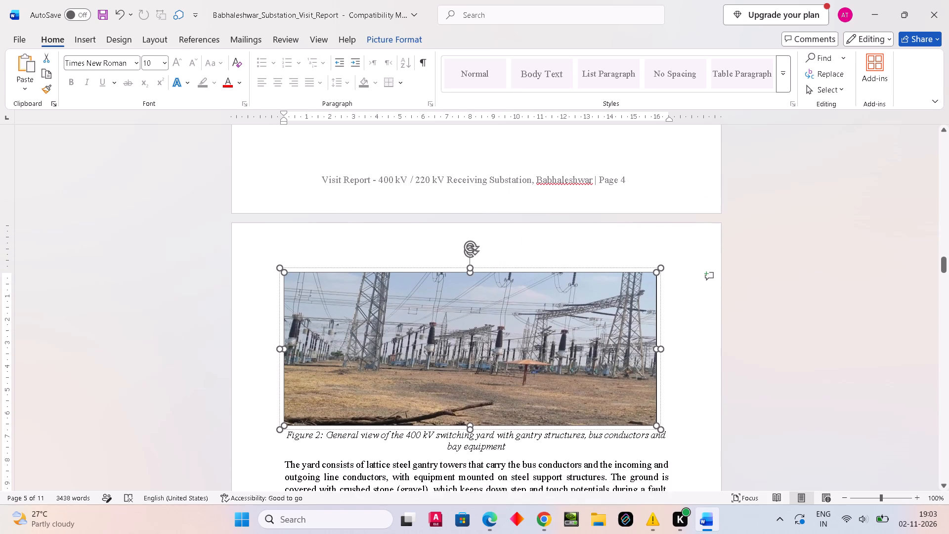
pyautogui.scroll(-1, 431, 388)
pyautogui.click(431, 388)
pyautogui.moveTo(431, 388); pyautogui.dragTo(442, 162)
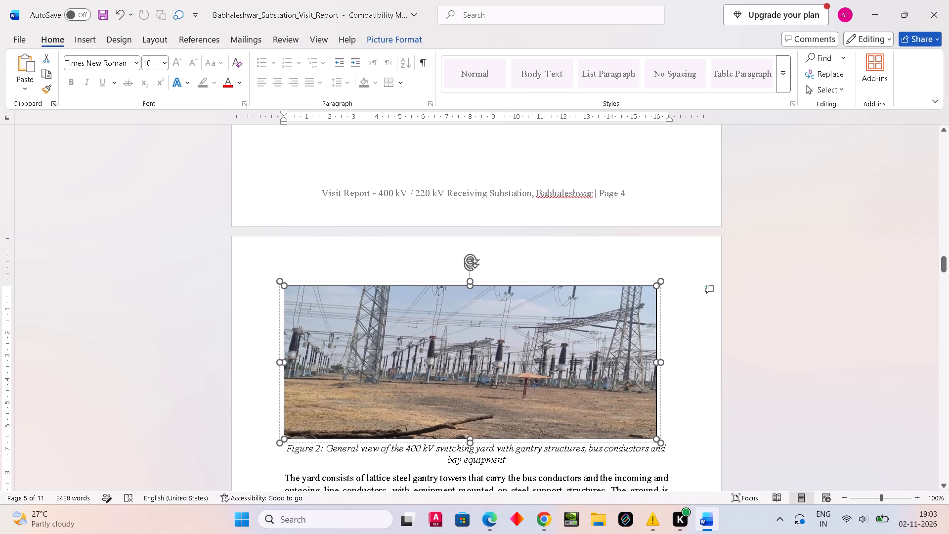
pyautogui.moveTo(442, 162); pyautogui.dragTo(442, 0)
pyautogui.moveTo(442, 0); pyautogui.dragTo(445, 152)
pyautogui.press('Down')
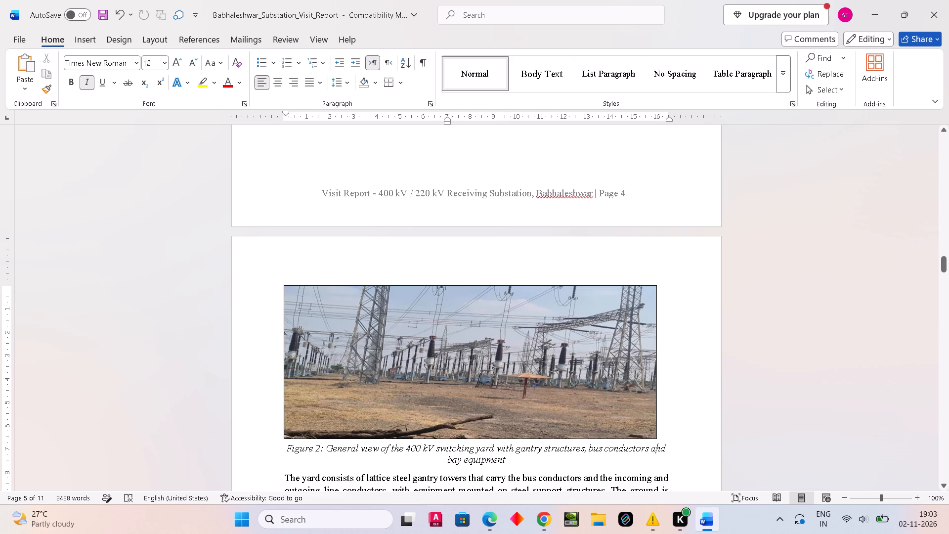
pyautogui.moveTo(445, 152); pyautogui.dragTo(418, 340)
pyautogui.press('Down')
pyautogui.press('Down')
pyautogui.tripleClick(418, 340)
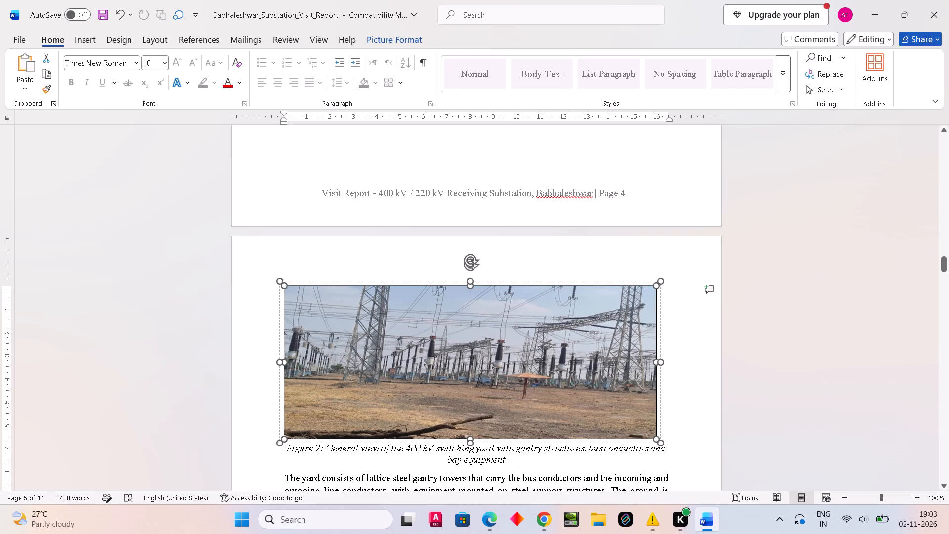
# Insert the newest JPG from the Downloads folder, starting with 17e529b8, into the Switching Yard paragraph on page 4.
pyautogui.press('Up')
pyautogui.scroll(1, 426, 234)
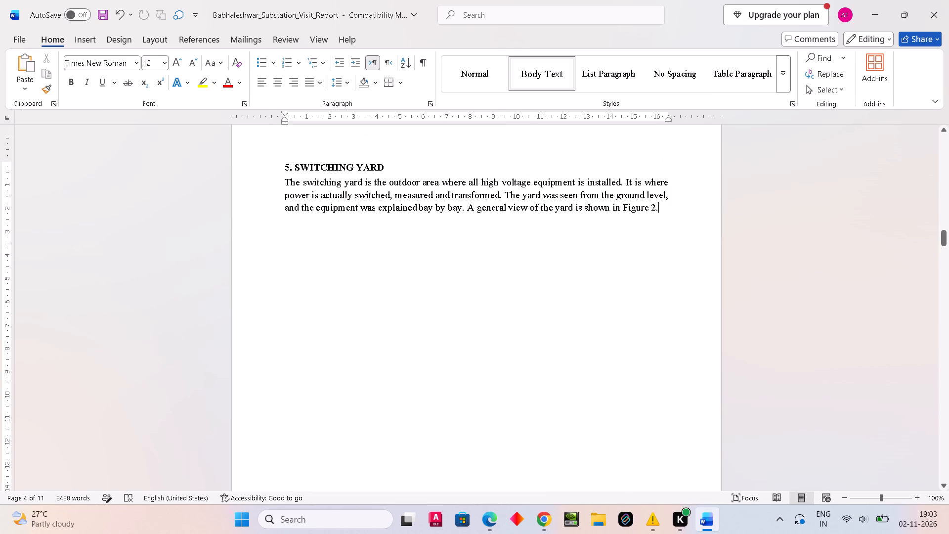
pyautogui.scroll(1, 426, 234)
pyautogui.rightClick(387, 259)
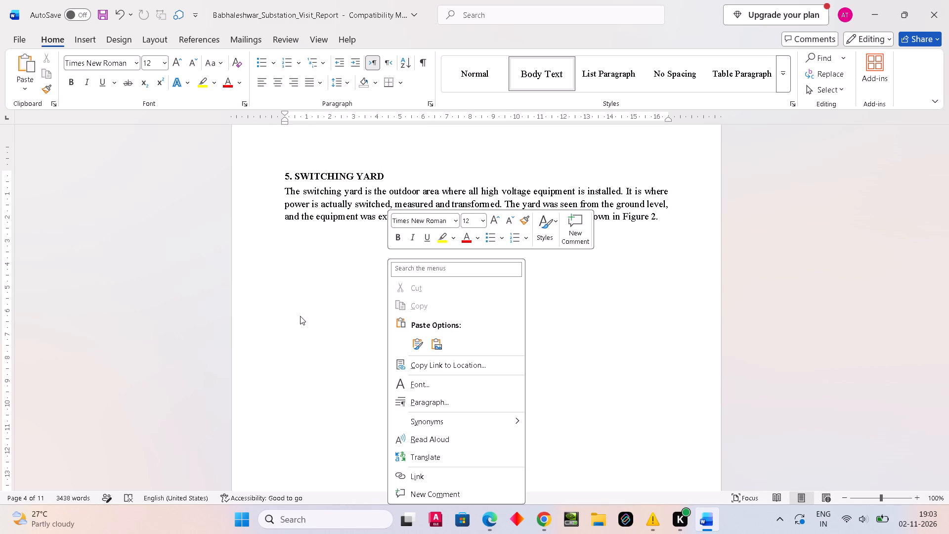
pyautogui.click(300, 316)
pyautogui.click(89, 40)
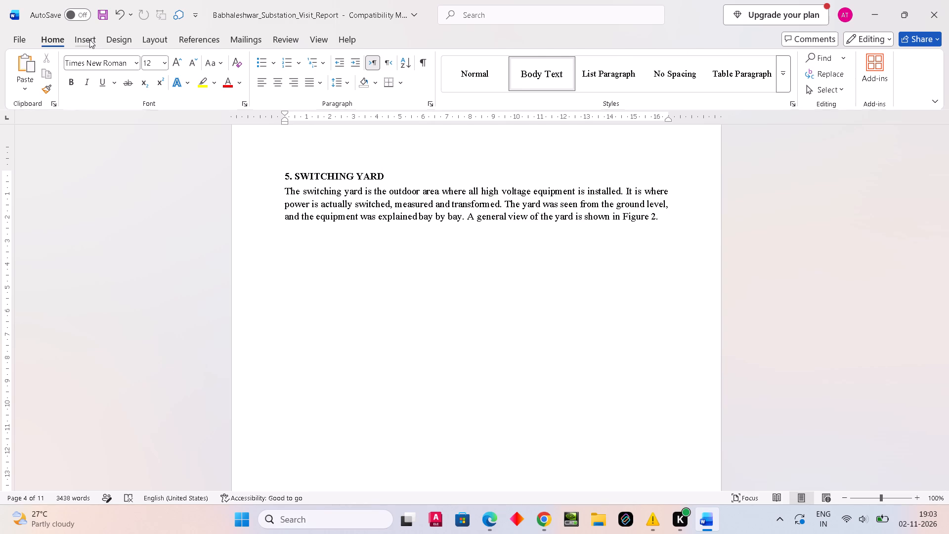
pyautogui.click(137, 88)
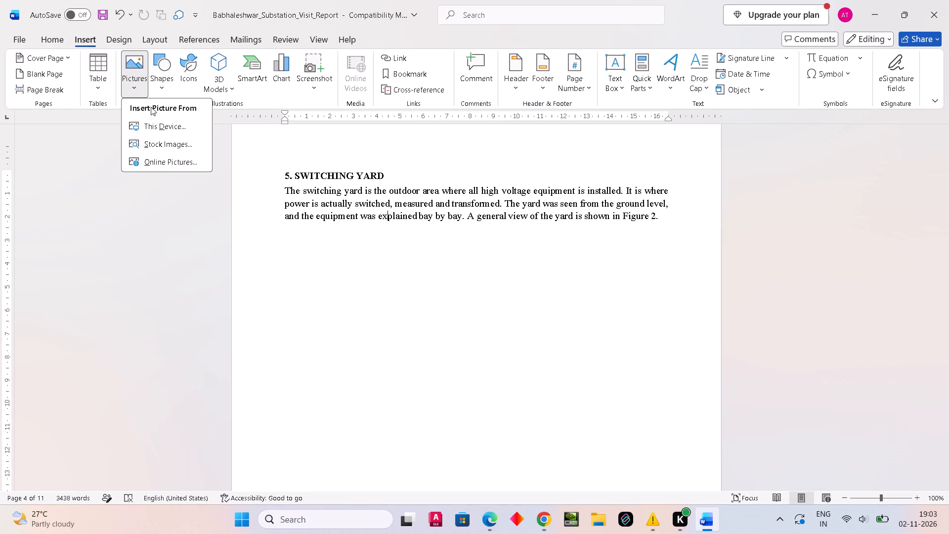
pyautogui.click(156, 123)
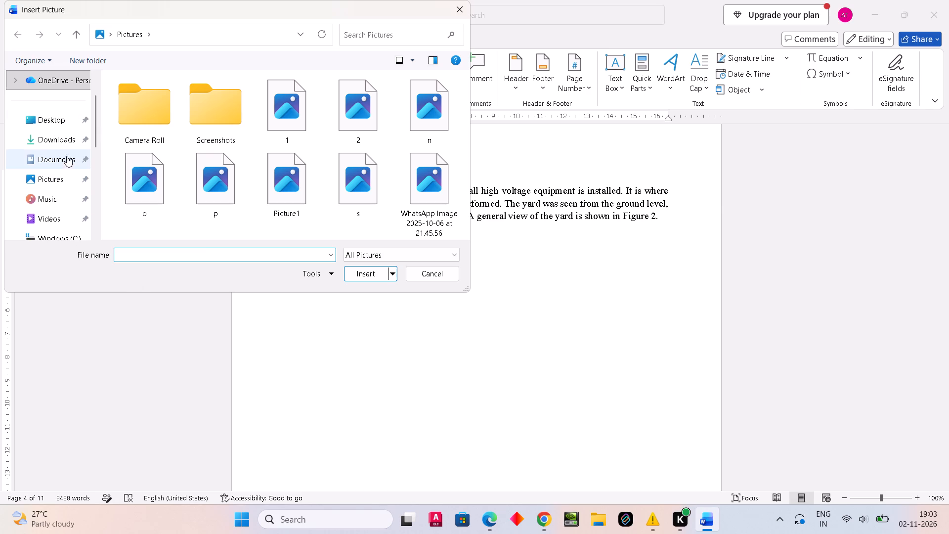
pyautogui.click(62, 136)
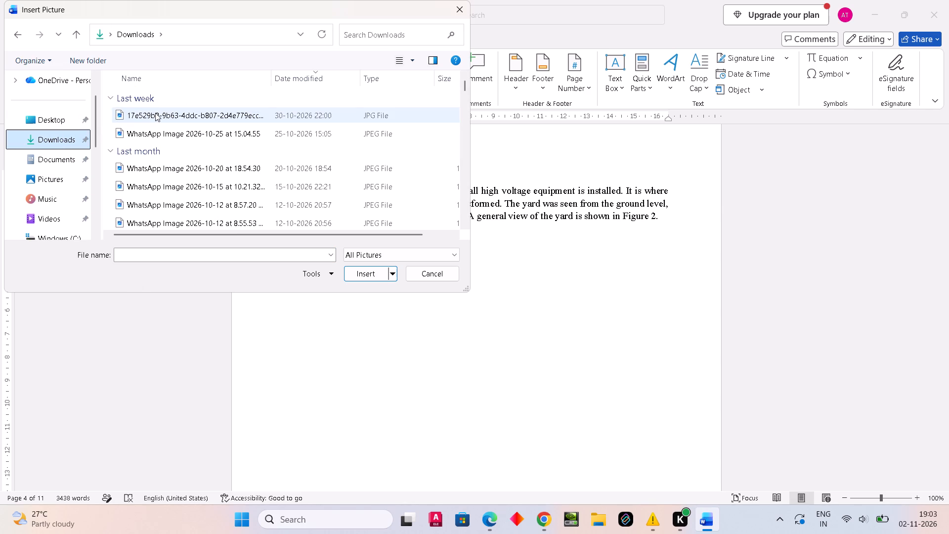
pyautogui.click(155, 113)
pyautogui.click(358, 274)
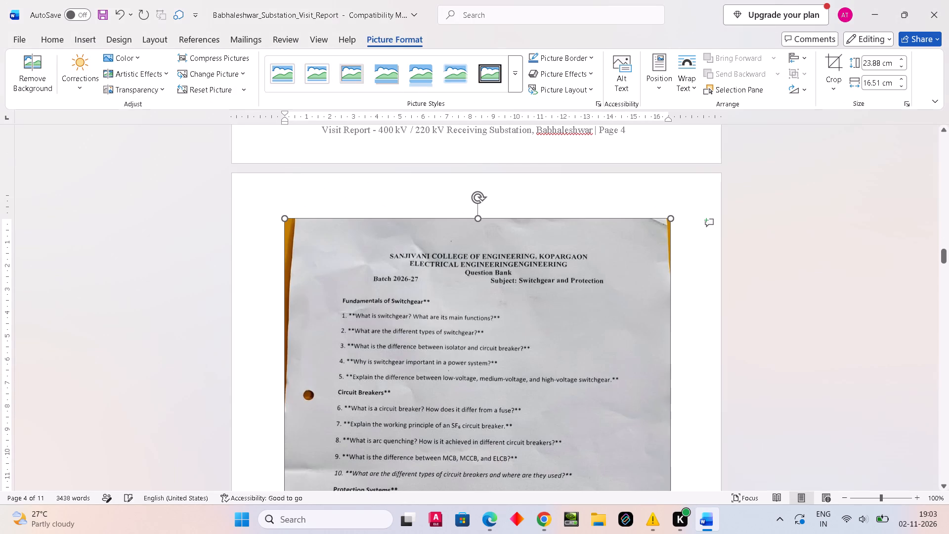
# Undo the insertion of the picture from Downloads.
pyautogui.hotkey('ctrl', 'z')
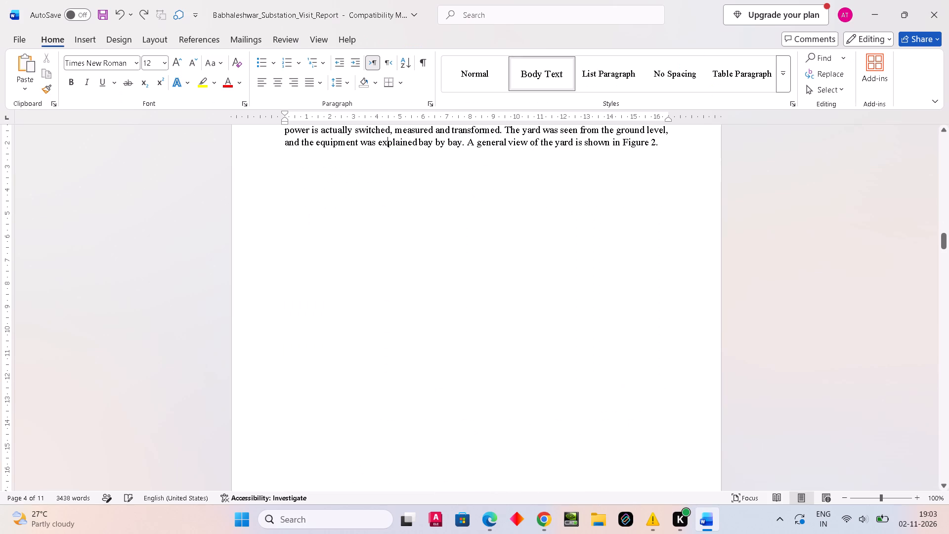
# Save the Figure 2 switching yard picture on page 5 as Picture2 in PNG format in the Pictures folder.
pyautogui.scroll(-3, 490, 365)
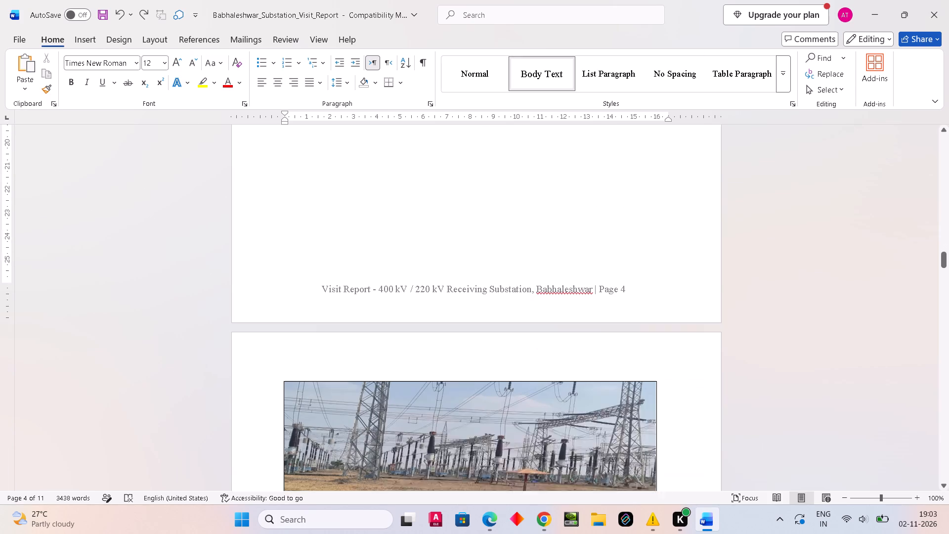
pyautogui.scroll(-1, 490, 365)
pyautogui.rightClick(486, 370)
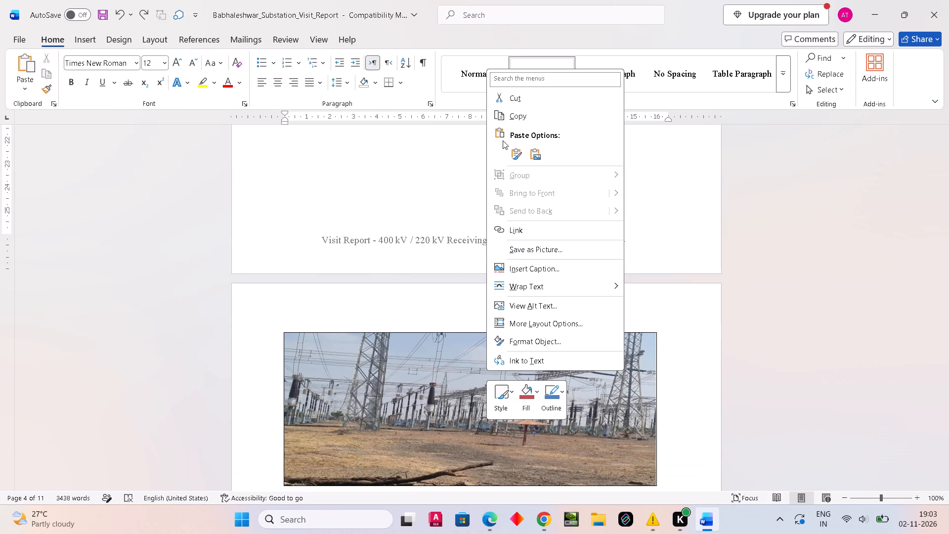
pyautogui.click(544, 249)
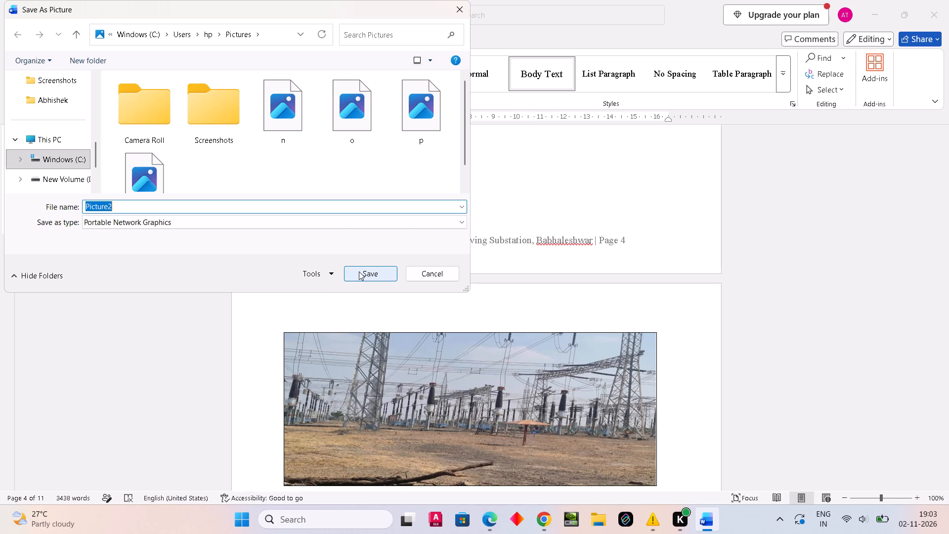
pyautogui.click(359, 271)
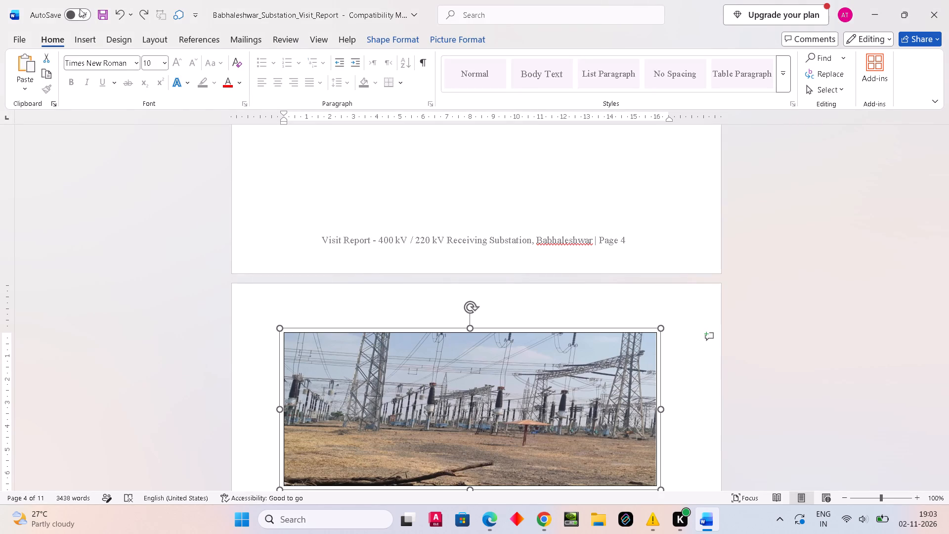
# Add an empty line after the Switching Yard paragraph that ends with "Figure 2." on page 4.
pyautogui.scroll(3, 252, 195)
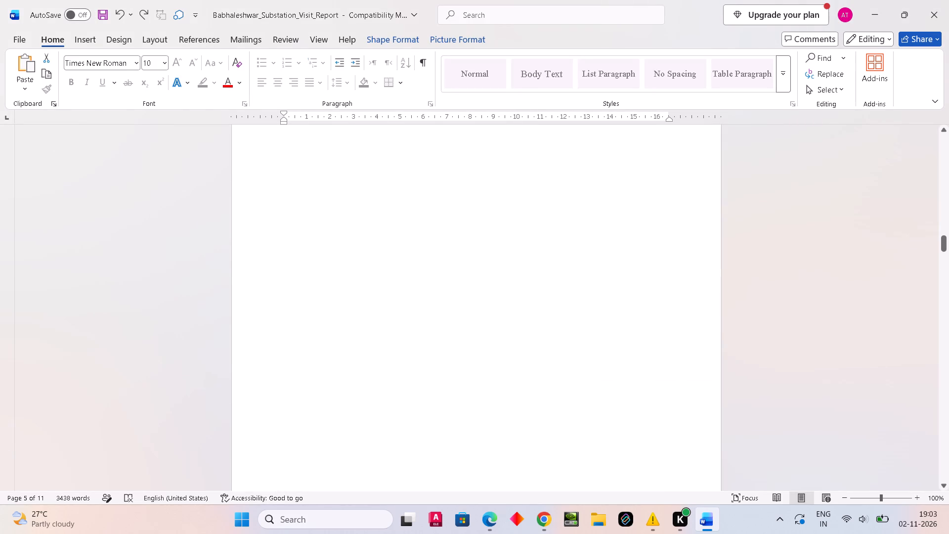
pyautogui.scroll(1, 252, 195)
pyautogui.click(370, 313)
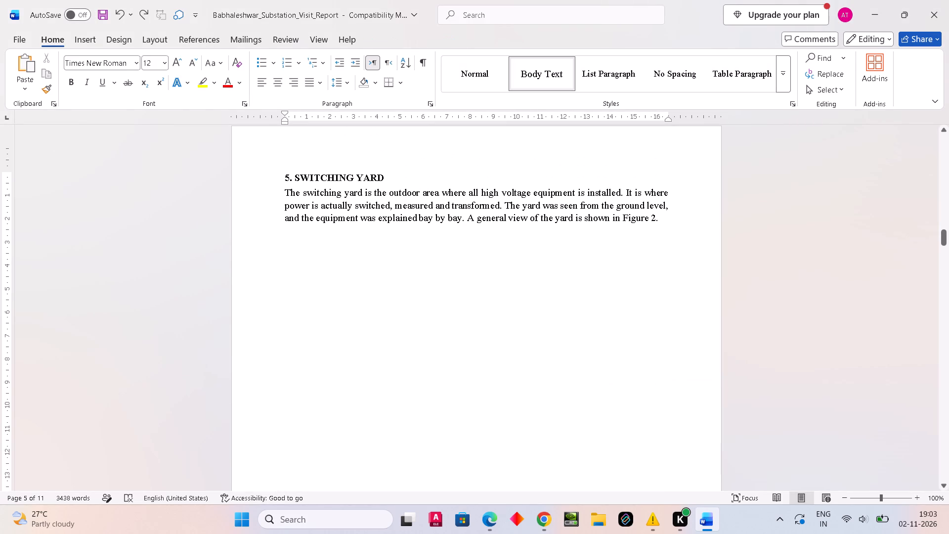
pyautogui.click(672, 227)
pyautogui.press('Return')
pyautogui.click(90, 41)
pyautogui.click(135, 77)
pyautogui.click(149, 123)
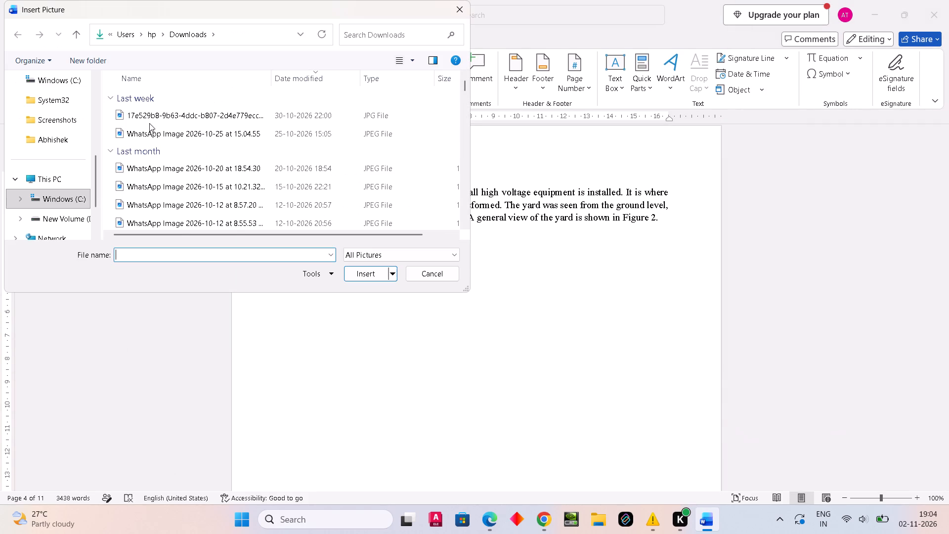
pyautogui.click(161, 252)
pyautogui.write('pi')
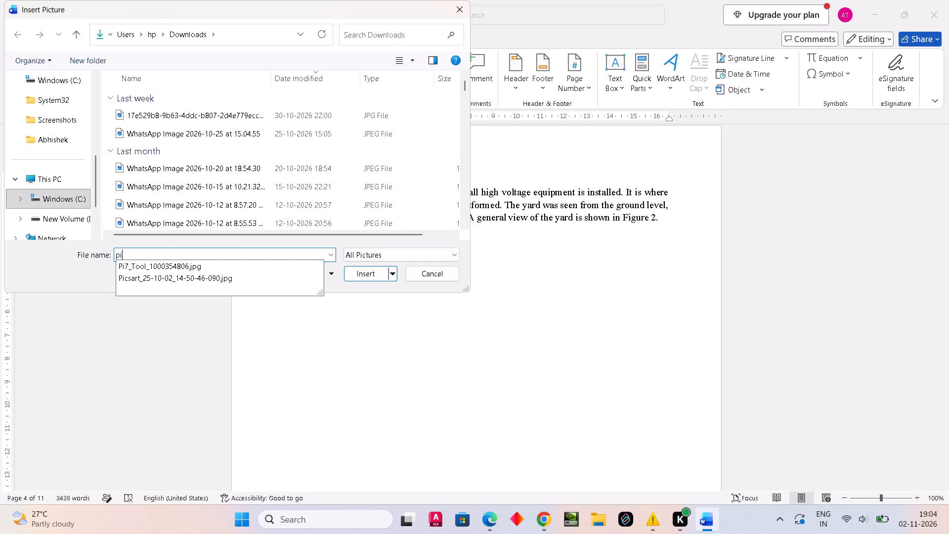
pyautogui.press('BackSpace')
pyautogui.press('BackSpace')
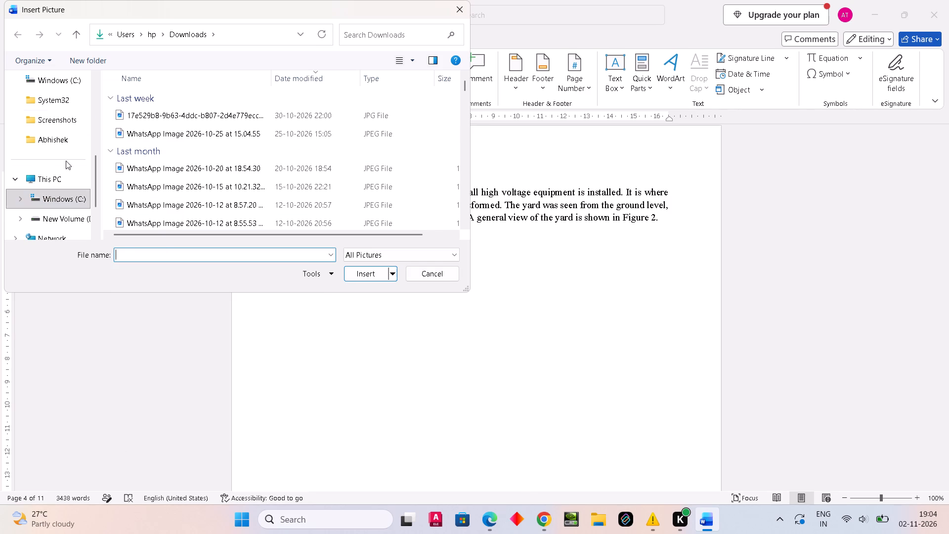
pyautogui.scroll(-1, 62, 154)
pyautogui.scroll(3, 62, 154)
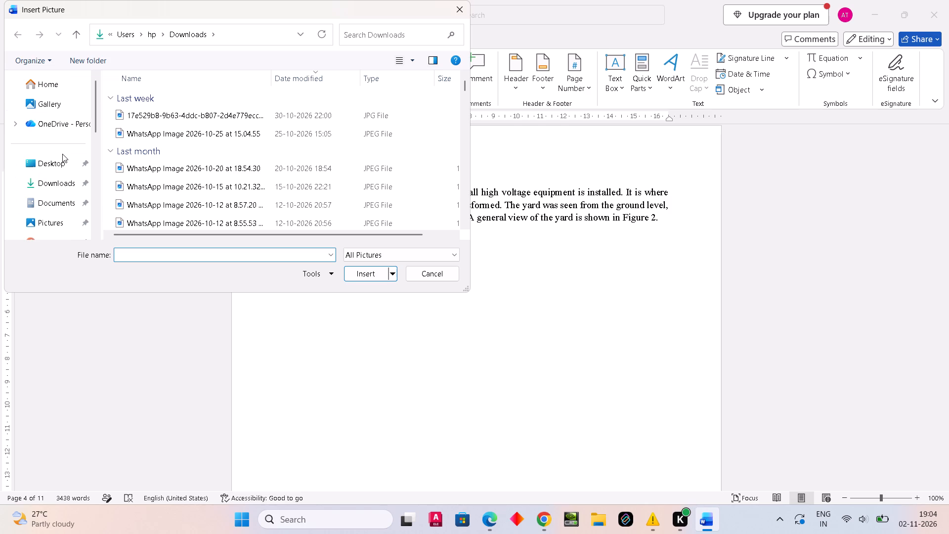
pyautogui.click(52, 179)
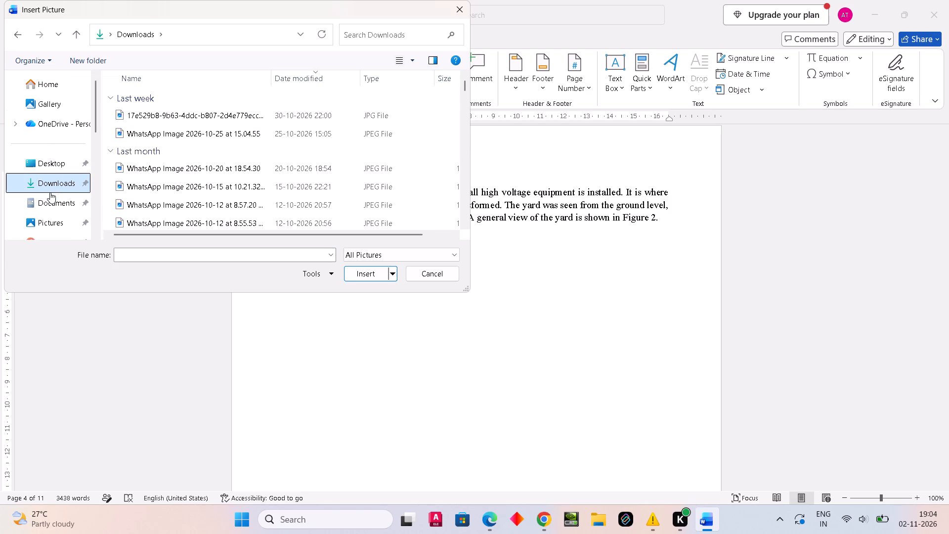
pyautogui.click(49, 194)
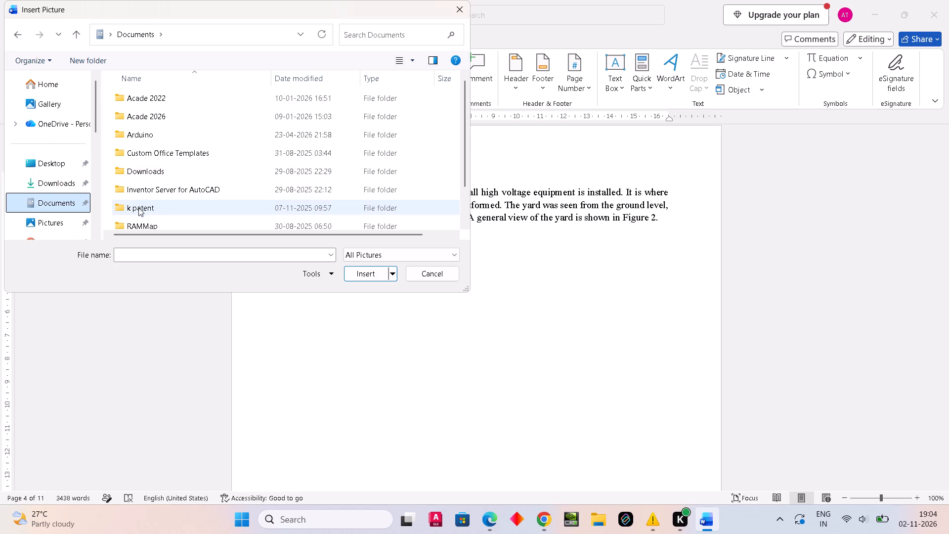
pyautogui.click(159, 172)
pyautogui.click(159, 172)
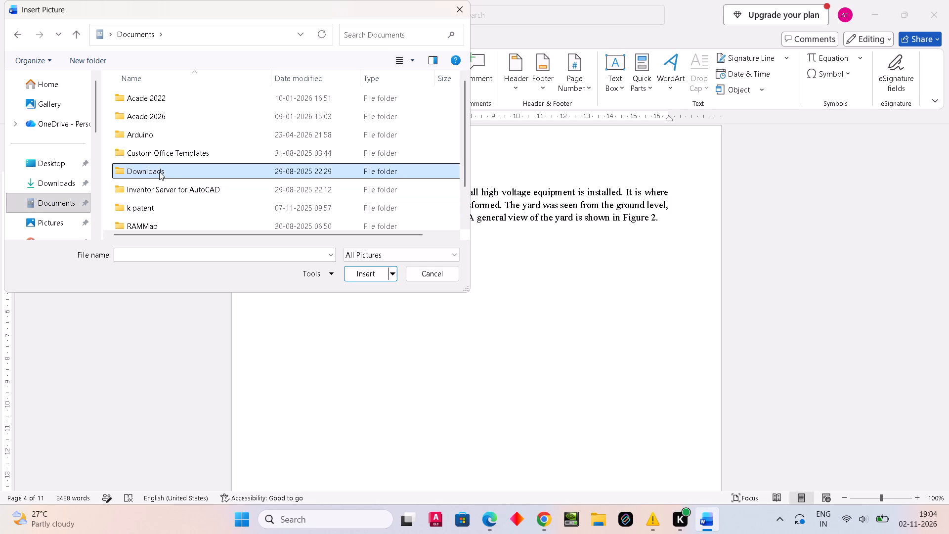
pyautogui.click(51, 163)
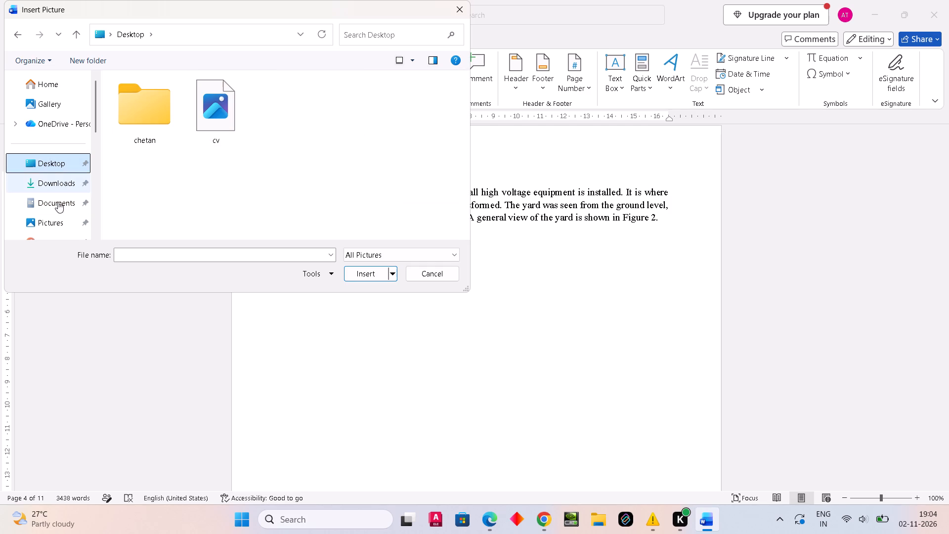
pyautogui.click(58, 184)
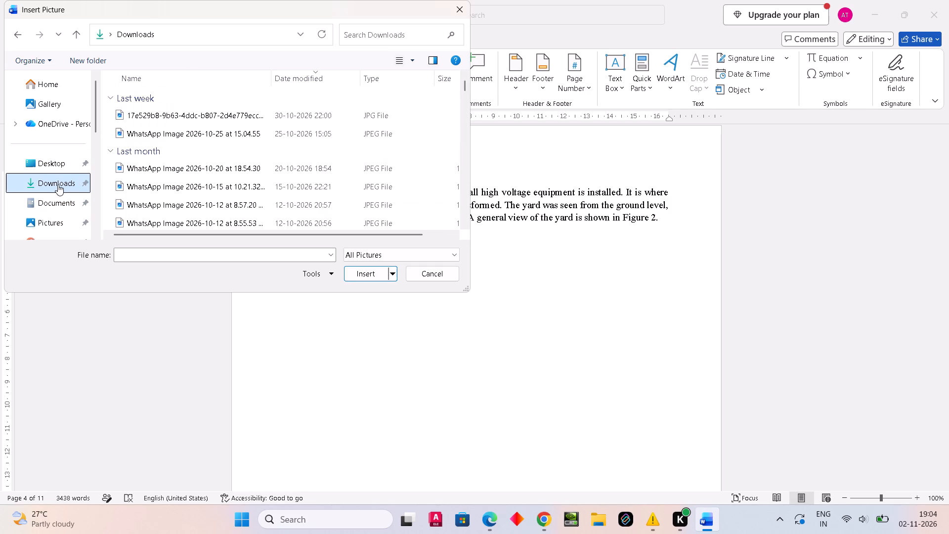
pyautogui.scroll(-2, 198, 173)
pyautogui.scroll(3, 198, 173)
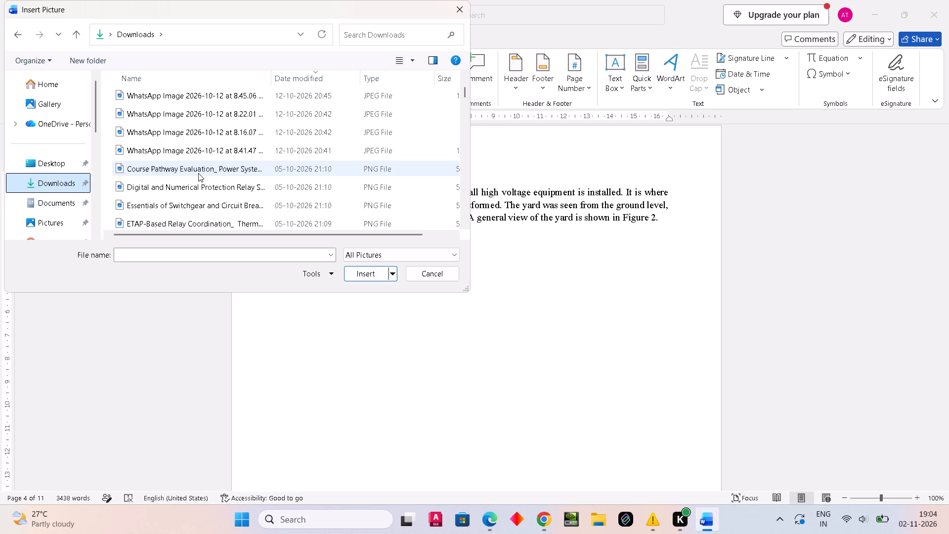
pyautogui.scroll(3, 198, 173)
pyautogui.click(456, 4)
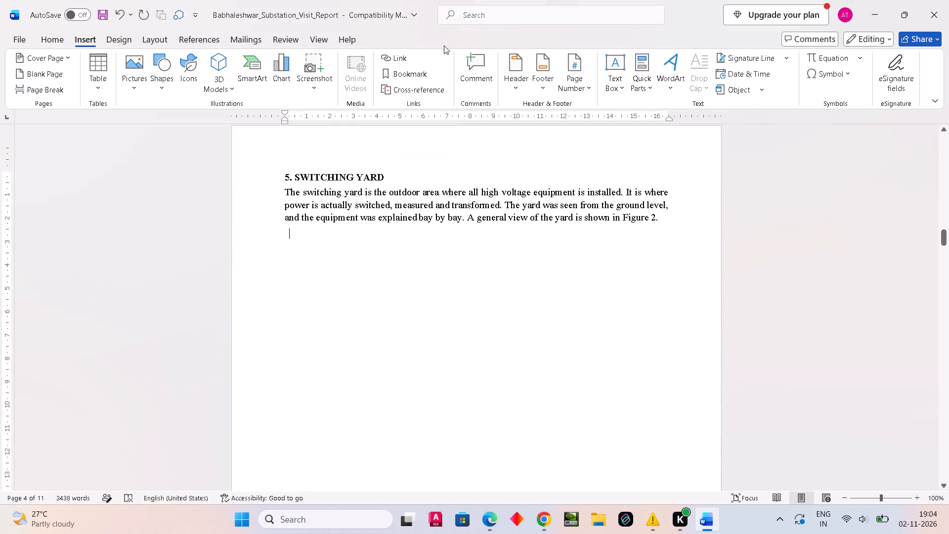
# Copy the Figure 2 switching yard picture from page 5 onto the empty line below the Switching Yard paragraph on page 4.
pyautogui.scroll(-4, 413, 294)
pyautogui.hscroll(1, 413, 294)
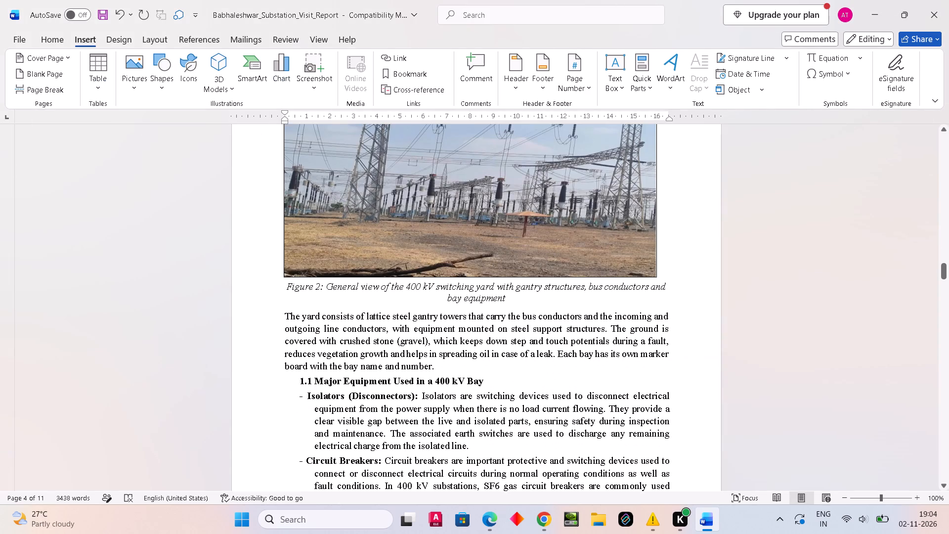
pyautogui.scroll(2, 413, 294)
pyautogui.tripleClick(413, 294)
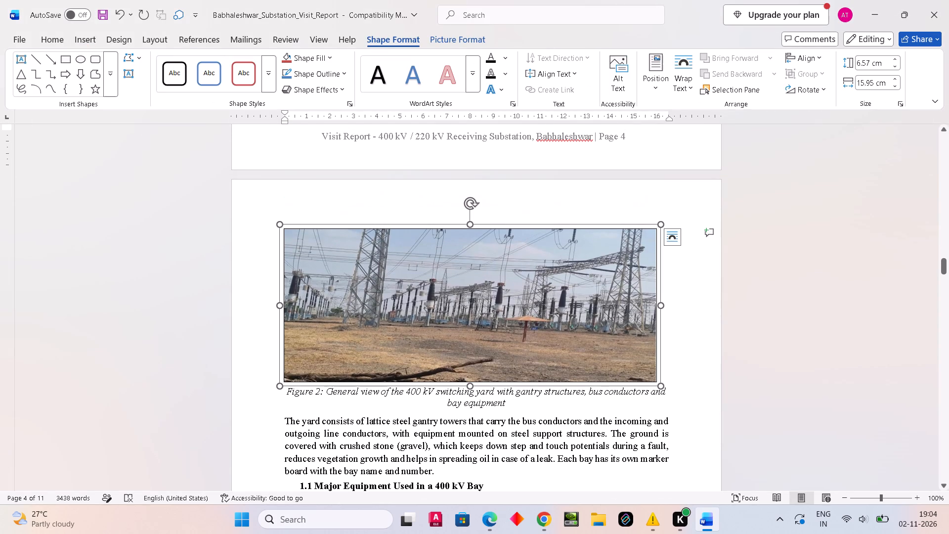
pyautogui.click(413, 294)
pyautogui.rightClick(413, 294)
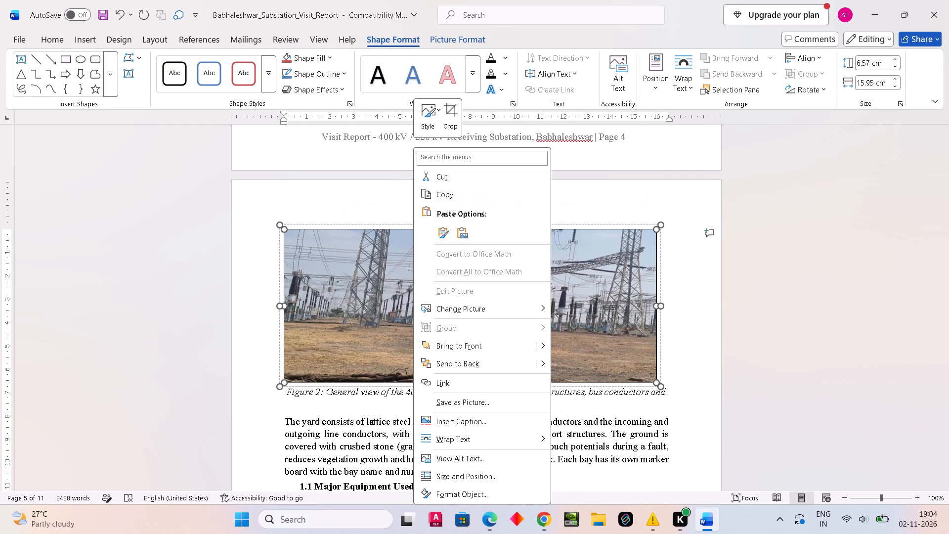
pyautogui.scroll(-3, 469, 378)
pyautogui.click(459, 199)
pyautogui.scroll(3, 356, 177)
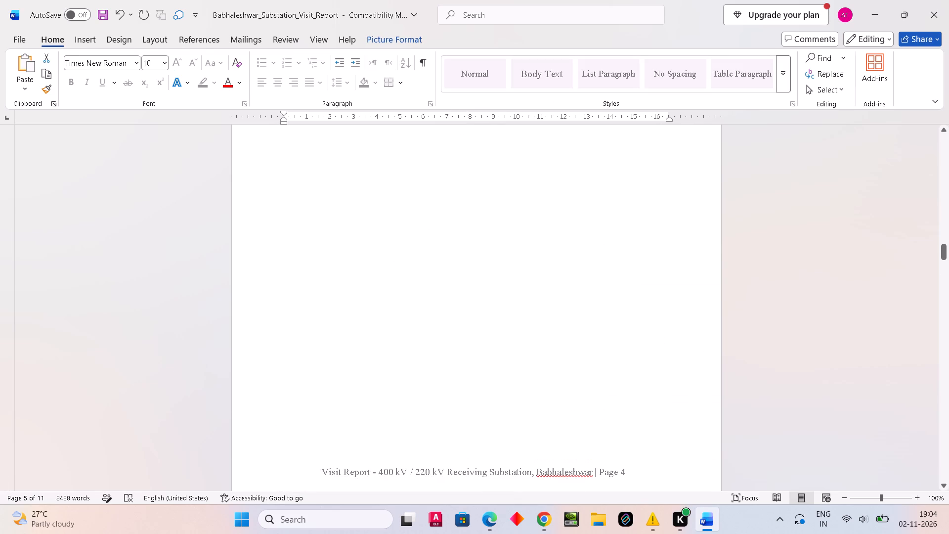
pyautogui.scroll(1, 356, 177)
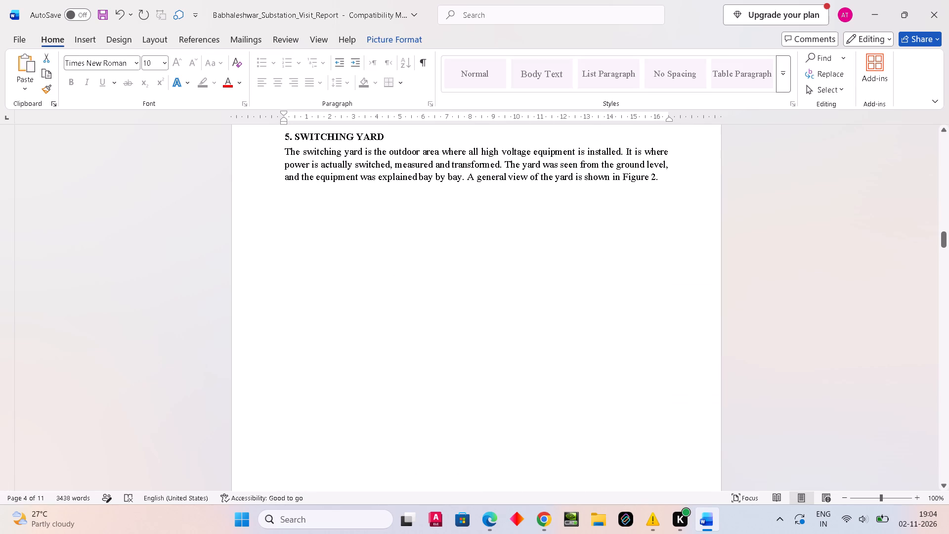
pyautogui.click(348, 211)
pyautogui.hotkey('ctrl', 'v')
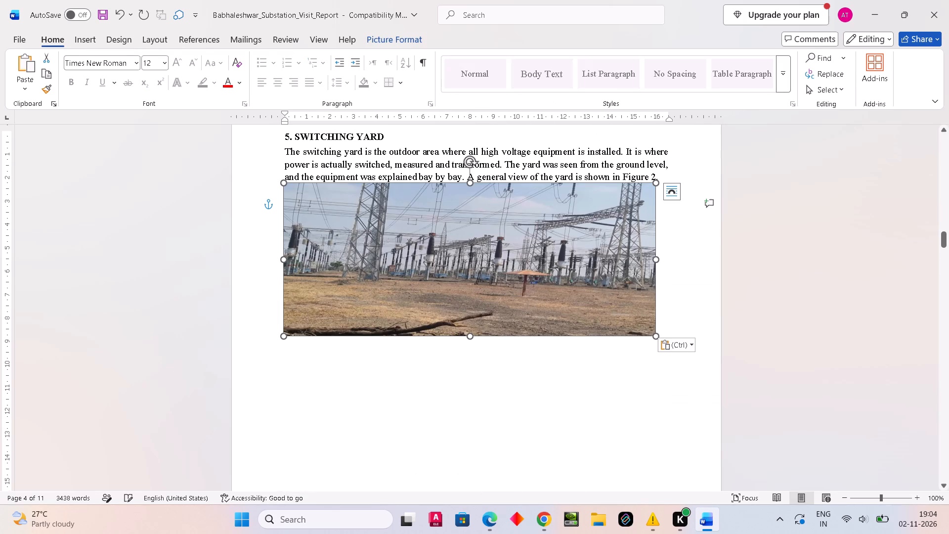
# Cut the original switching yard picture above the Figure 2 caption on page 5.
pyautogui.scroll(-5, 367, 386)
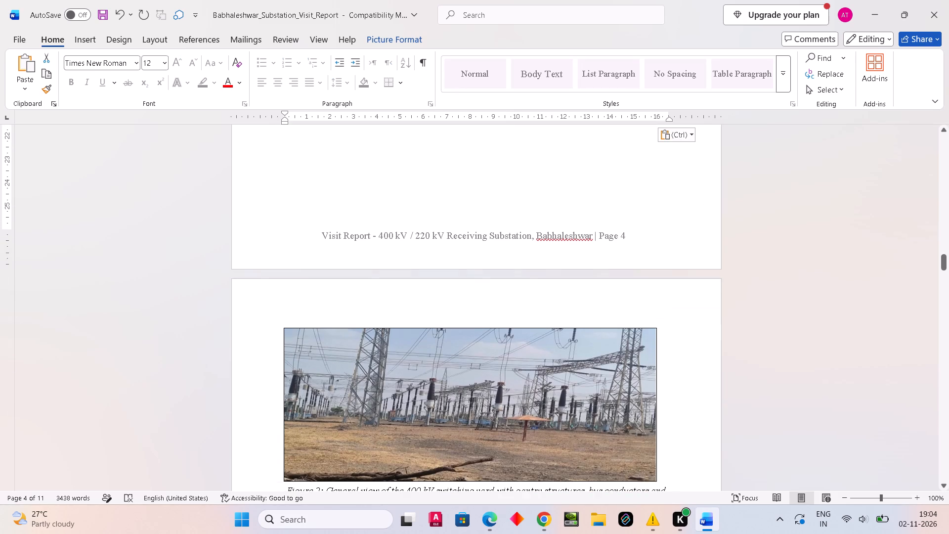
pyautogui.scroll(-1, 367, 386)
pyautogui.rightClick(367, 386)
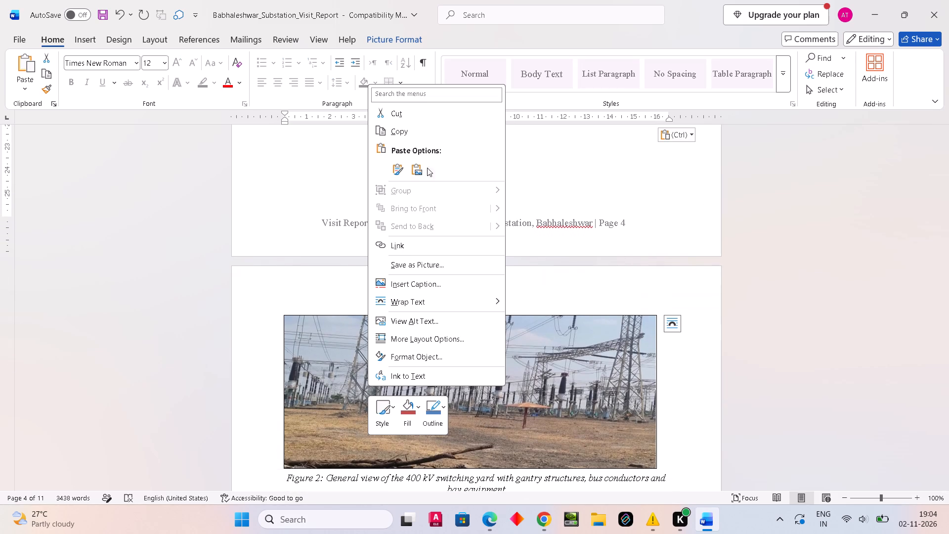
pyautogui.click(344, 368)
pyautogui.rightClick(344, 368)
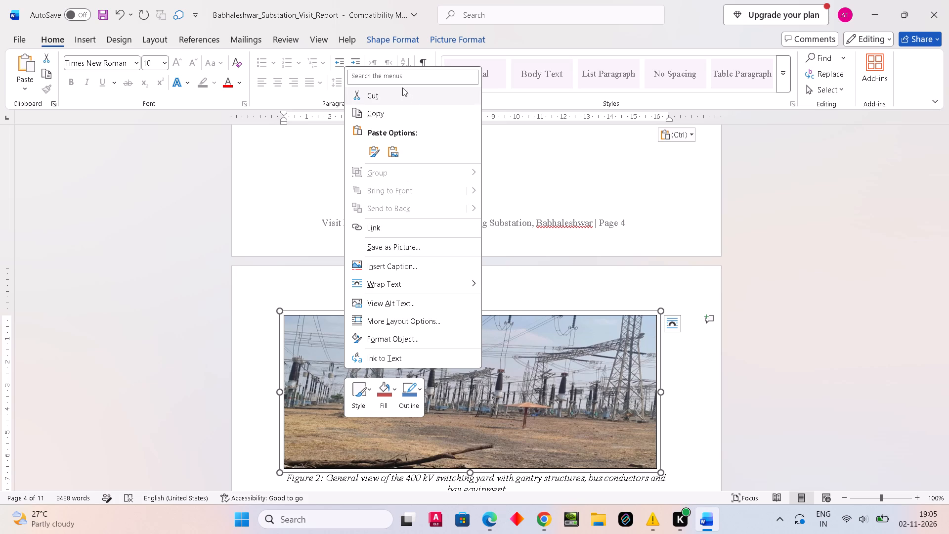
pyautogui.click(656, 391)
pyautogui.doubleClick(659, 392)
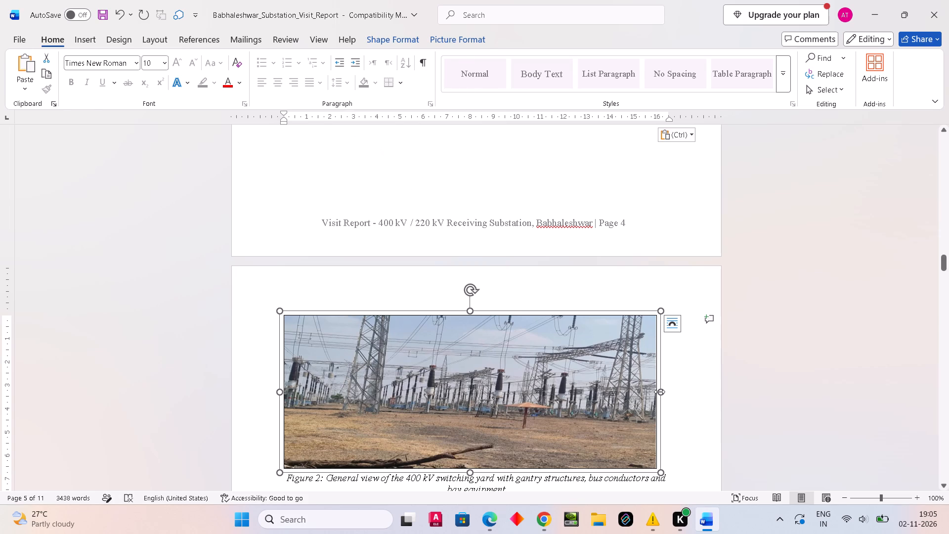
pyautogui.rightClick(659, 392)
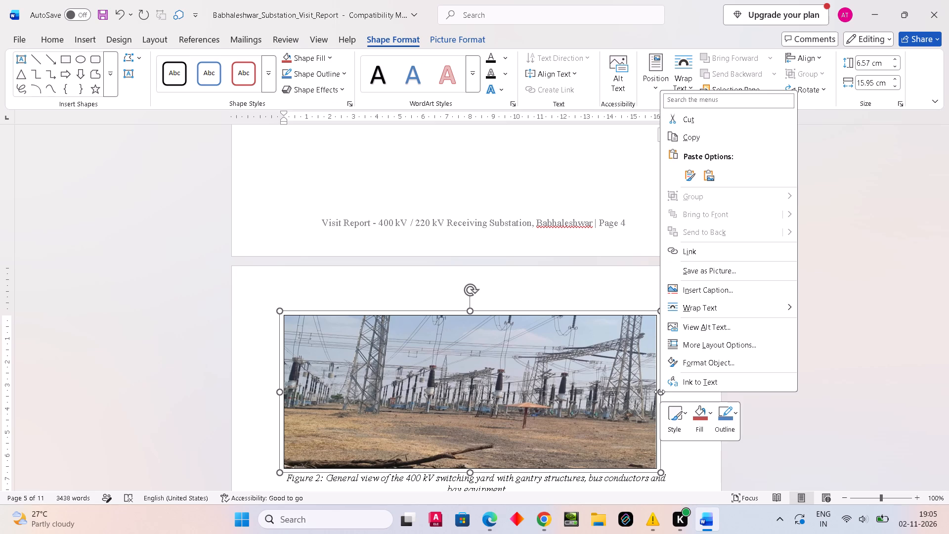
pyautogui.click(671, 115)
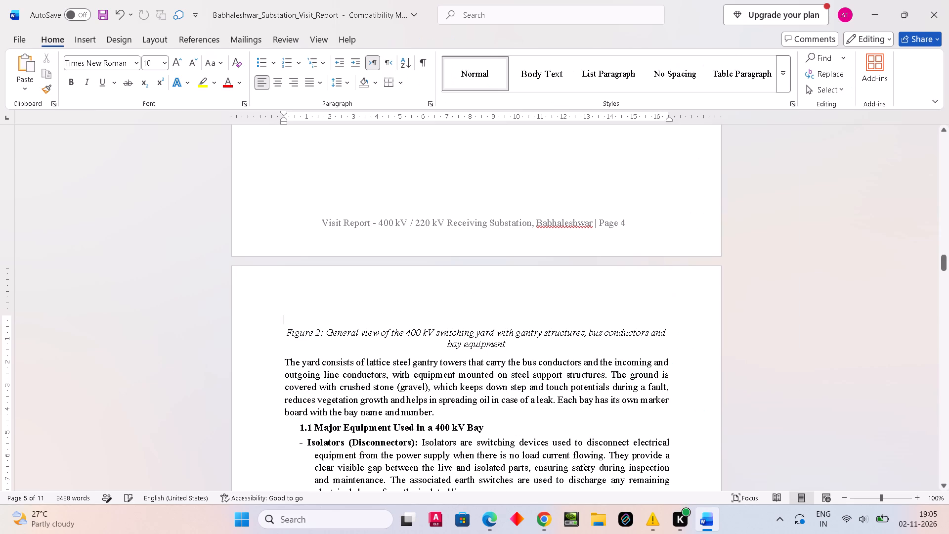
# Copy the full two-line Figure 2 caption at the start of page 5.
pyautogui.doubleClick(284, 333)
pyautogui.doubleClick(284, 333)
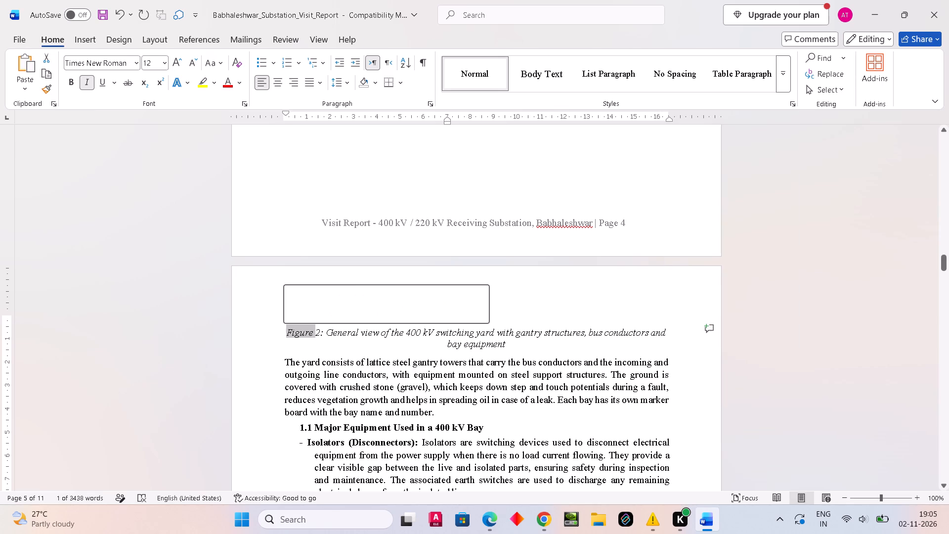
pyautogui.tripleClick(514, 350)
pyautogui.click(509, 339)
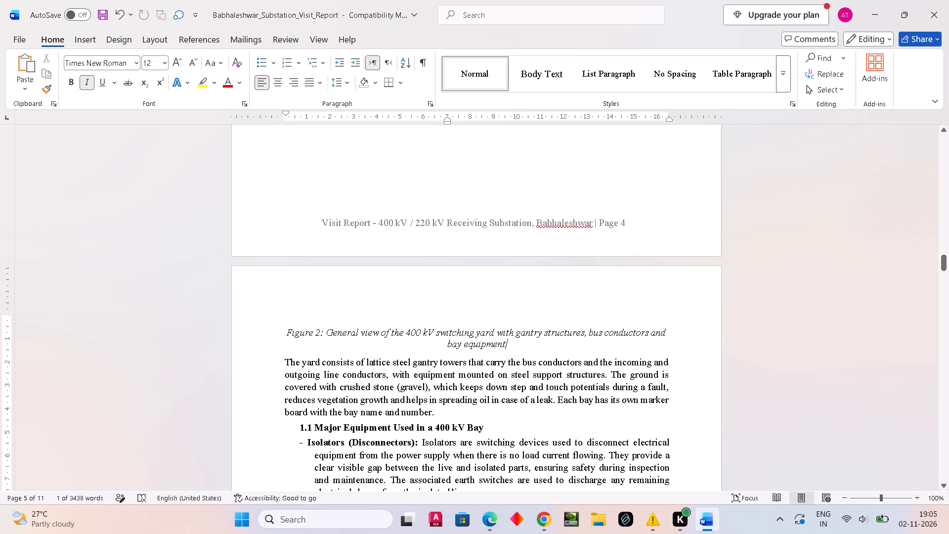
pyautogui.doubleClick(509, 339)
pyautogui.moveTo(509, 339); pyautogui.dragTo(366, 325)
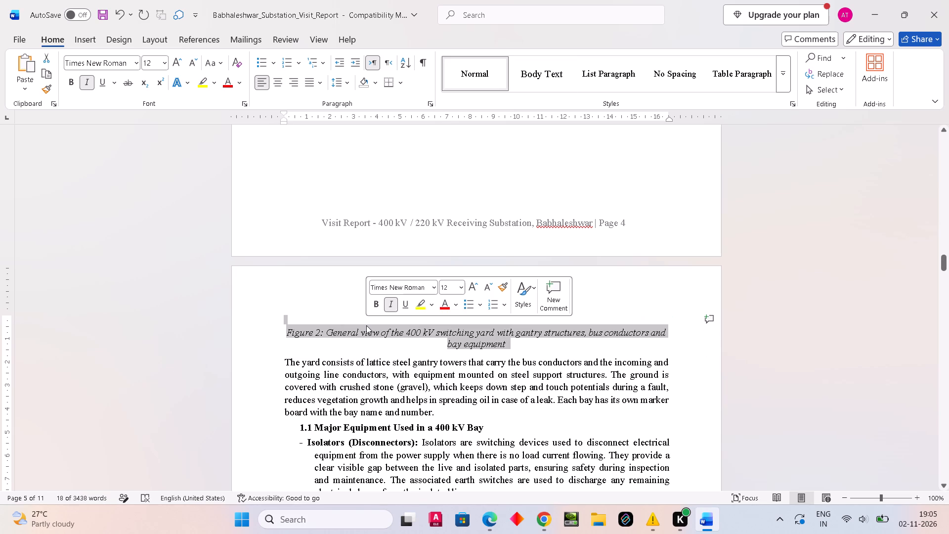
pyautogui.hotkey('ctrl', 'c')
# Paste the copied Figure 2 caption directly below the switching yard picture on page 4.
pyautogui.scroll(4, 383, 154)
pyautogui.hscroll(1, 383, 154)
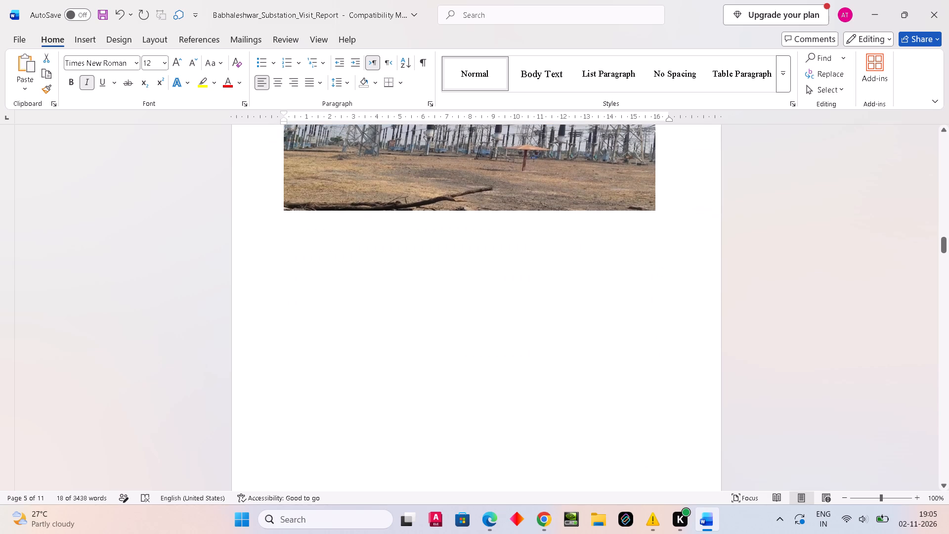
pyautogui.click(303, 233)
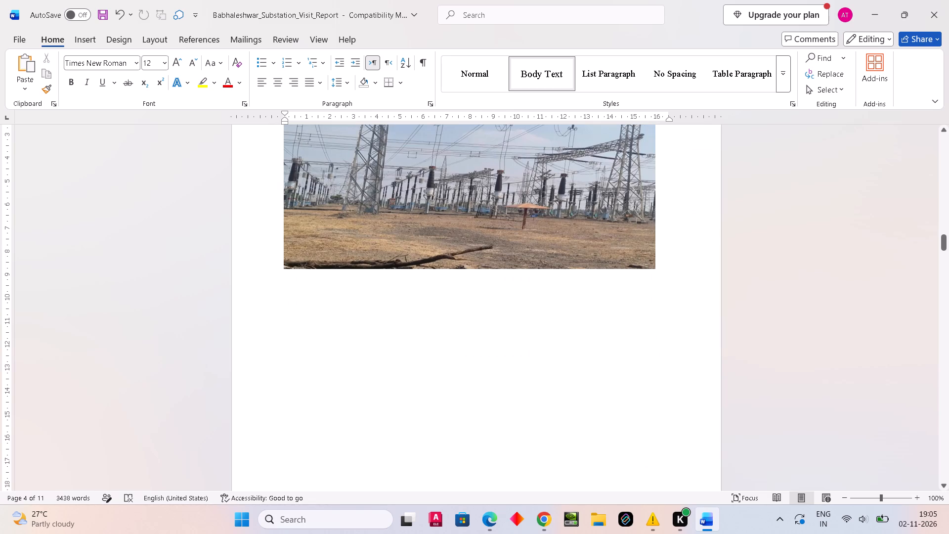
pyautogui.hscroll(1, 316, 286)
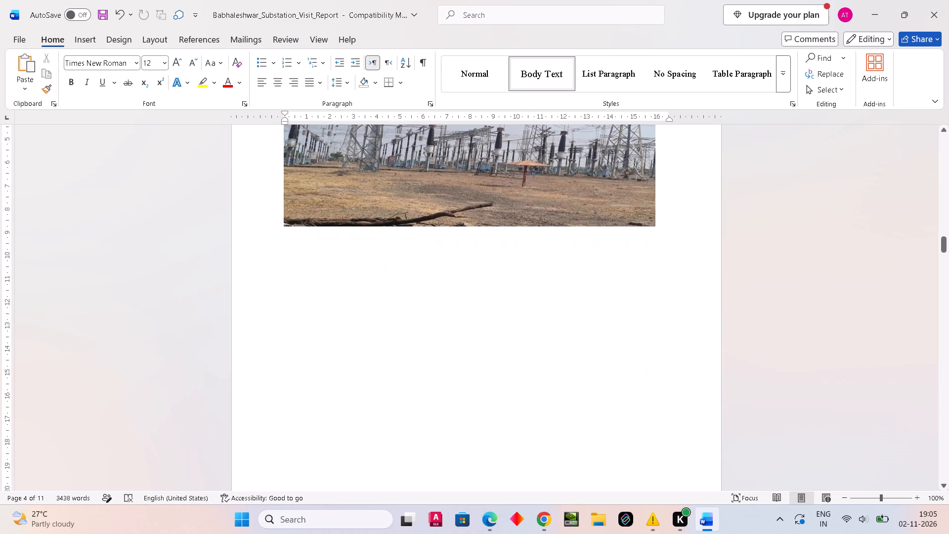
pyautogui.hscroll(1, 316, 286)
pyautogui.click(316, 286)
pyautogui.click(658, 269)
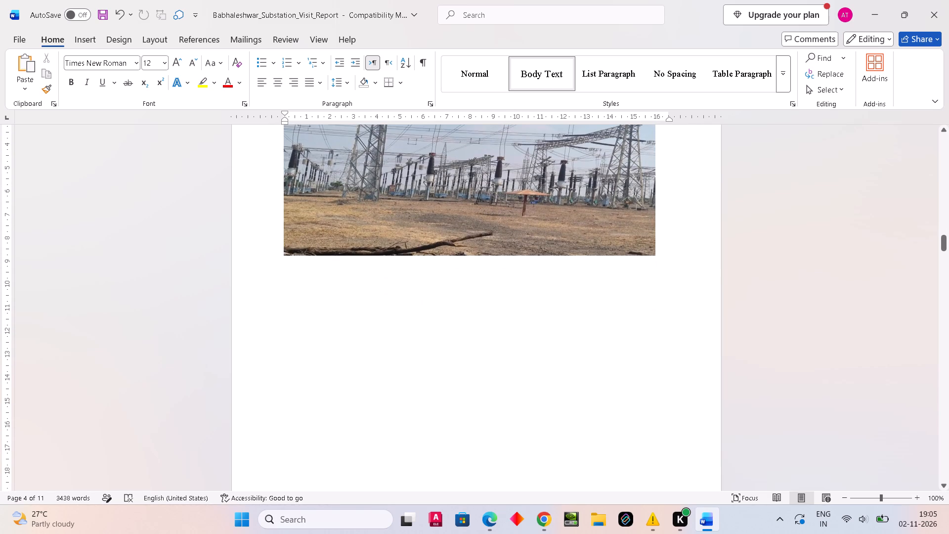
pyautogui.click(679, 261)
pyautogui.click(679, 261)
pyautogui.moveTo(679, 261); pyautogui.dragTo(291, 287)
pyautogui.click(291, 287)
pyautogui.rightClick(300, 338)
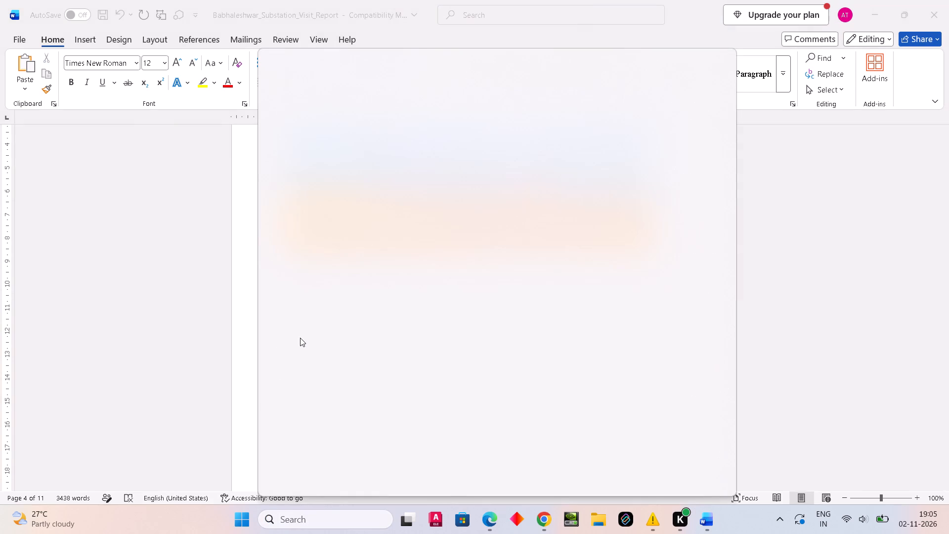
pyautogui.click(824, 237)
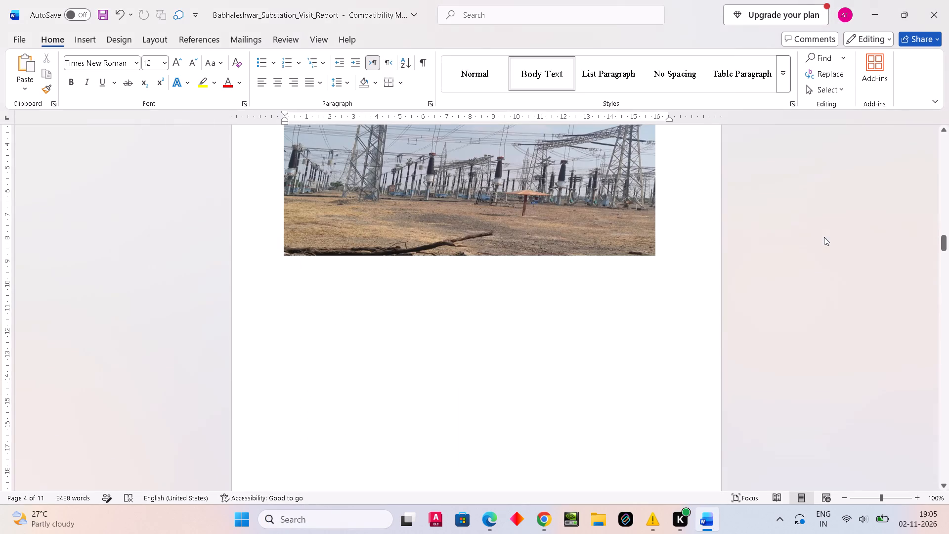
pyautogui.click(355, 327)
pyautogui.click(343, 330)
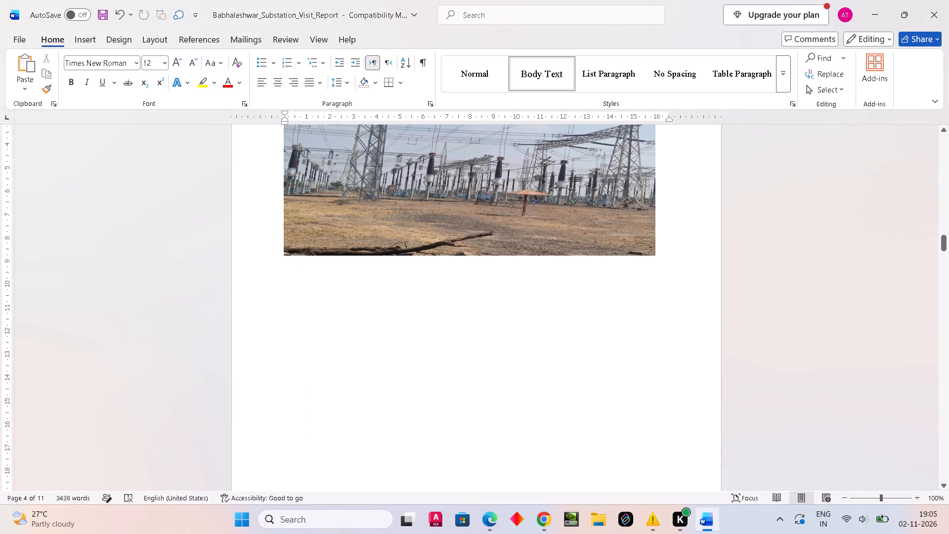
pyautogui.tripleClick(343, 330)
pyautogui.click(343, 330)
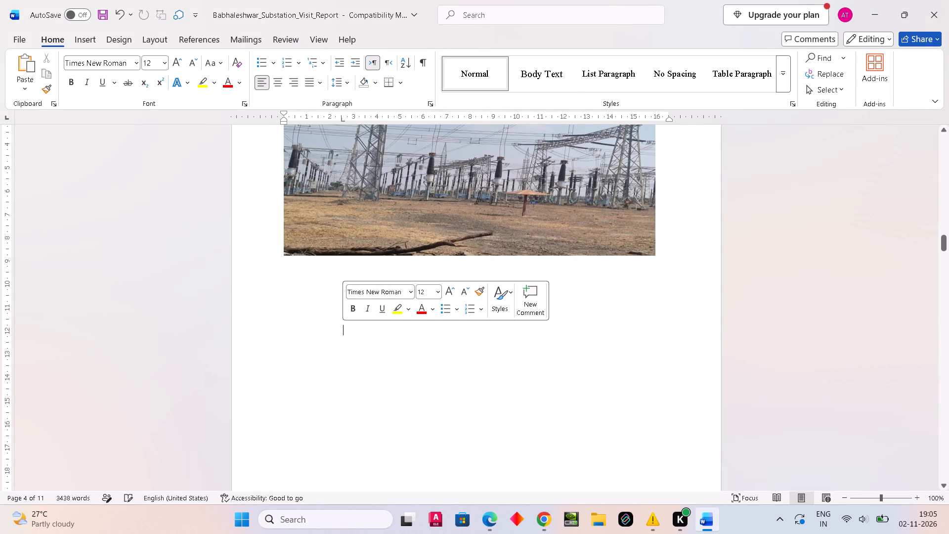
pyautogui.press('Return')
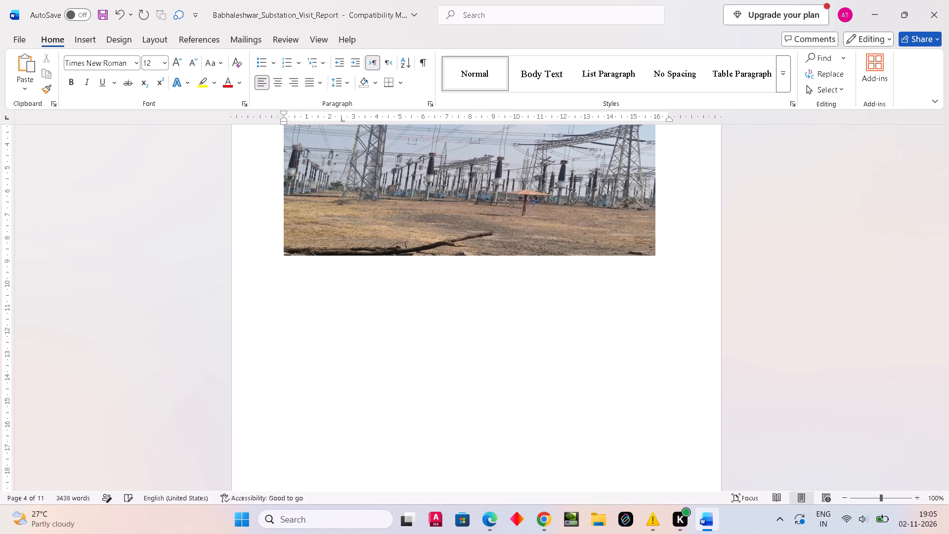
pyautogui.press('Up')
pyautogui.press('Up')
pyautogui.press('Up')
pyautogui.press('Up')
pyautogui.press('Up')
pyautogui.press('Up')
pyautogui.press('Up')
pyautogui.hotkey('ctrl', 'v')
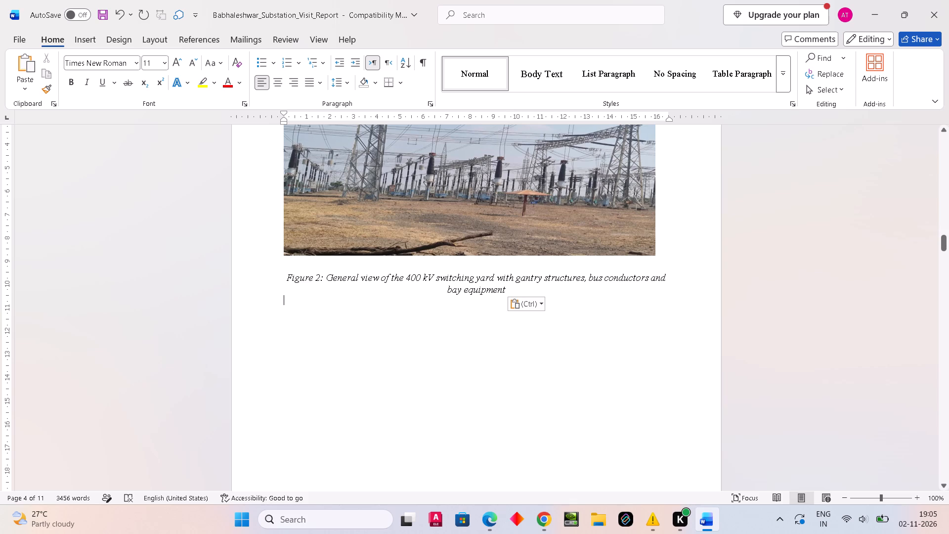
# Add an empty line between the Switching Yard paragraph ending with "Figure 2." and the picture on page 4.
pyautogui.scroll(3, 274, 276)
pyautogui.hscroll(1, 274, 276)
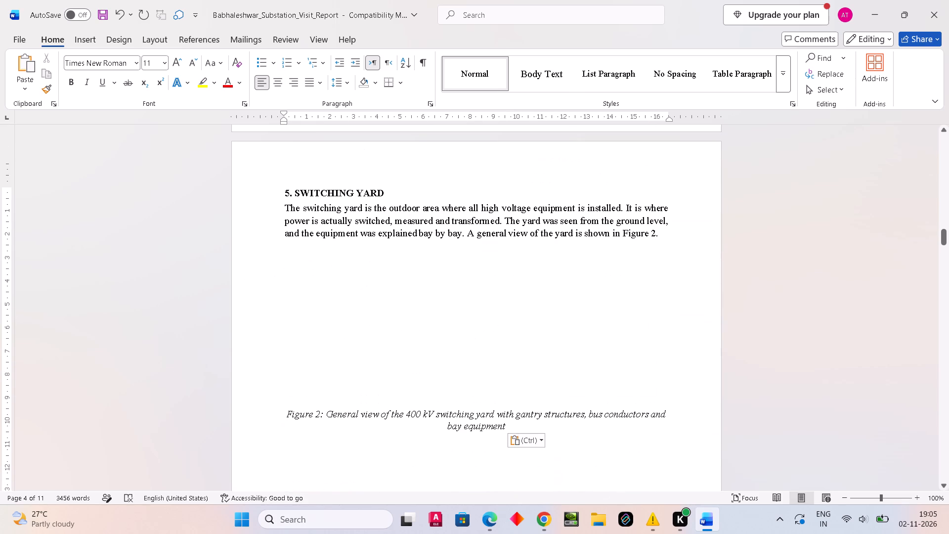
pyautogui.click(662, 227)
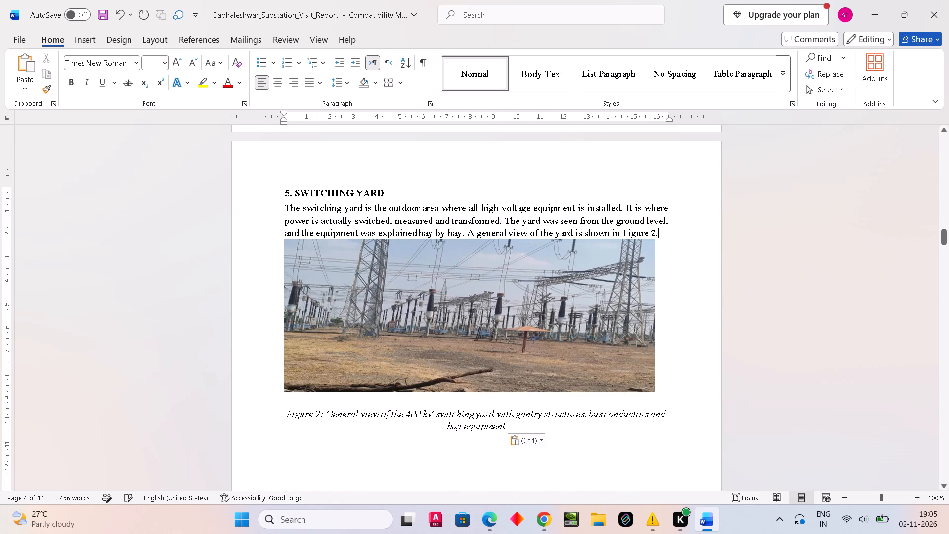
pyautogui.press('Return')
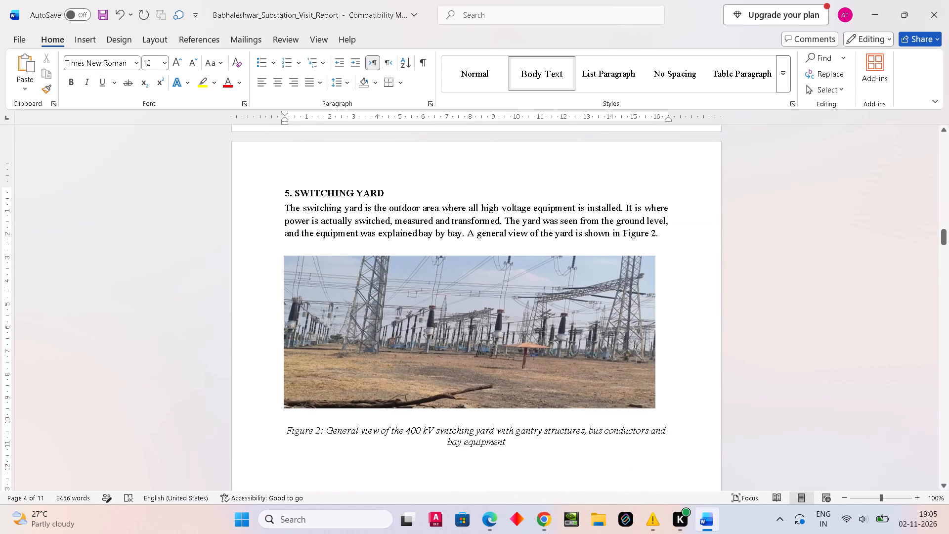
# Close both open Kuro Setup 1.1.19 windows.
pyautogui.scroll(-3, 436, 387)
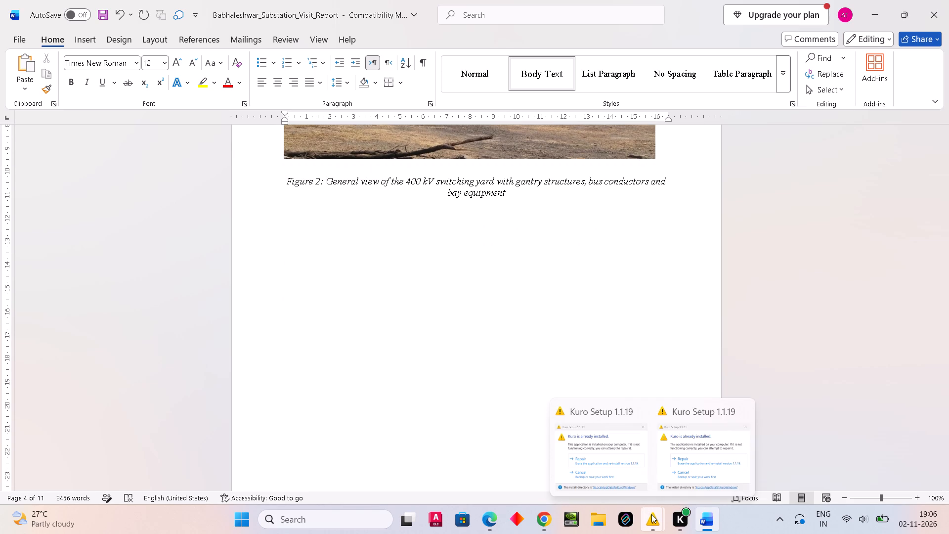
pyautogui.click(746, 410)
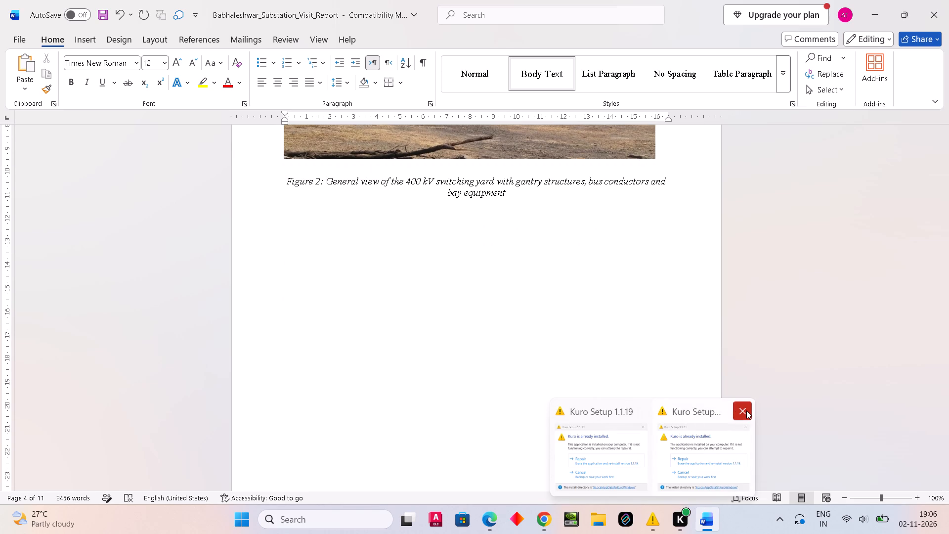
pyautogui.click(690, 407)
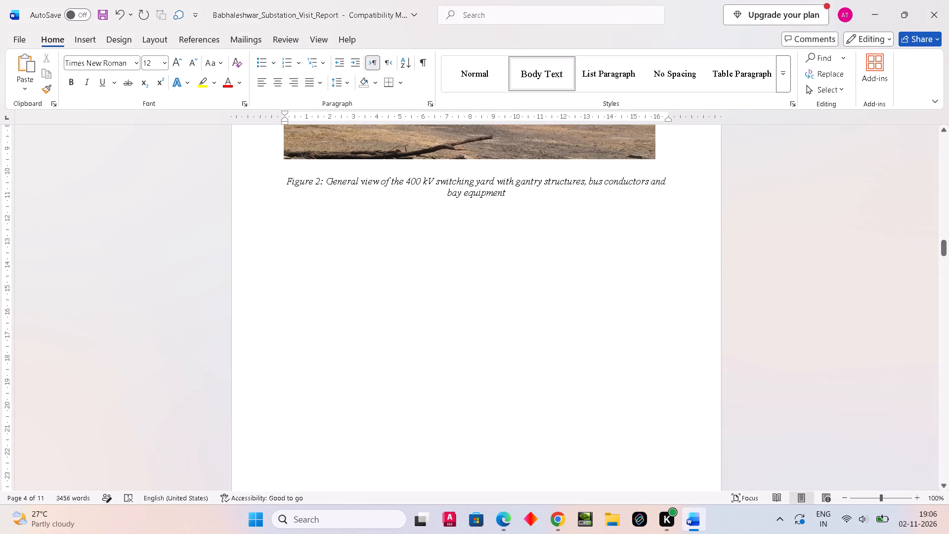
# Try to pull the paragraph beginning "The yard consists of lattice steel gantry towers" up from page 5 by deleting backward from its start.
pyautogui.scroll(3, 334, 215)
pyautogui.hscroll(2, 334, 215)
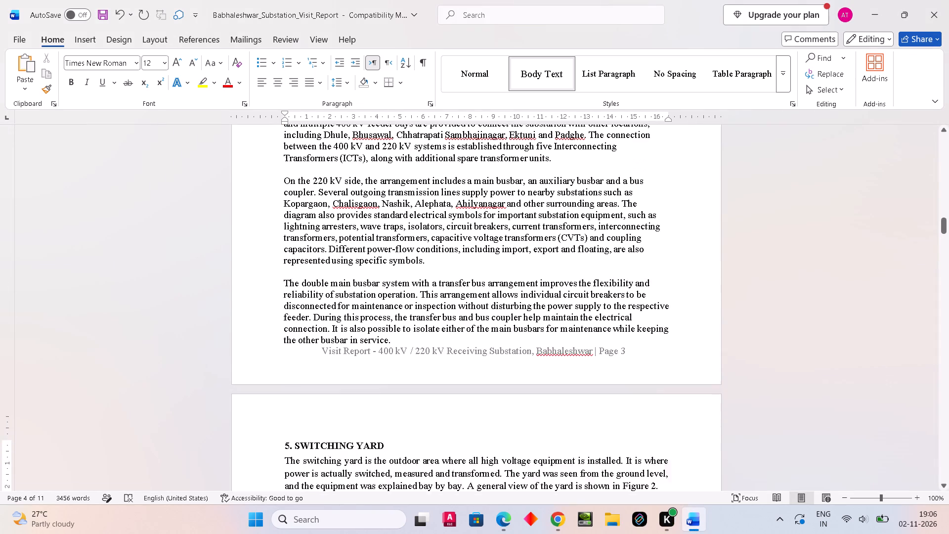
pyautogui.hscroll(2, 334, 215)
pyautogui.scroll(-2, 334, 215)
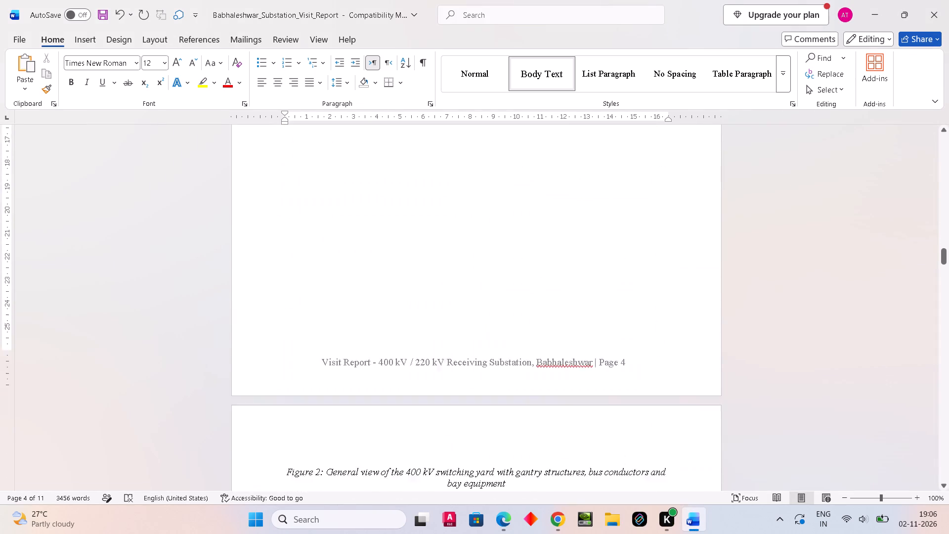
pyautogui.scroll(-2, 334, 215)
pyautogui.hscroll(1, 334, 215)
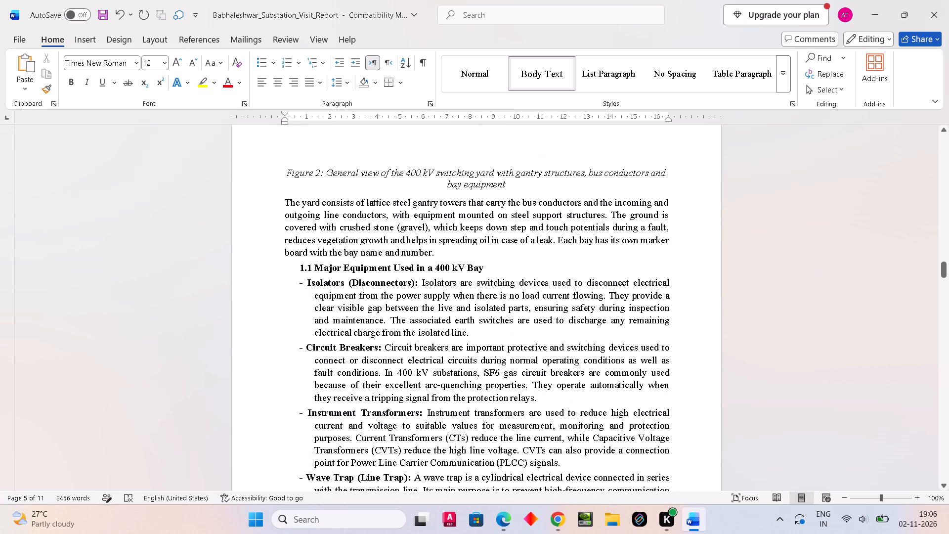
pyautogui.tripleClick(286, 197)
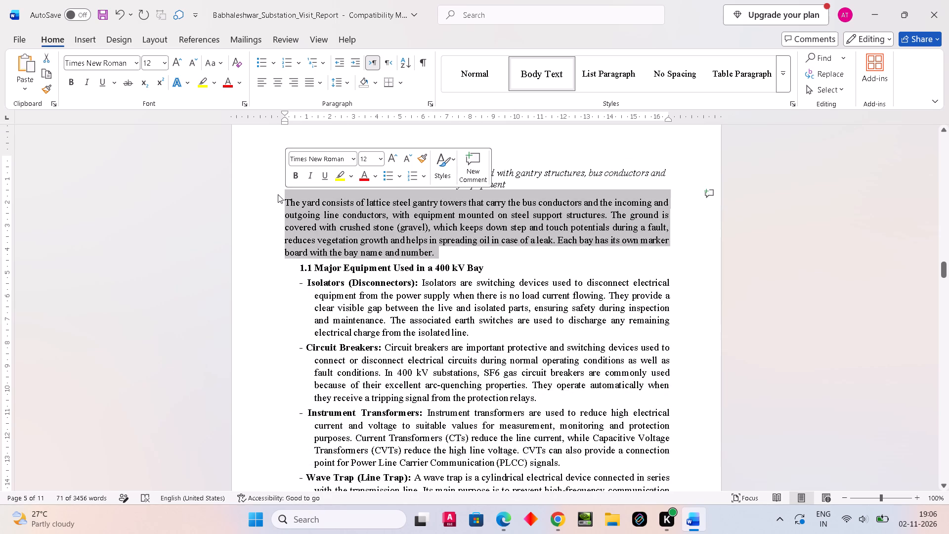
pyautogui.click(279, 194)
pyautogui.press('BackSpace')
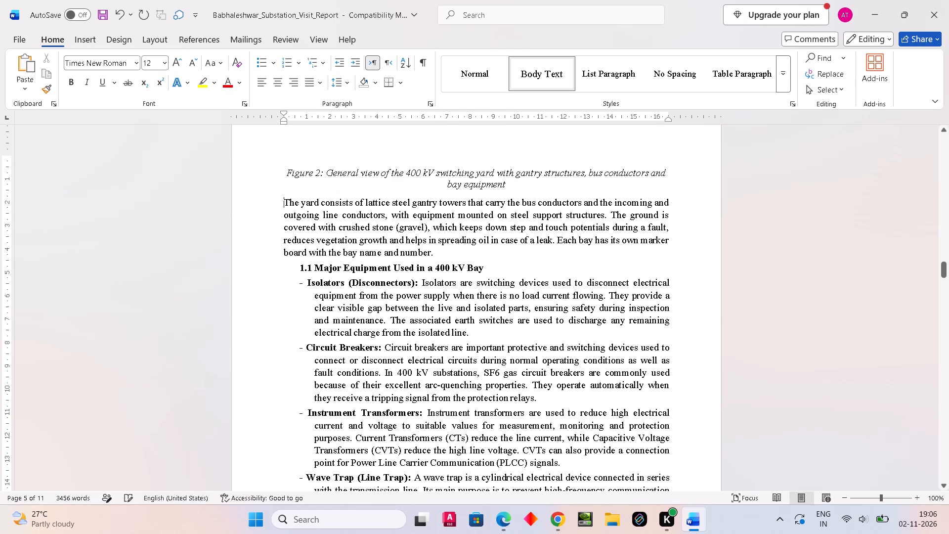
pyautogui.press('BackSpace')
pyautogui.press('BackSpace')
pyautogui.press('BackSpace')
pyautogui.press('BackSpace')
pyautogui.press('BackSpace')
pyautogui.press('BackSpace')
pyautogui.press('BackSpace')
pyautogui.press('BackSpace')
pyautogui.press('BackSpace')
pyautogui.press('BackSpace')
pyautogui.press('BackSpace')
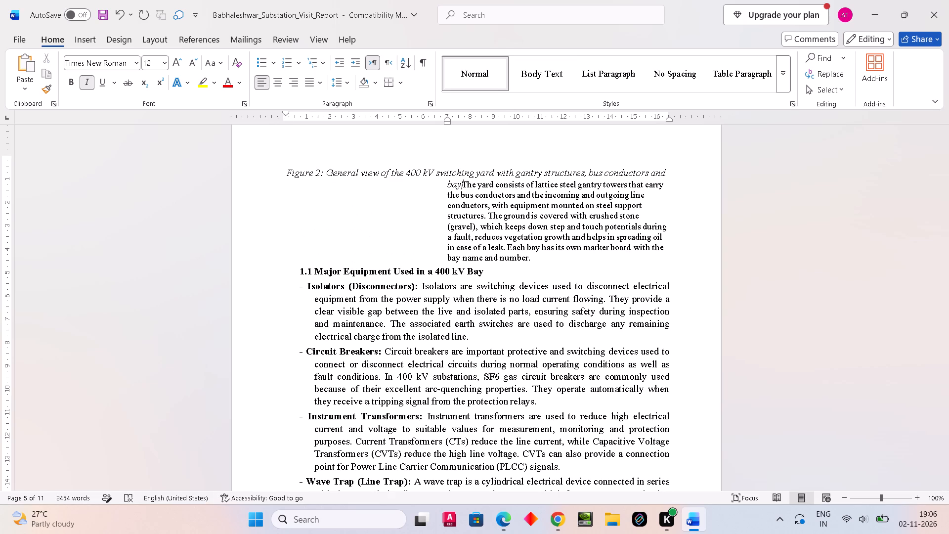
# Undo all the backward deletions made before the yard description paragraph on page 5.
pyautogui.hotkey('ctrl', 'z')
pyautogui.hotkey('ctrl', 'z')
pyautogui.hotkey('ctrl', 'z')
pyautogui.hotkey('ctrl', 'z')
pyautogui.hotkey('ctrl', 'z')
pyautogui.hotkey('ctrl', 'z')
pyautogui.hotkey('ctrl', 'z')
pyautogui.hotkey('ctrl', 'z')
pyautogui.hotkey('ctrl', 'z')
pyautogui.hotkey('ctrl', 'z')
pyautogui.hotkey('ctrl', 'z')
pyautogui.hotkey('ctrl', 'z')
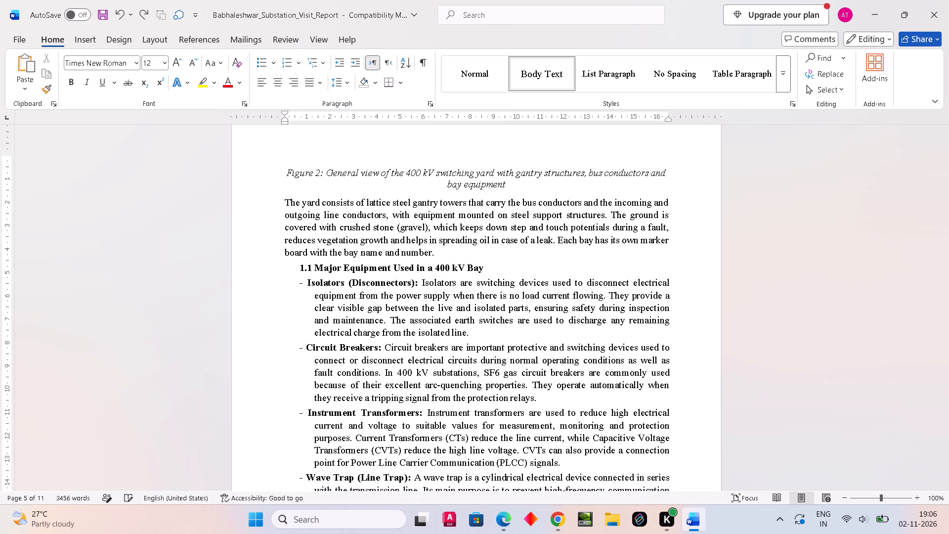
# Copy the paragraph beginning "The yard consists of lattice steel gantry towers" from page 5 into the empty space below the Figure 2 caption on page 4.
pyautogui.tripleClick(279, 196)
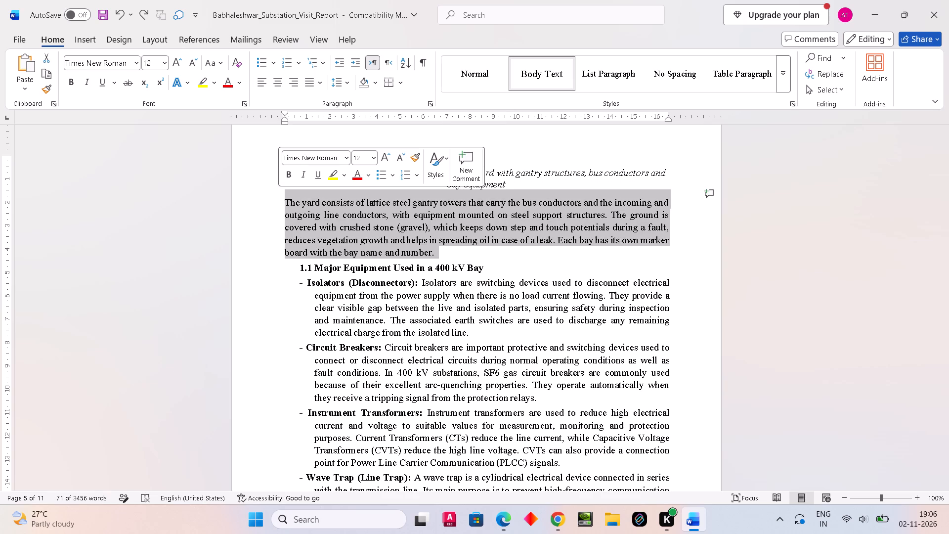
pyautogui.hotkey('ctrl', 'c')
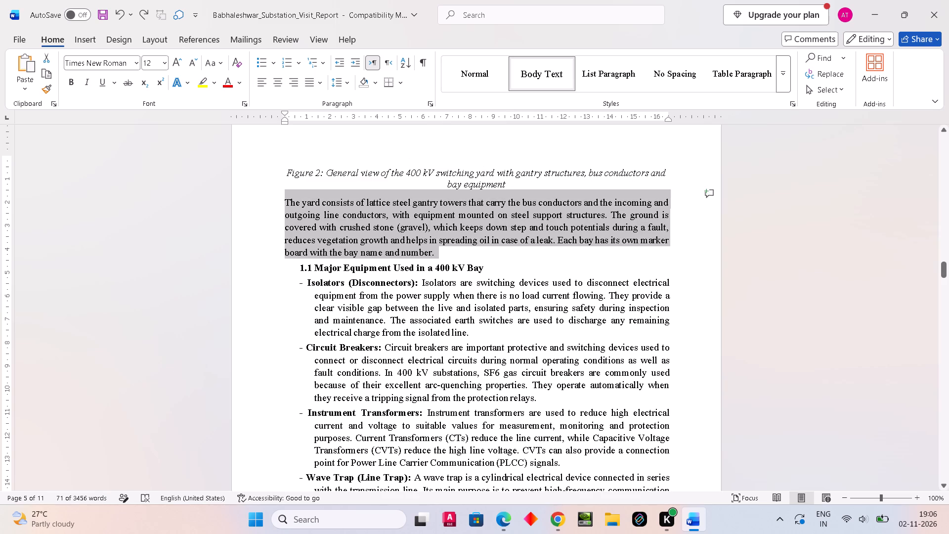
pyautogui.scroll(5, 407, 138)
pyautogui.hscroll(1, 407, 138)
pyautogui.scroll(1, 407, 138)
pyautogui.hscroll(1, 407, 138)
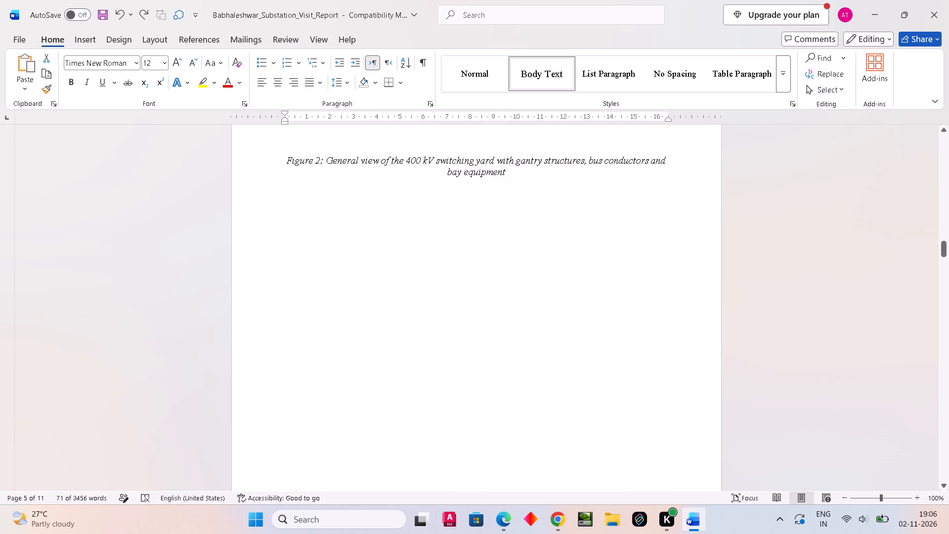
pyautogui.hscroll(1, 407, 138)
pyautogui.click(284, 245)
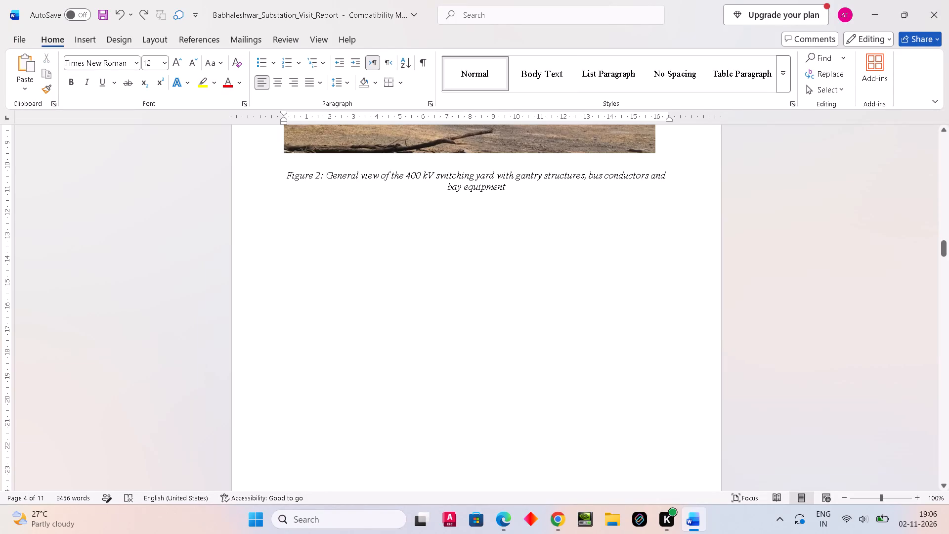
pyautogui.hotkey('ctrl', 'v')
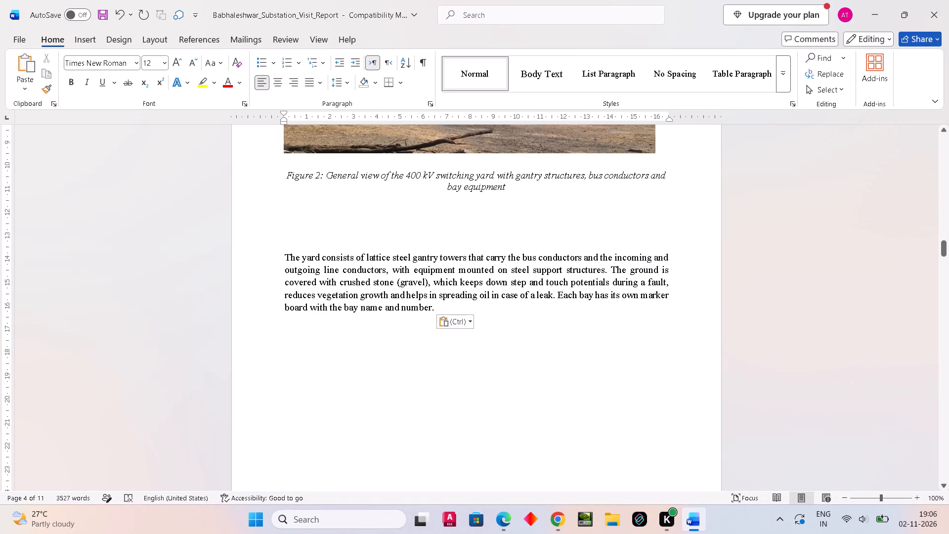
# Remove the empty lines between the Figure 2 caption and the pasted yard description paragraph on page 4.
pyautogui.click(284, 245)
pyautogui.press('BackSpace')
pyautogui.press('BackSpace')
pyautogui.press('BackSpace')
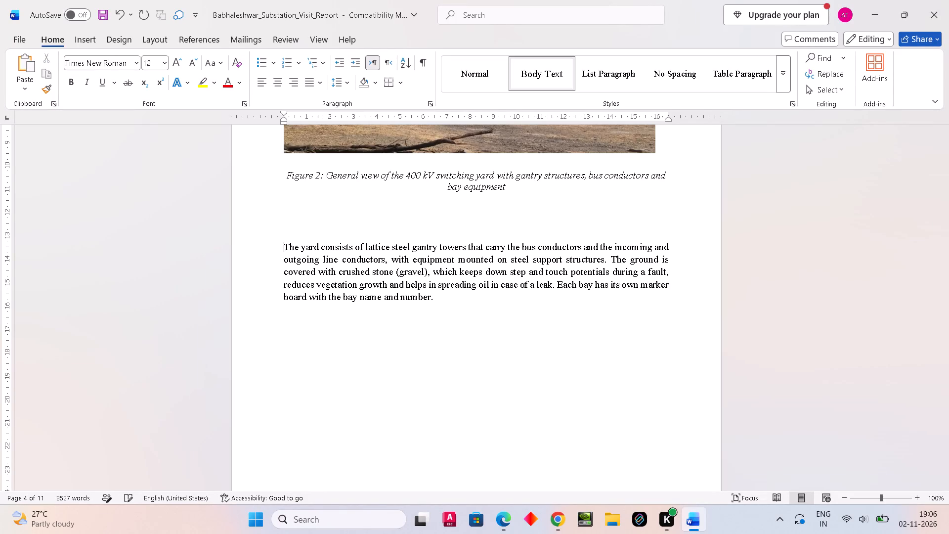
pyautogui.press('BackSpace')
pyautogui.press('BackSpace')
pyautogui.press('BackSpace')
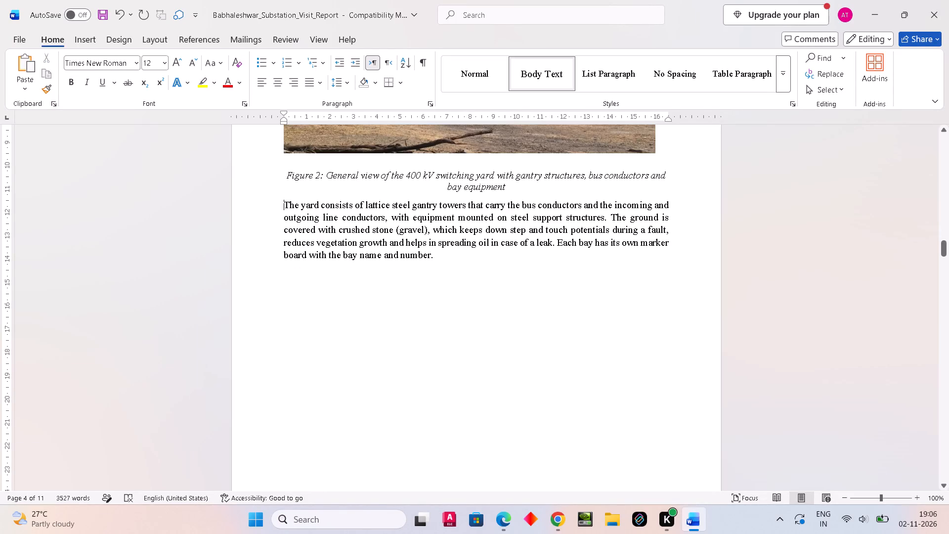
# Delete the duplicate two-line Figure 2 caption at the start of page 5.
pyautogui.scroll(-5, 331, 323)
pyautogui.scroll(1, 331, 323)
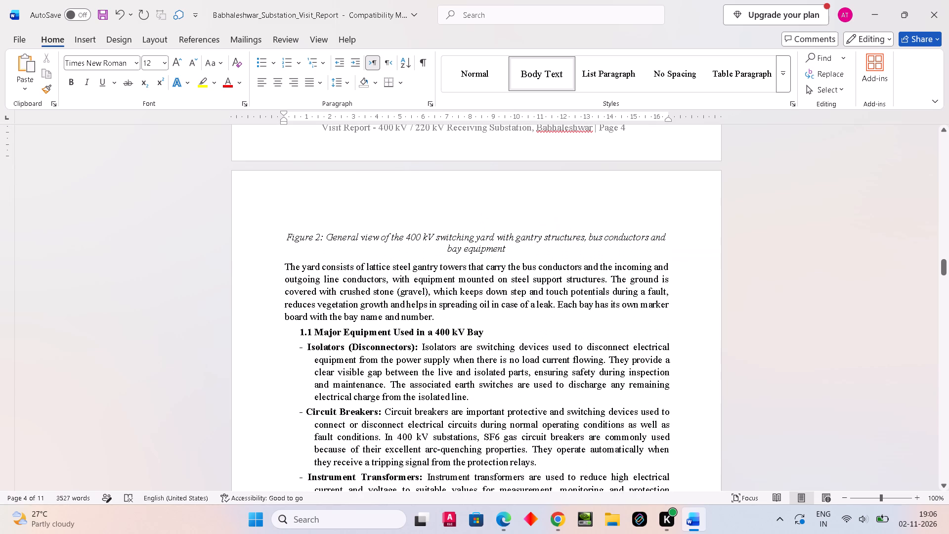
pyautogui.doubleClick(285, 237)
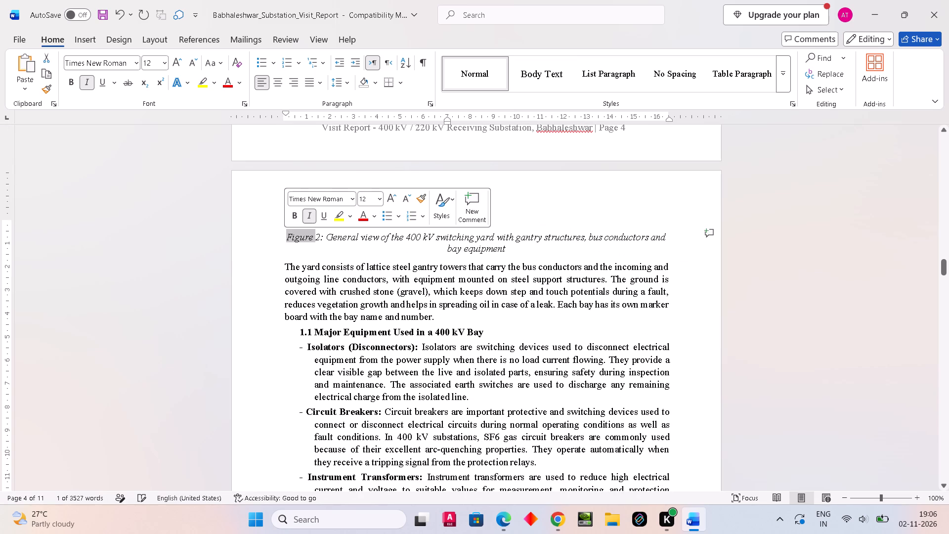
pyautogui.doubleClick(285, 237)
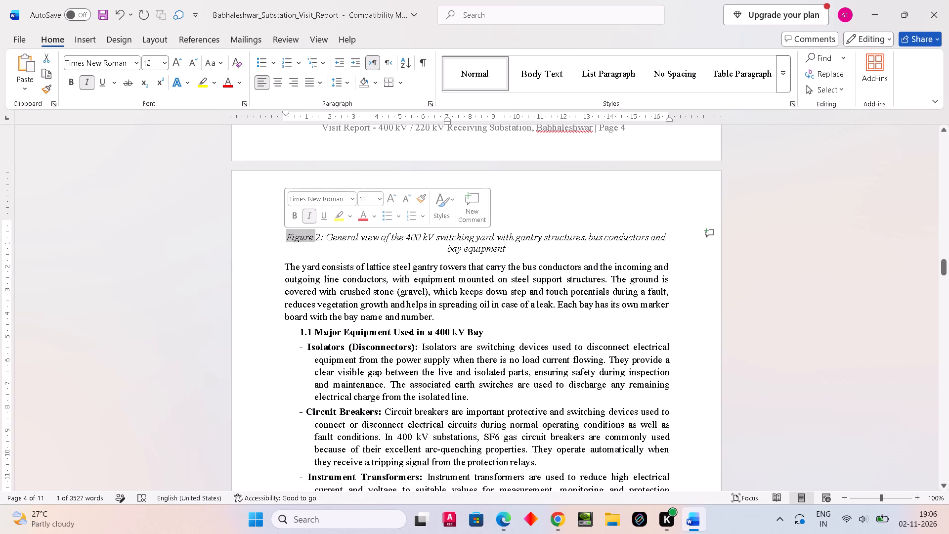
pyautogui.click(506, 250)
pyautogui.moveTo(506, 250); pyautogui.dragTo(252, 229)
pyautogui.press('BackSpace')
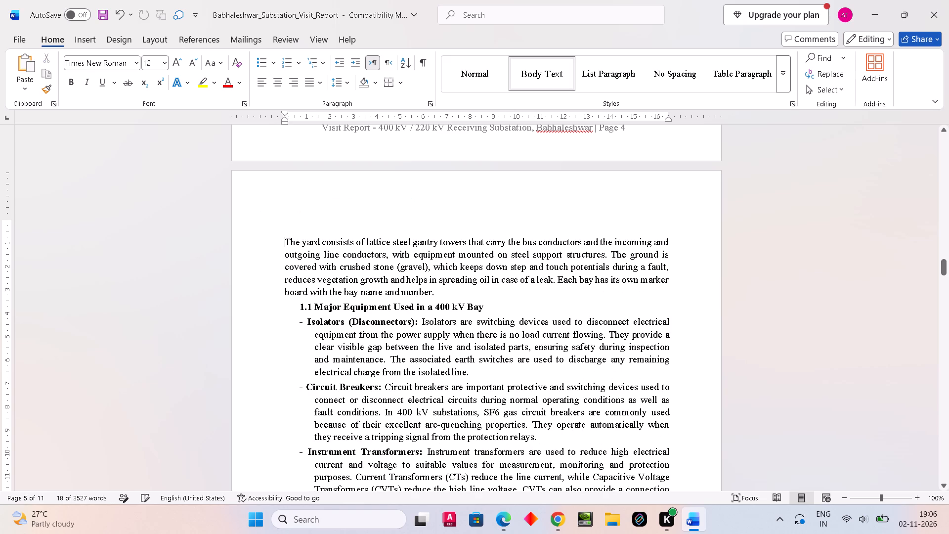
# Delete the duplicate paragraph beginning "The yard consists of lattice steel gantry towers" from page 5.
pyautogui.click(430, 290)
pyautogui.doubleClick(433, 291)
pyautogui.doubleClick(433, 291)
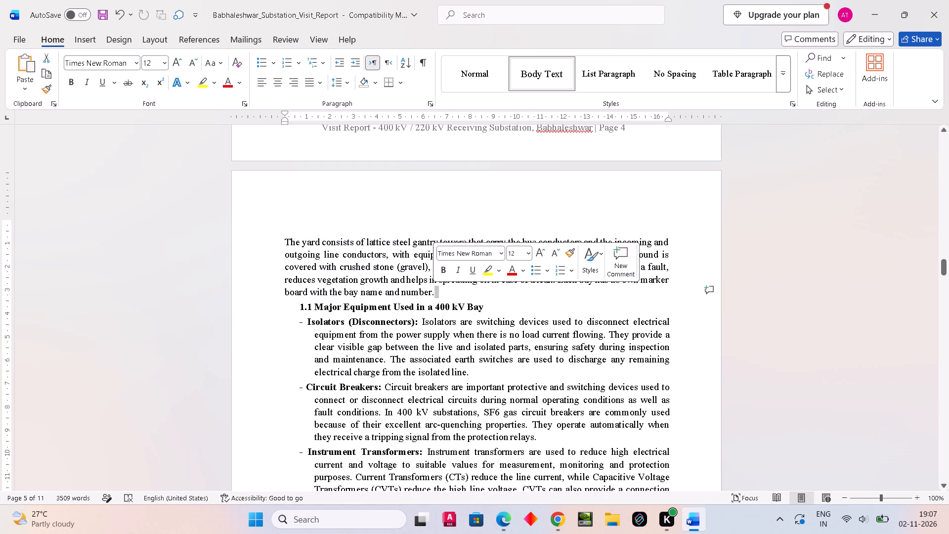
pyautogui.doubleClick(433, 291)
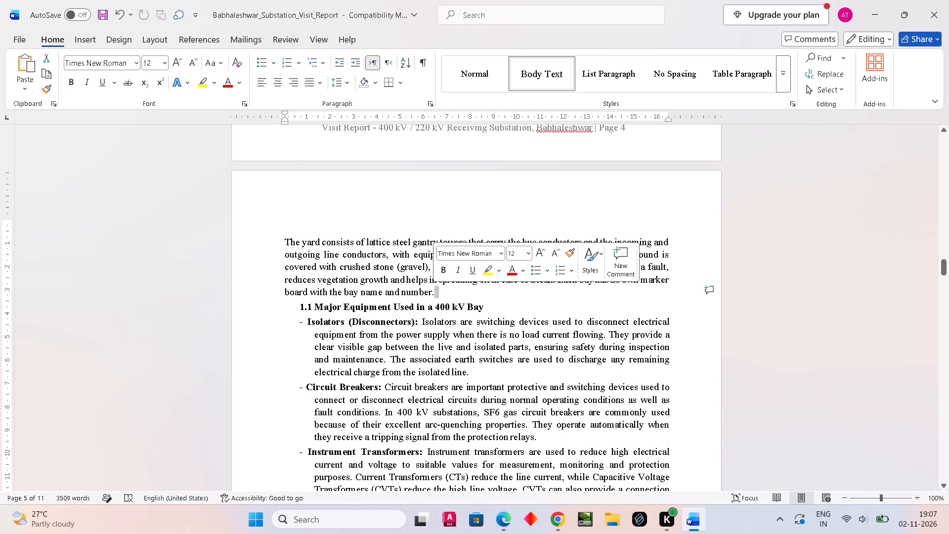
pyautogui.doubleClick(433, 291)
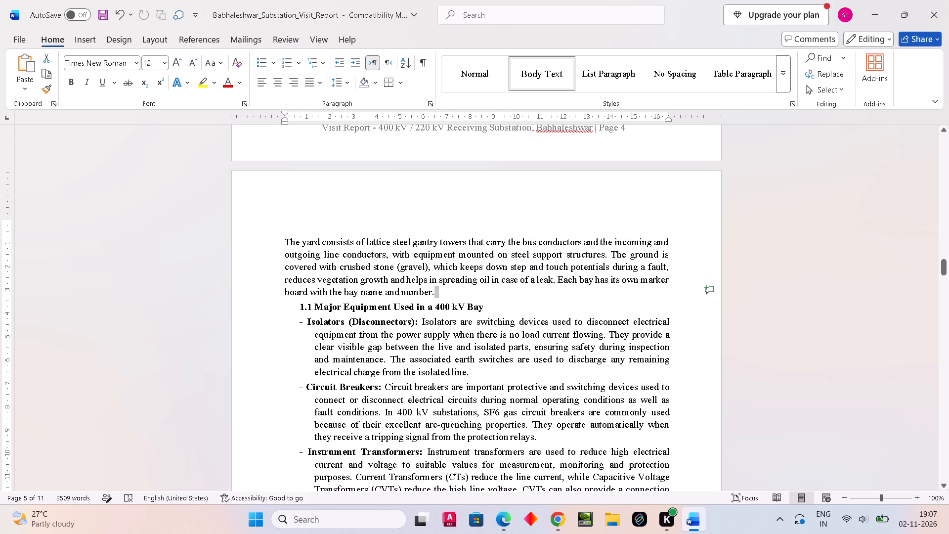
pyautogui.doubleClick(287, 242)
pyautogui.moveTo(287, 242); pyautogui.dragTo(417, 295)
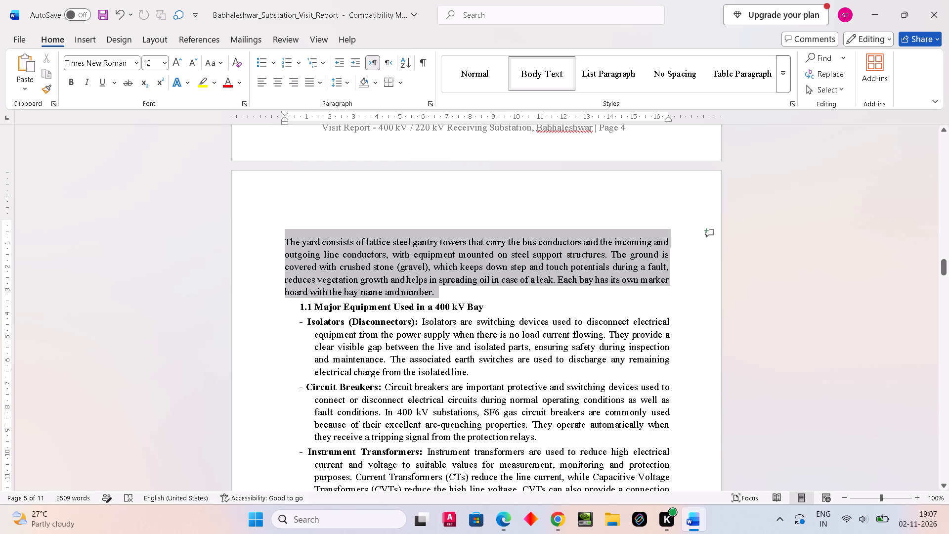
pyautogui.moveTo(417, 295); pyautogui.dragTo(449, 283)
pyautogui.press('BackSpace')
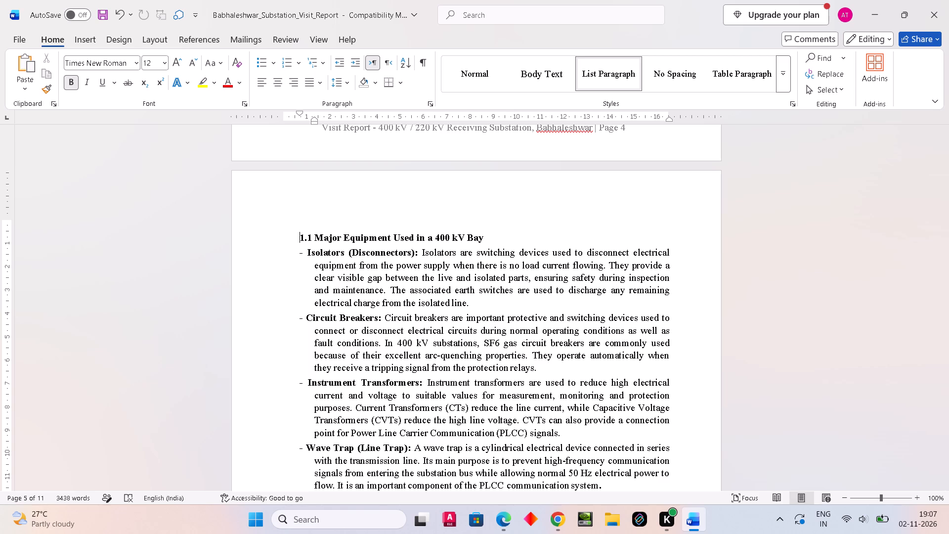
# Try to bring the heading "1.1 Major Equipment Used in a 400 kV Bay" up to page 4 by deleting its indent and the empty lines before it.
pyautogui.hscroll(1, 329, 251)
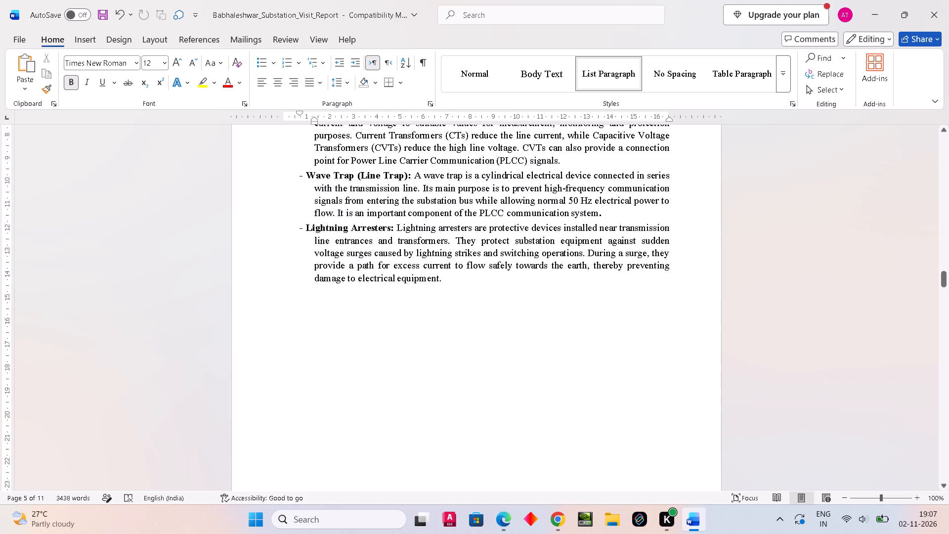
pyautogui.hscroll(1, 329, 251)
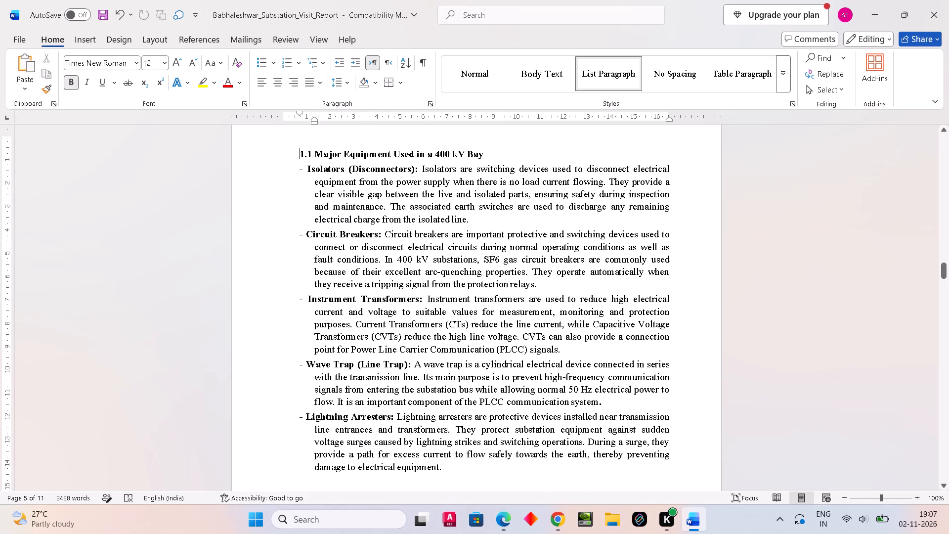
pyautogui.press('BackSpace')
pyautogui.press('BackSpace')
pyautogui.press('BackSpace')
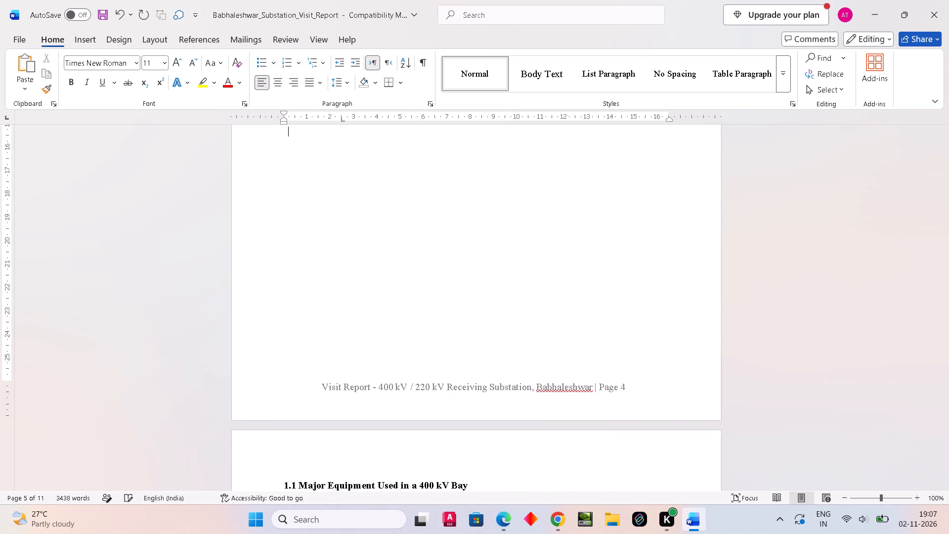
pyautogui.press('BackSpace')
pyautogui.press('BackSpace')
pyautogui.press('BackSpace')
pyautogui.press('BackSpace')
pyautogui.press('BackSpace')
pyautogui.press('BackSpace')
pyautogui.press('BackSpace')
pyautogui.press('BackSpace')
pyautogui.press('BackSpace')
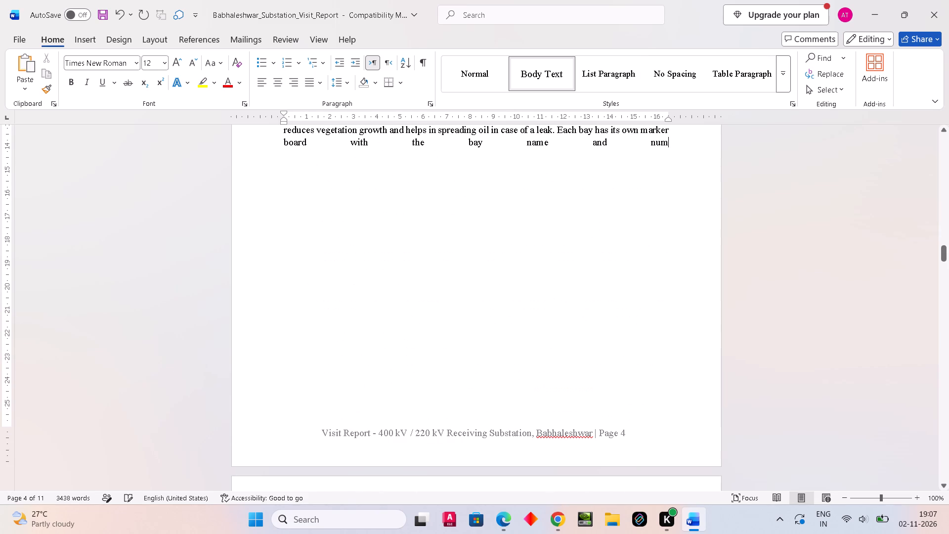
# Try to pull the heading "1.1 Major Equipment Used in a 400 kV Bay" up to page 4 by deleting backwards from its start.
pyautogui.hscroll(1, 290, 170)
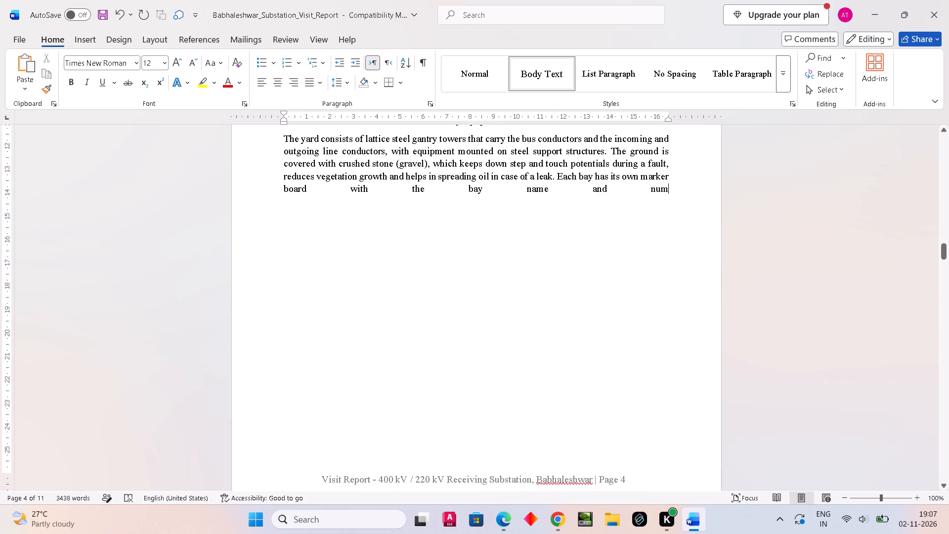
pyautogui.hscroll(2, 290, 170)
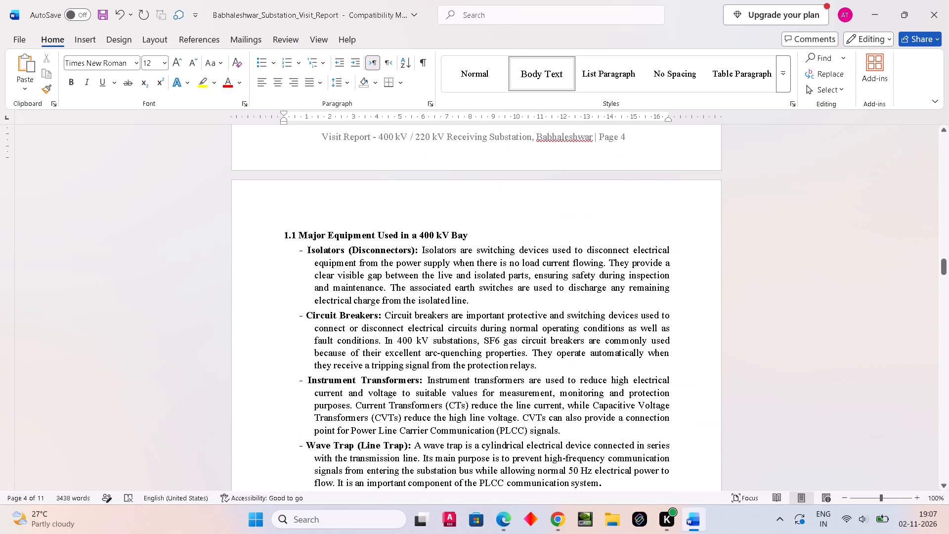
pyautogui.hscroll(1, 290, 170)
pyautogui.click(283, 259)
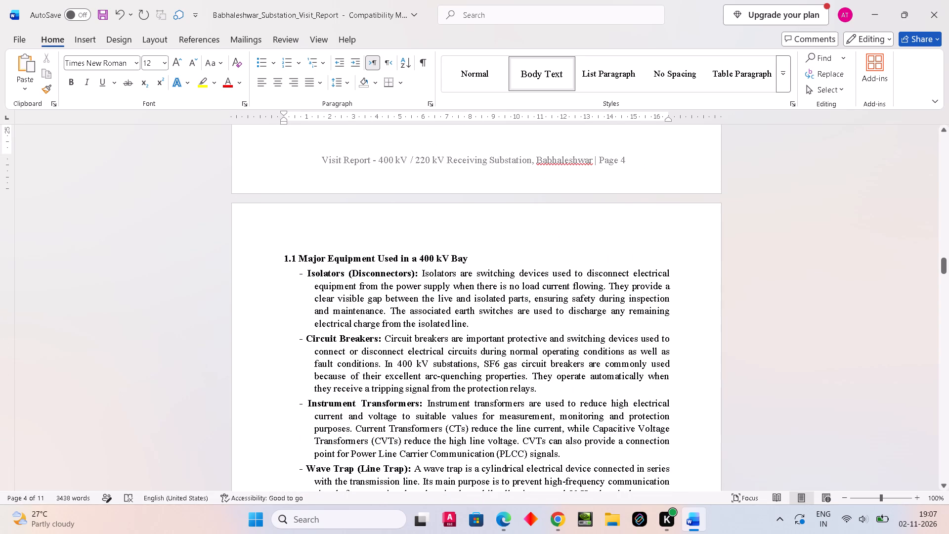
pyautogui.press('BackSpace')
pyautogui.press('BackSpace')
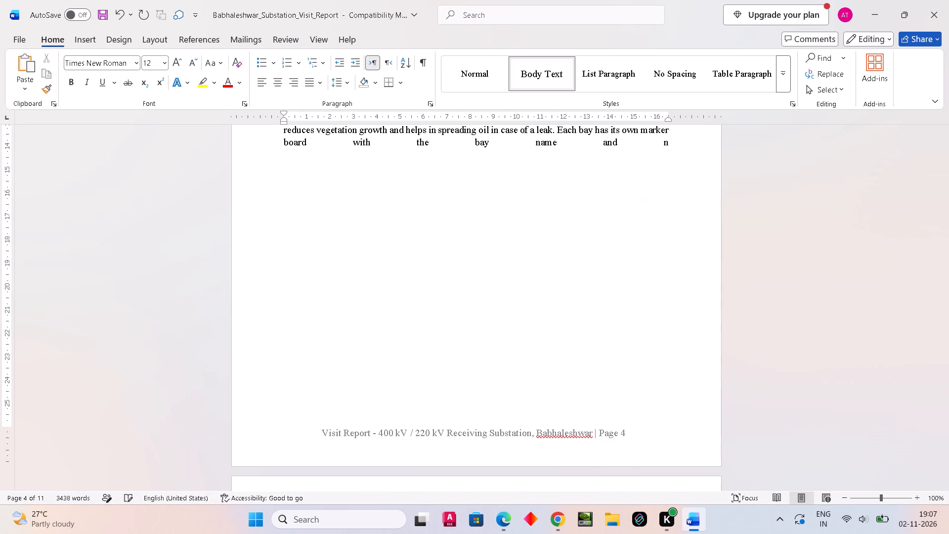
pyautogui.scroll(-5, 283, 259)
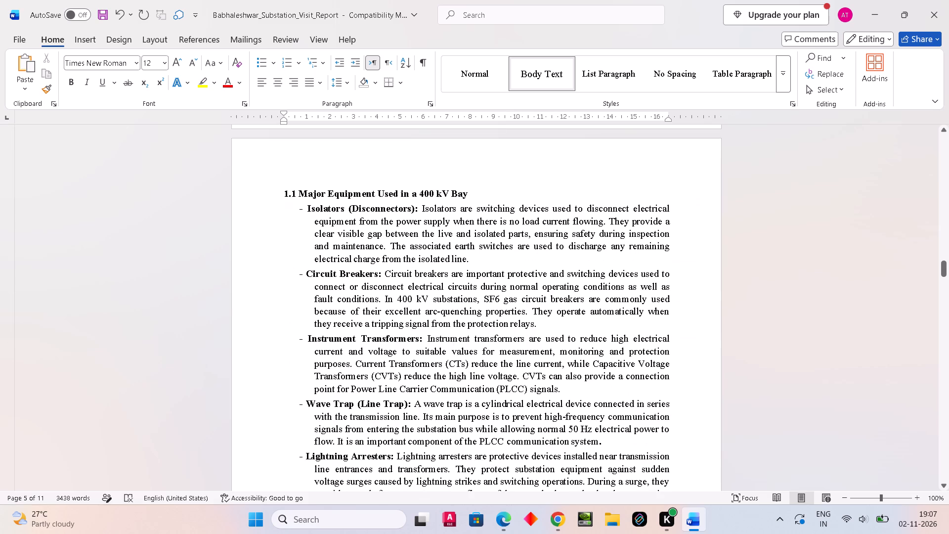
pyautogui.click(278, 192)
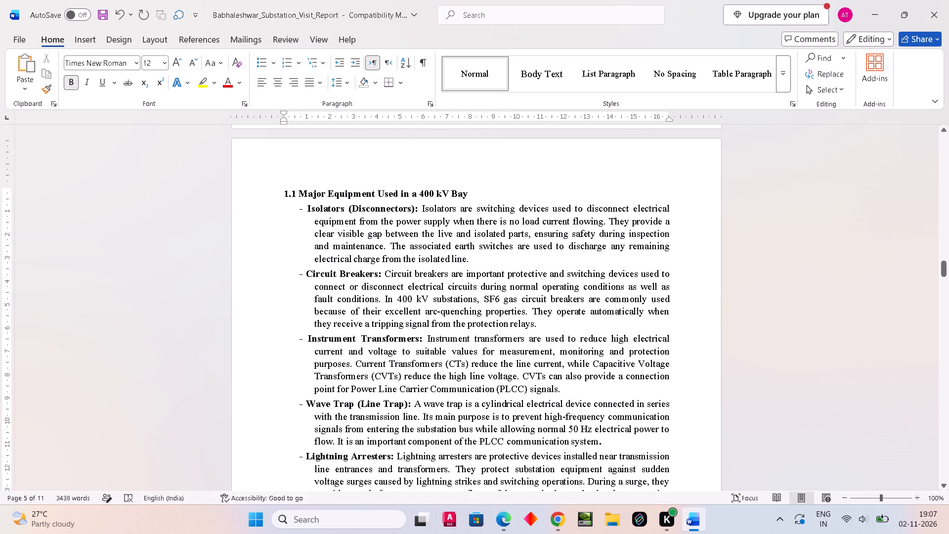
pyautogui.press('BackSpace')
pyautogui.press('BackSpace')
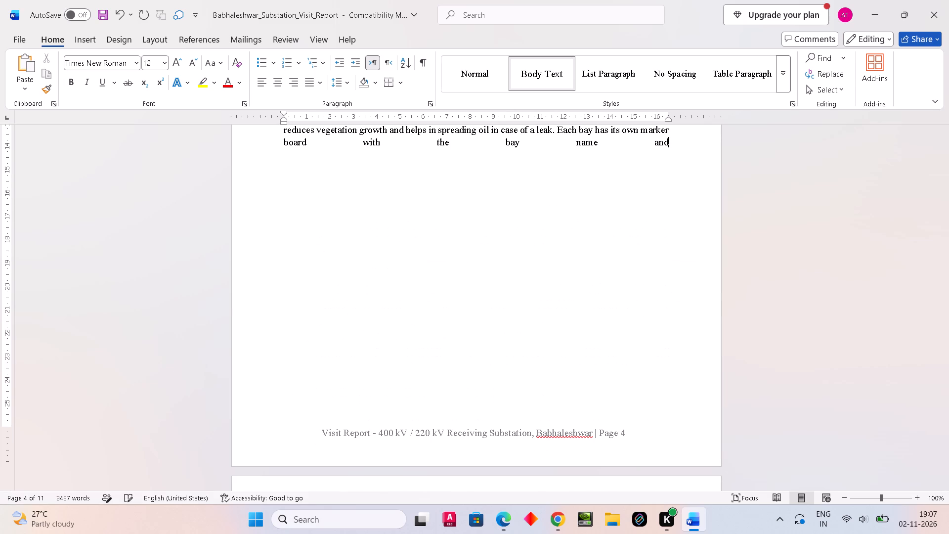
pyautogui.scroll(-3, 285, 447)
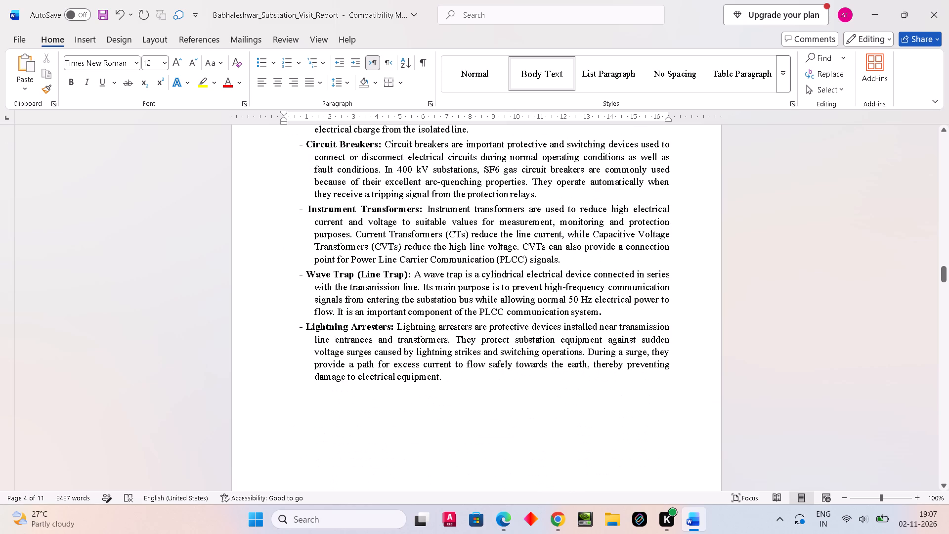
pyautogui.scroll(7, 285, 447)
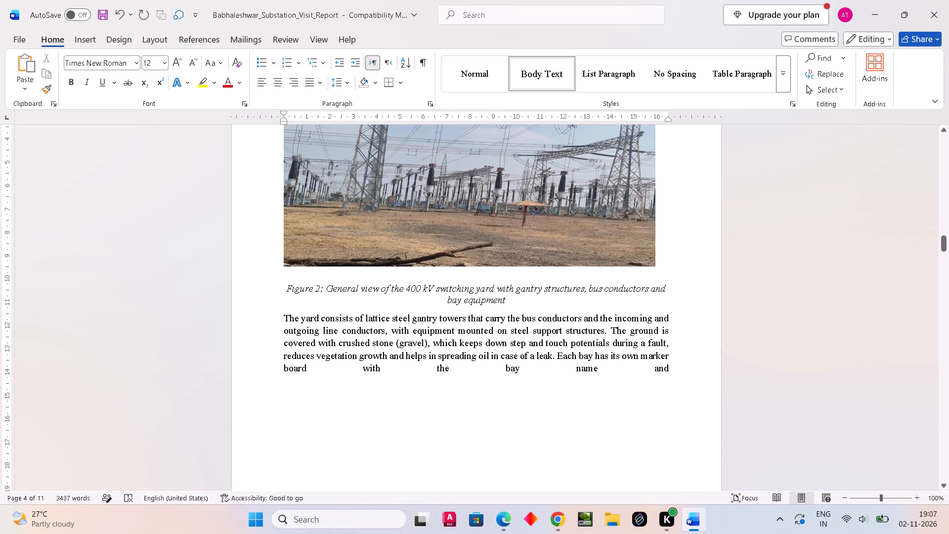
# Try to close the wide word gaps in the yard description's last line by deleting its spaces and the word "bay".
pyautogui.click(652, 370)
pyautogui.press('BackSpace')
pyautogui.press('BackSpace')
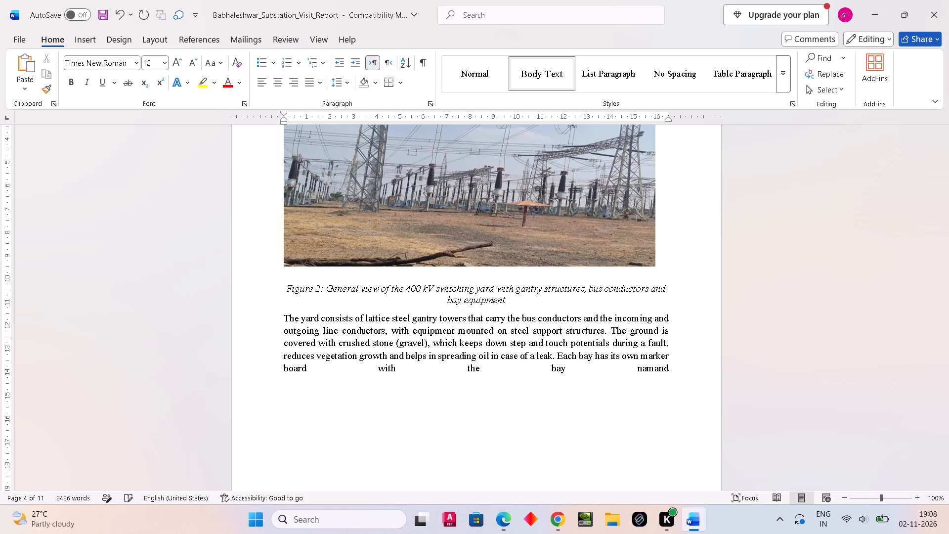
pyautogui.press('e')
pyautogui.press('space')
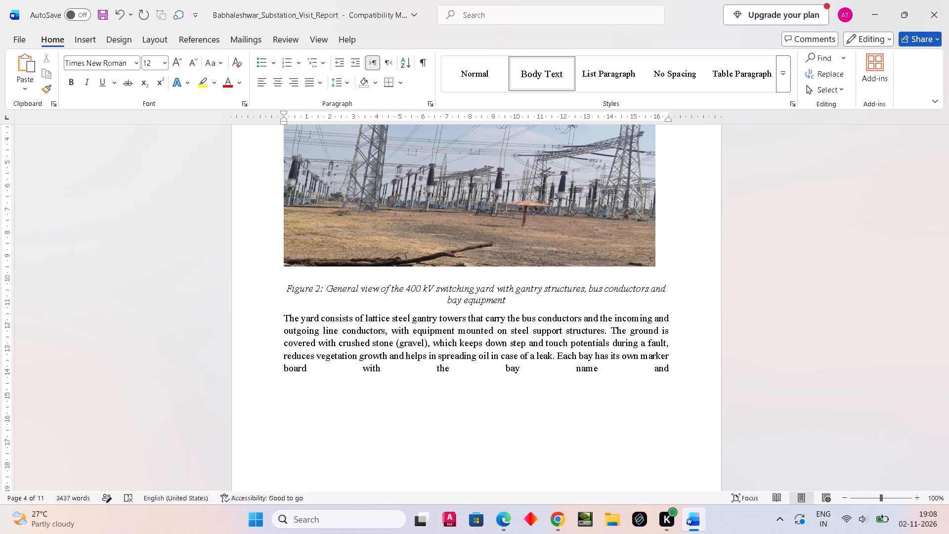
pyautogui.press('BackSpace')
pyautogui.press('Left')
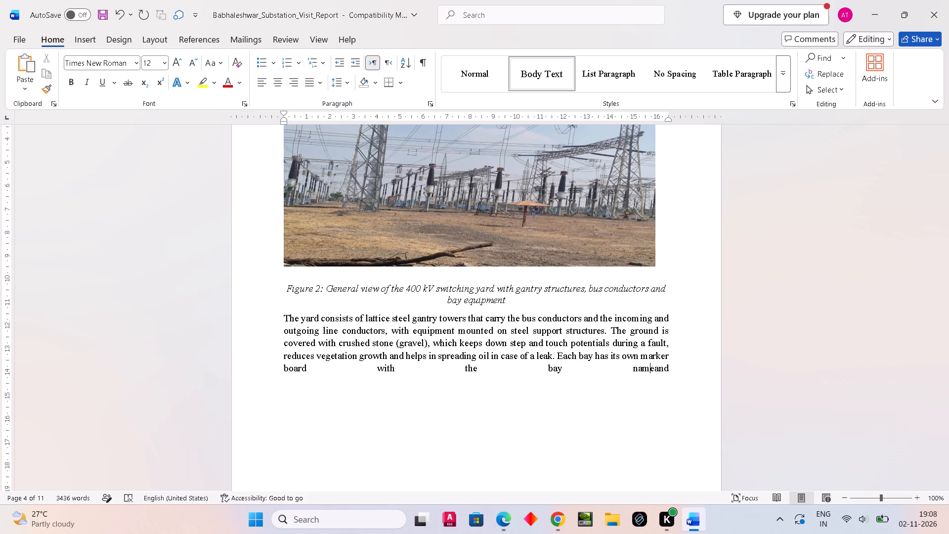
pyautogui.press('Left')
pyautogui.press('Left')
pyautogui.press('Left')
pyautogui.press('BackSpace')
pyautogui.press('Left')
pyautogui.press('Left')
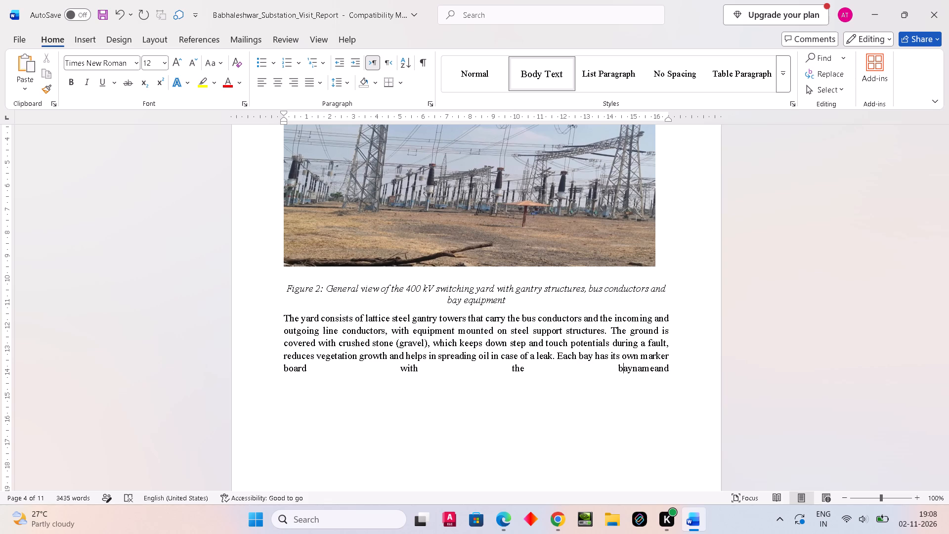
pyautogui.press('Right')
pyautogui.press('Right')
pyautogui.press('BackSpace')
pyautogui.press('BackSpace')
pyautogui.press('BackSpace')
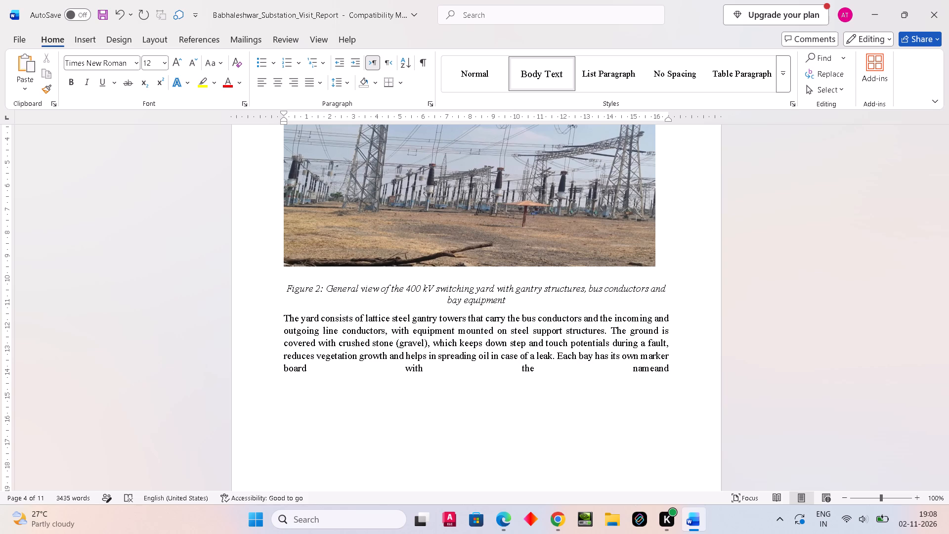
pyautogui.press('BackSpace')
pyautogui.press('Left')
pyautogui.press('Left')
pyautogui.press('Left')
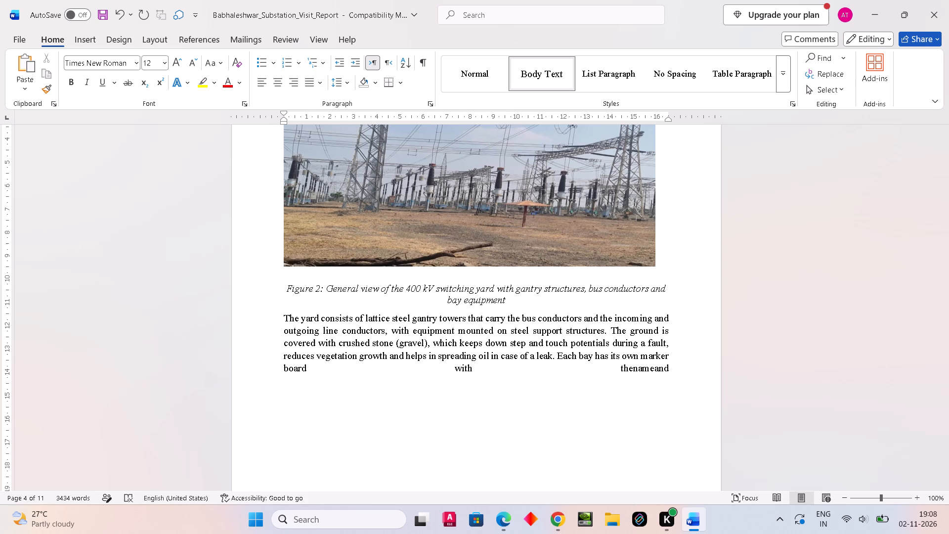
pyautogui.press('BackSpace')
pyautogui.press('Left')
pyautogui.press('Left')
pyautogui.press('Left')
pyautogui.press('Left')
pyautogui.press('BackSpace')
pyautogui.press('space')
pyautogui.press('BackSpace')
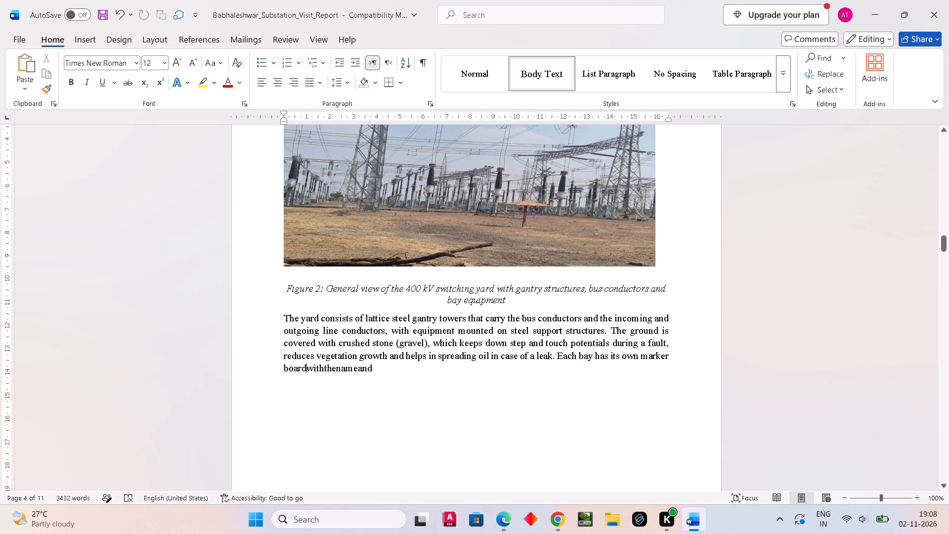
# Delete the incomplete last sentence beginning "Each bay has its own marker" so the yard description ends with "in case of a leak.".
pyautogui.click(384, 371)
pyautogui.press('BackSpace')
pyautogui.press('BackSpace')
pyautogui.press('BackSpace')
pyautogui.press('BackSpace')
pyautogui.press('BackSpace')
pyautogui.press('BackSpace')
pyautogui.press('BackSpace')
pyautogui.press('BackSpace')
pyautogui.press('BackSpace')
pyautogui.press('BackSpace')
pyautogui.press('BackSpace')
pyautogui.press('BackSpace')
pyautogui.press('BackSpace')
pyautogui.press('BackSpace')
pyautogui.press('BackSpace')
pyautogui.press('BackSpace')
pyautogui.press('BackSpace')
pyautogui.press('BackSpace')
pyautogui.press('BackSpace')
pyautogui.press('BackSpace')
pyautogui.press('BackSpace')
pyautogui.press('BackSpace')
pyautogui.press('BackSpace')
pyautogui.press('BackSpace')
pyautogui.press('BackSpace')
pyautogui.press('BackSpace')
pyautogui.press('BackSpace')
pyautogui.press('BackSpace')
pyautogui.press('BackSpace')
pyautogui.press('BackSpace')
pyautogui.press('BackSpace')
pyautogui.press('BackSpace')
pyautogui.press('BackSpace')
pyautogui.press('BackSpace')
pyautogui.press('BackSpace')
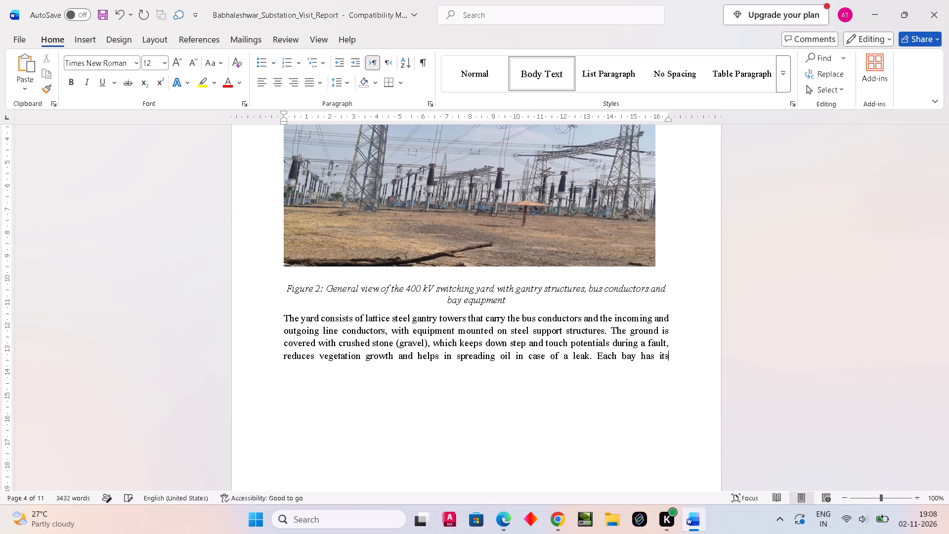
pyautogui.press('BackSpace')
pyautogui.press('BackSpace')
pyautogui.press('BackSpace')
pyautogui.press('BackSpace')
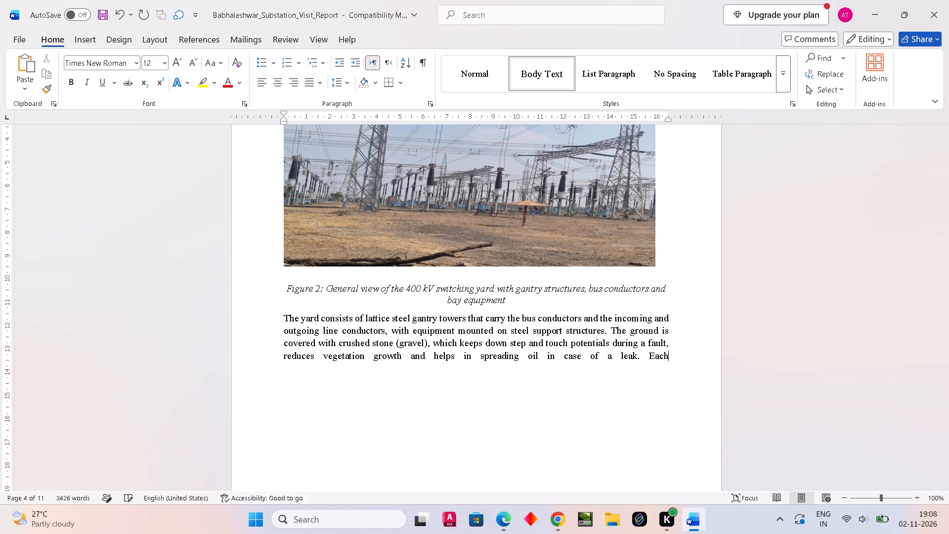
pyautogui.press('BackSpace')
pyautogui.press('BackSpace')
pyautogui.press('BackSpace')
pyautogui.press('BackSpace')
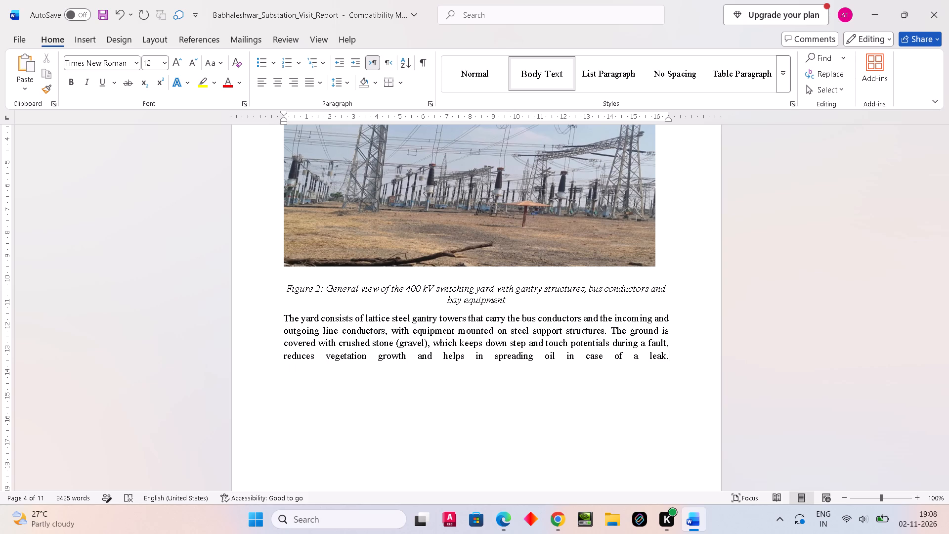
# Left-align the yard description paragraph below the Figure 2 caption on page 4.
pyautogui.tripleClick(286, 313)
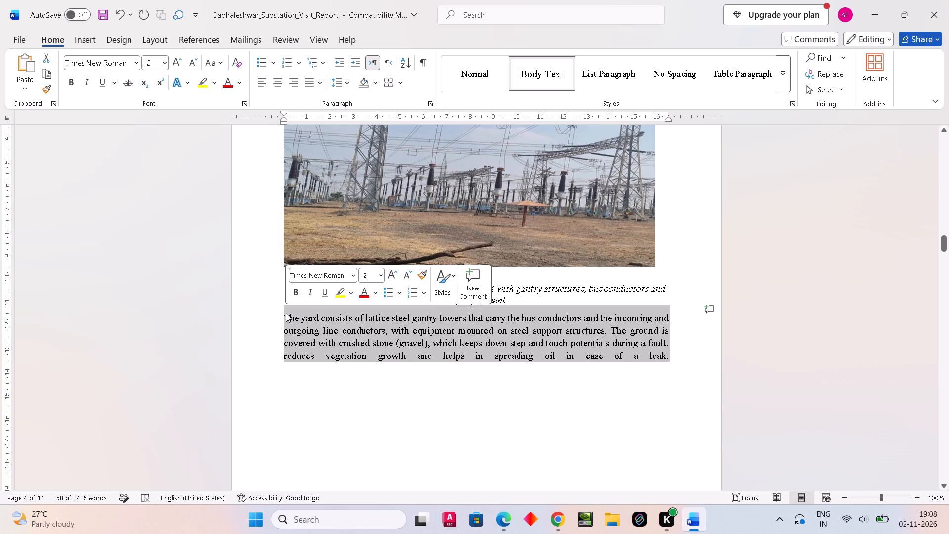
pyautogui.click(295, 289)
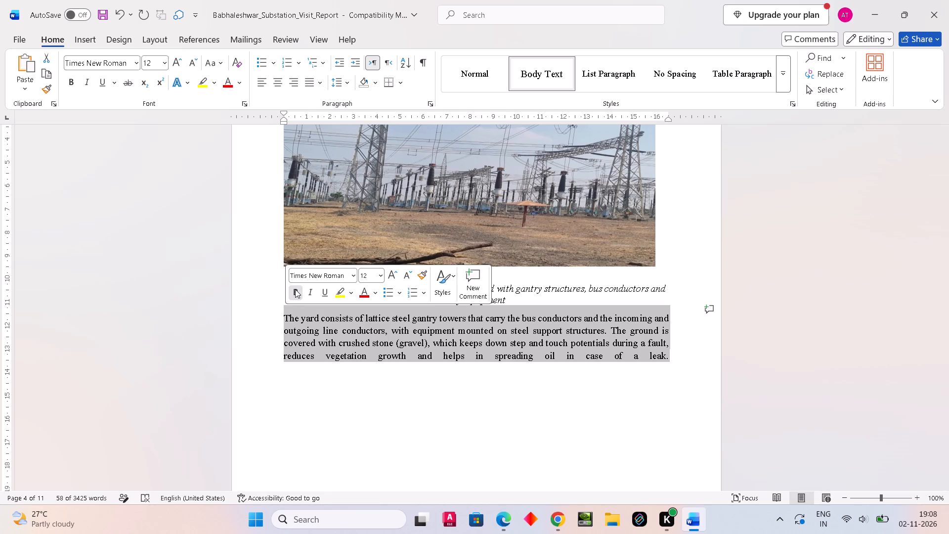
pyautogui.click(295, 289)
pyautogui.hotkey('ctrl', 'j')
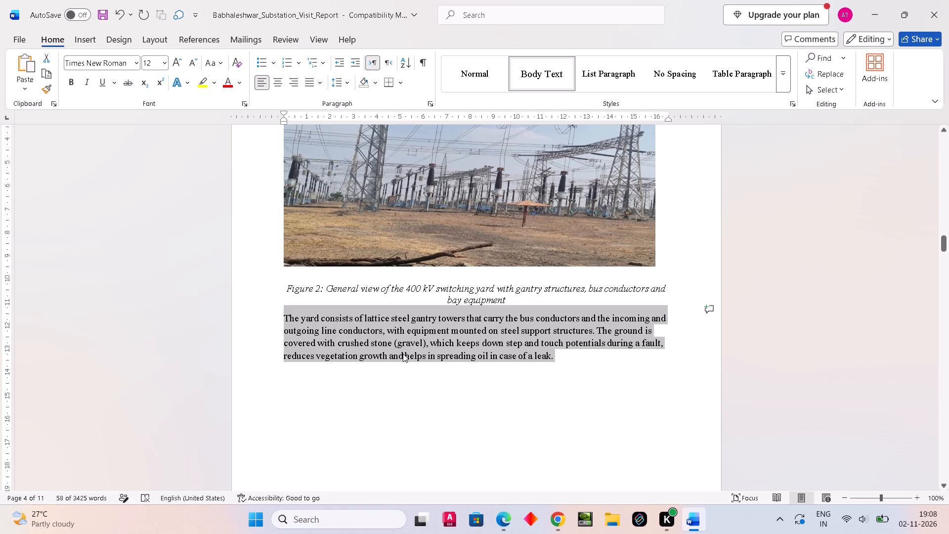
pyautogui.click(445, 392)
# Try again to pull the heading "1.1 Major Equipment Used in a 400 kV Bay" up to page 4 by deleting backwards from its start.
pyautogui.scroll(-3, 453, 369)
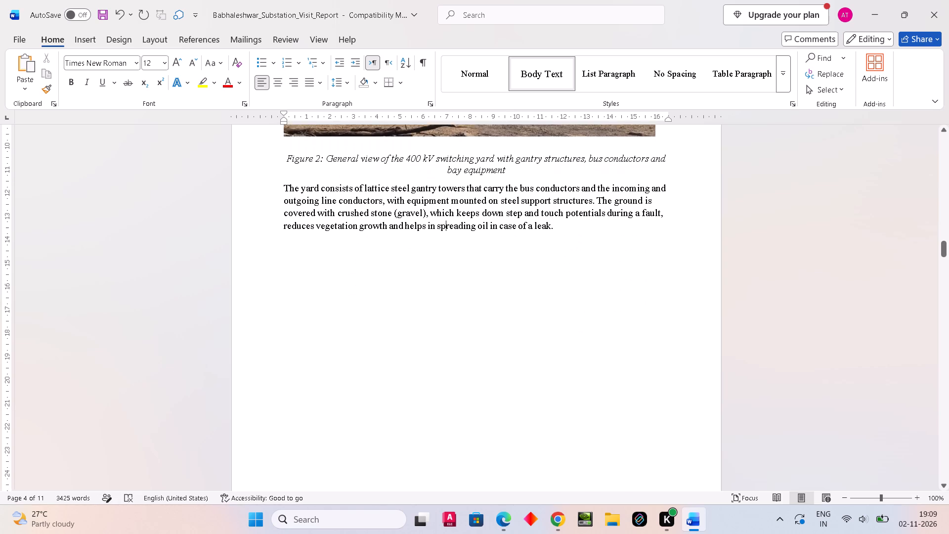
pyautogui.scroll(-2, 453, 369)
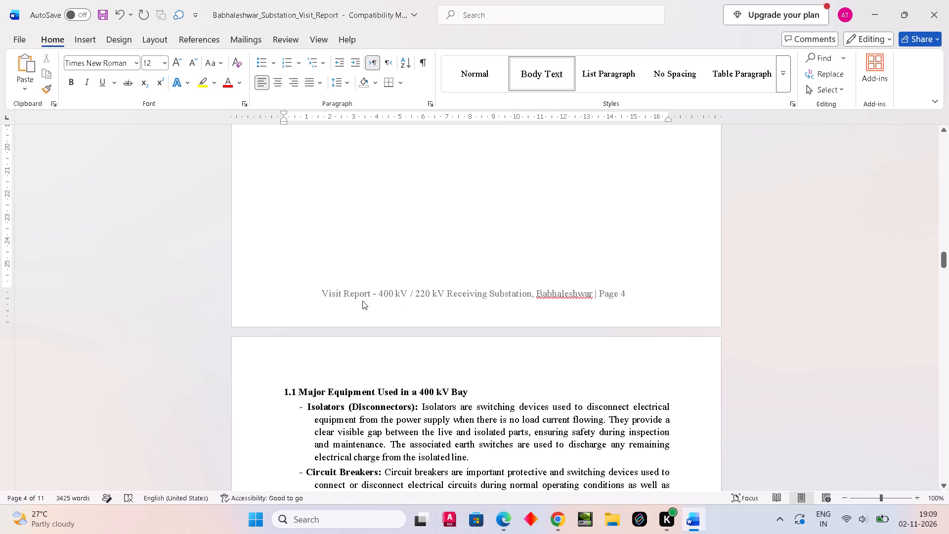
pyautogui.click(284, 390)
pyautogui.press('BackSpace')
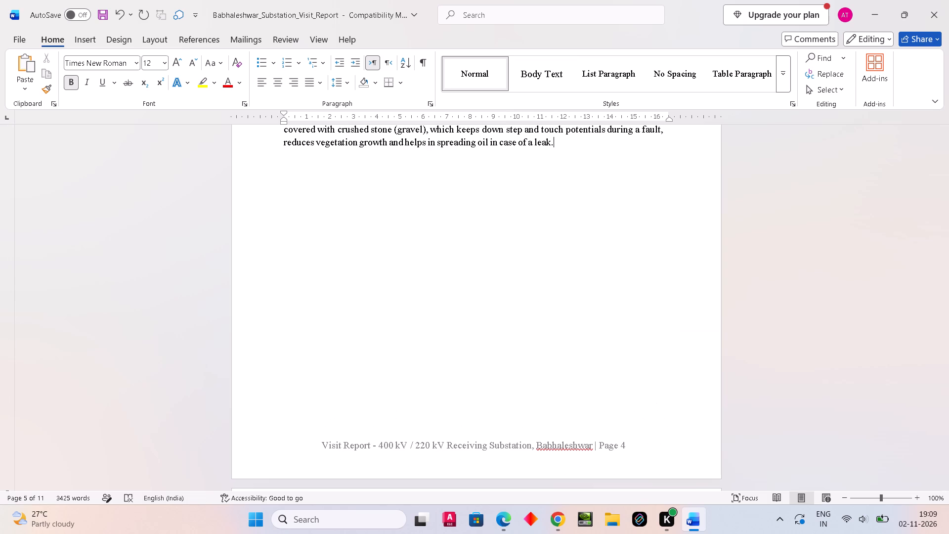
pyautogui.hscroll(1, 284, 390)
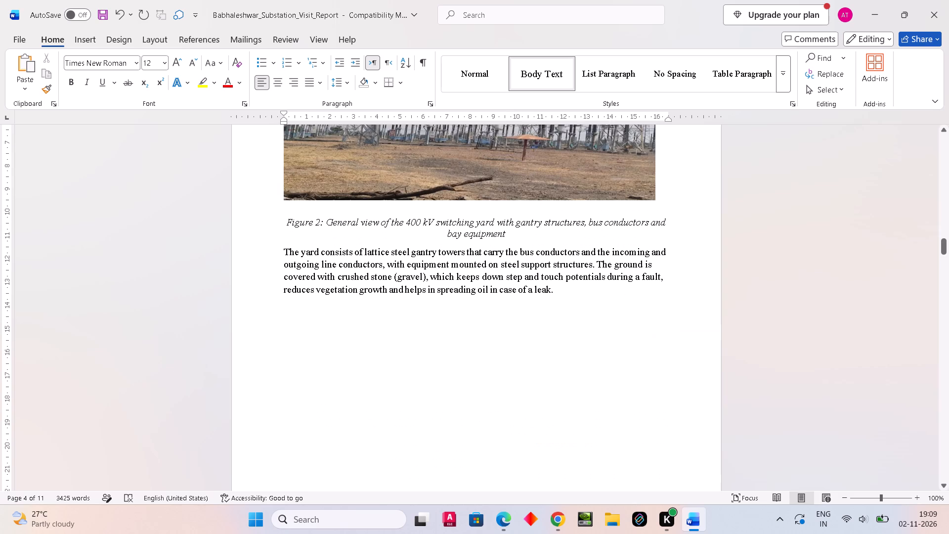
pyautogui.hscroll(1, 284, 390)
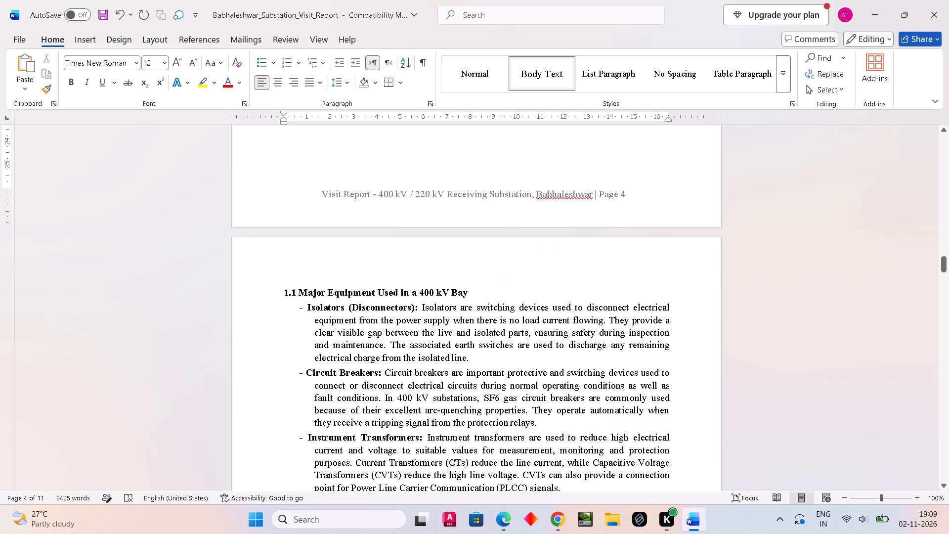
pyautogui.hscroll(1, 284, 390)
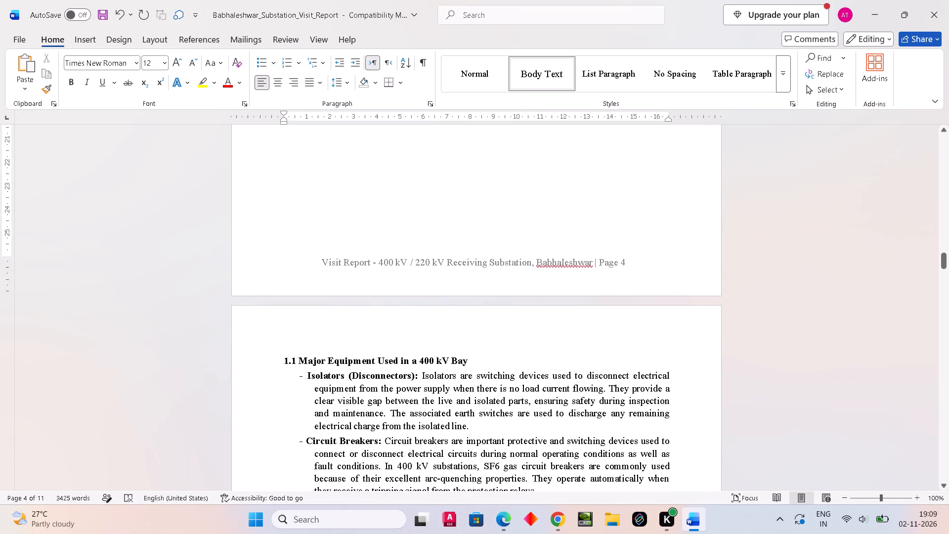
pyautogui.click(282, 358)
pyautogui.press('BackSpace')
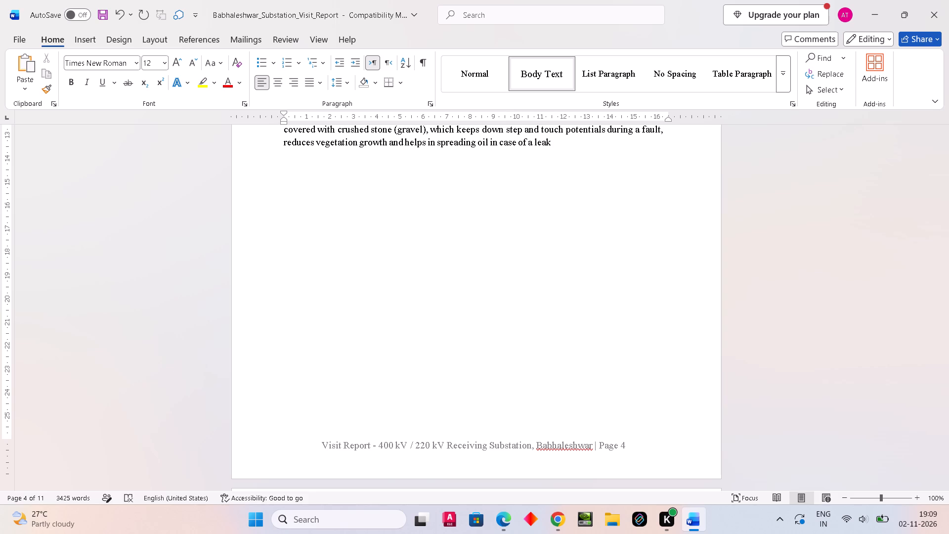
# Copy section 1.1, heading through the Lightning Arresters item, onto a new line below page 4's yard description, ending that description with a full stop.
pyautogui.scroll(-4, 282, 358)
pyautogui.scroll(2, 282, 358)
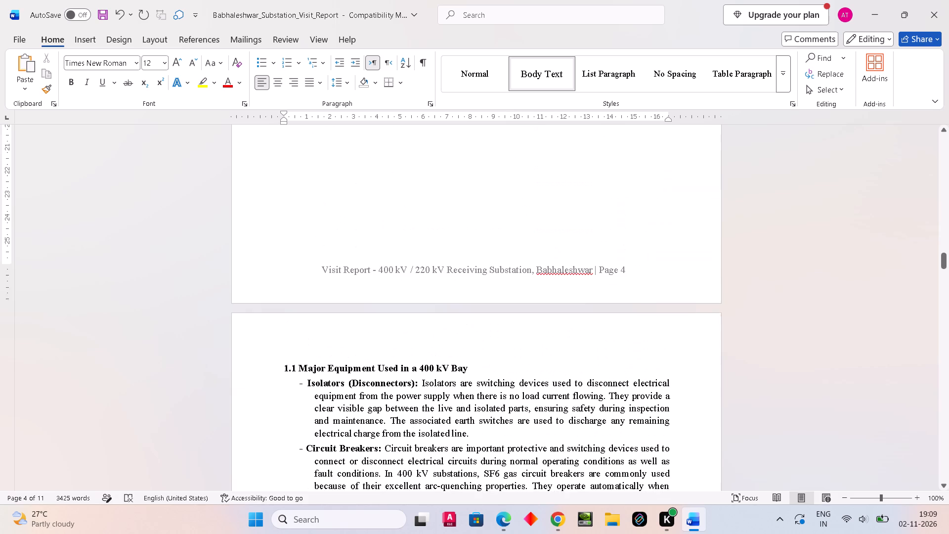
pyautogui.scroll(1, 282, 358)
pyautogui.click(280, 373)
pyautogui.moveTo(280, 373); pyautogui.dragTo(441, 497)
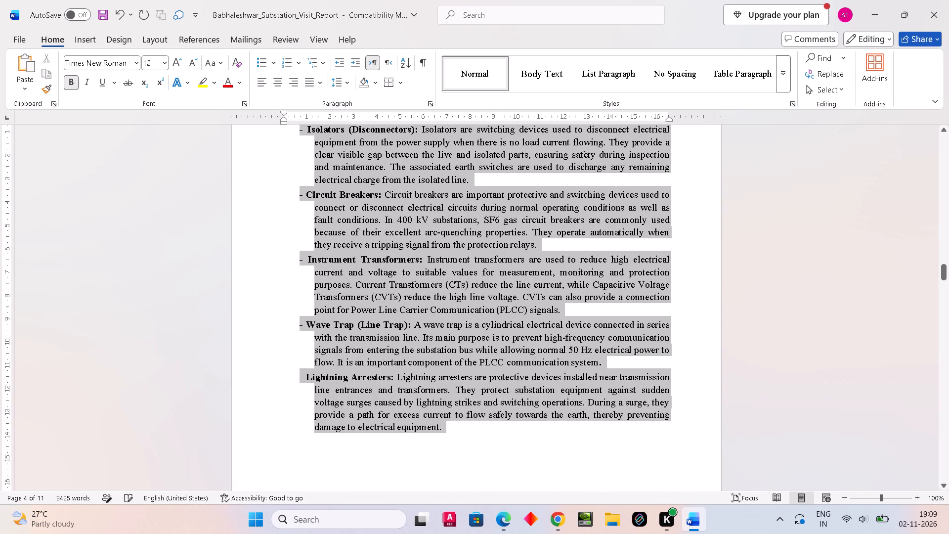
pyautogui.moveTo(441, 497); pyautogui.dragTo(441, 486)
pyautogui.hotkey('ctrl', 'c')
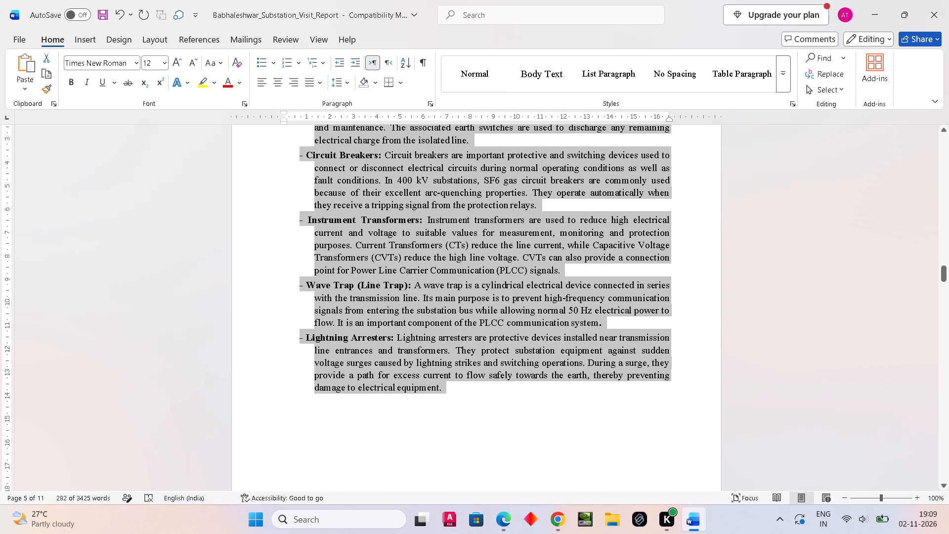
pyautogui.scroll(6, 441, 486)
pyautogui.scroll(-1, 441, 486)
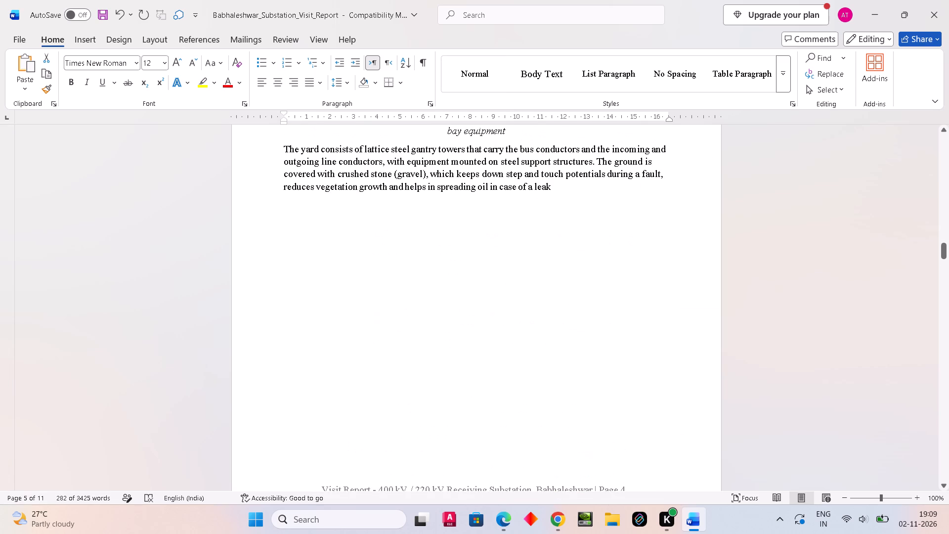
pyautogui.click(559, 185)
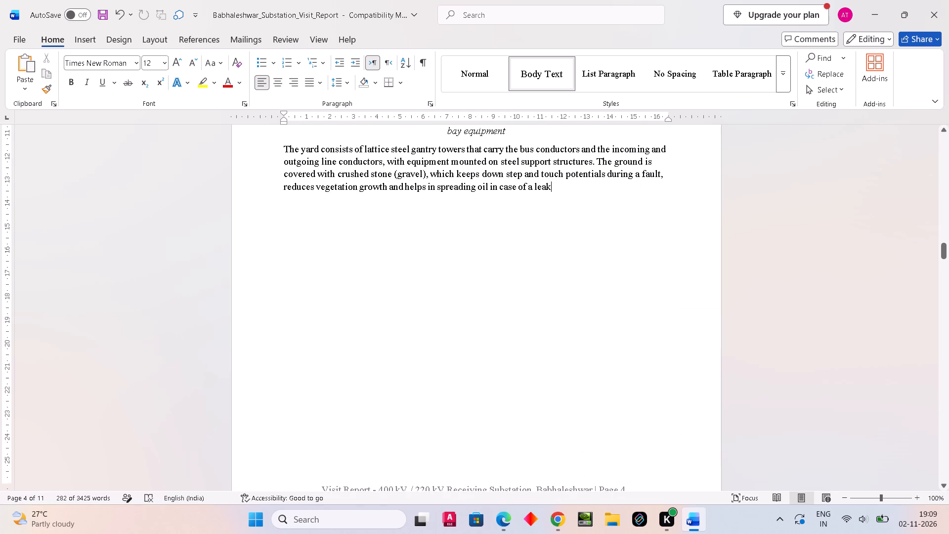
pyautogui.press('.')
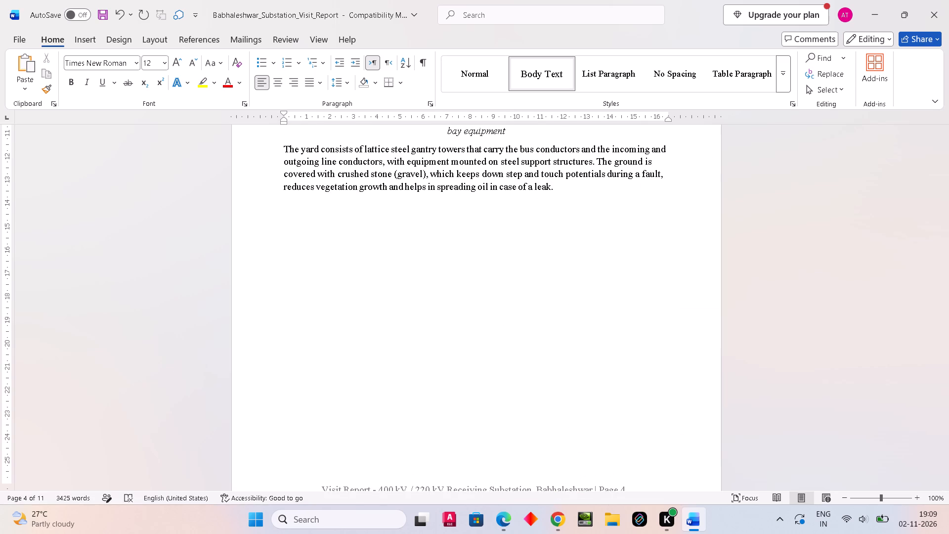
pyautogui.press('Return')
pyautogui.press('Return')
pyautogui.hotkey('ctrl', 'v')
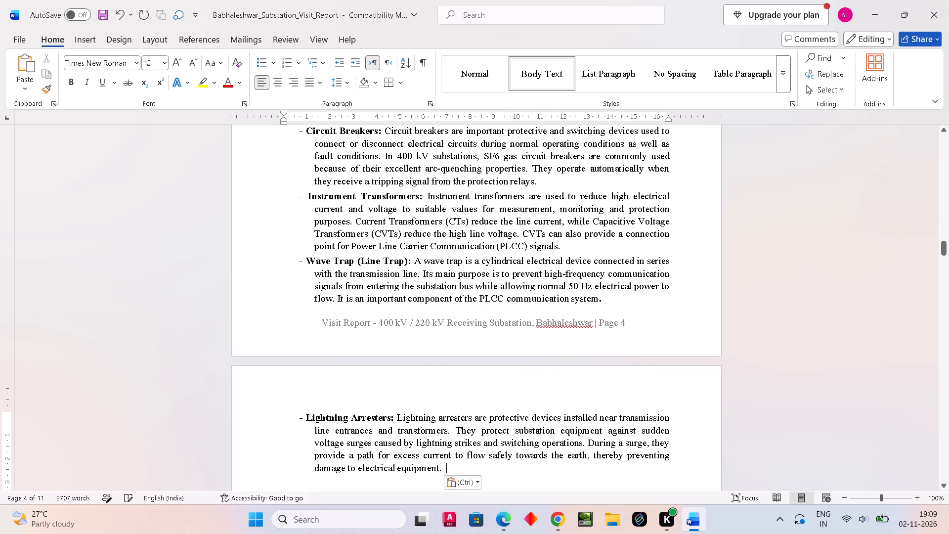
# Delete the original section 1.1 text on page 6, from its heading through the Lightning Arresters item, leaving only the pasted copy.
pyautogui.hscroll(1, 559, 185)
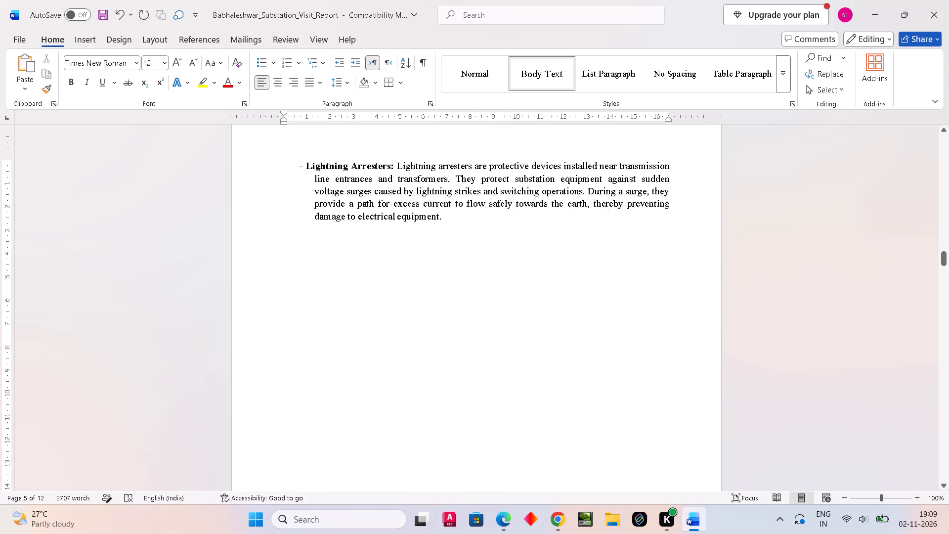
pyautogui.scroll(-5, 559, 185)
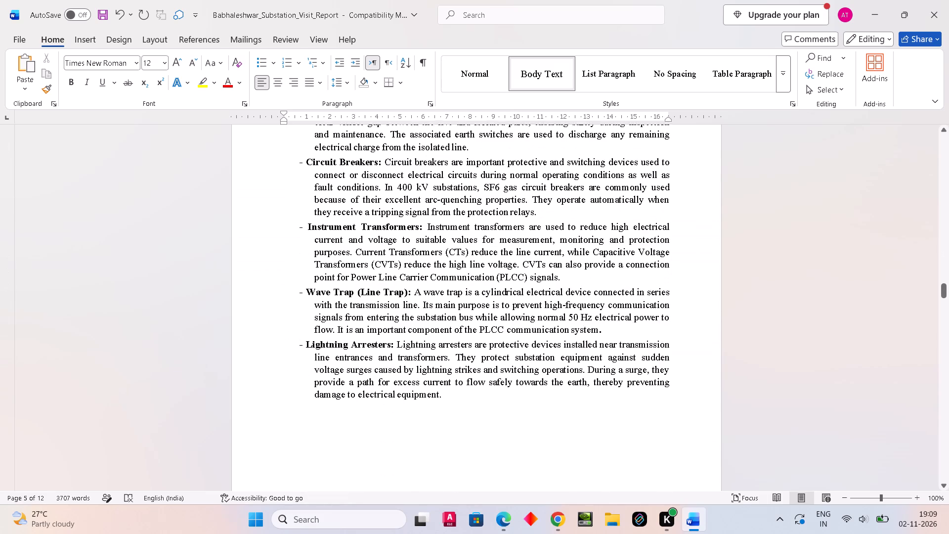
pyautogui.scroll(-1, 559, 185)
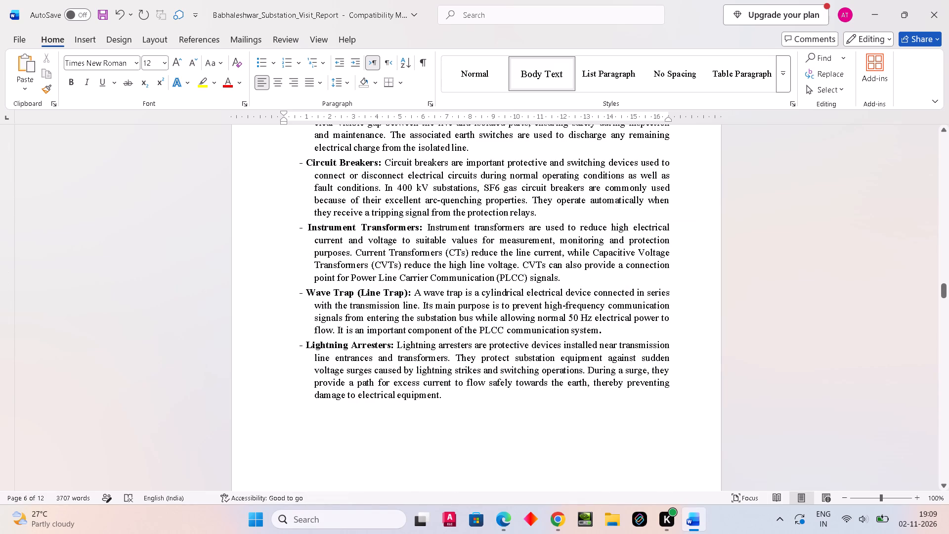
pyautogui.click(450, 396)
pyautogui.moveTo(450, 396); pyautogui.dragTo(283, 406)
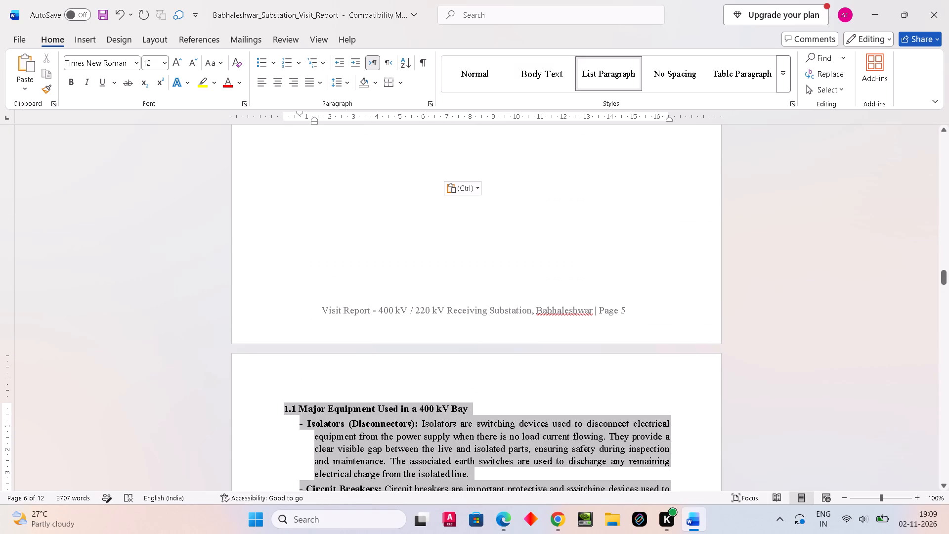
pyautogui.moveTo(283, 406); pyautogui.dragTo(274, 406)
pyautogui.press('BackSpace')
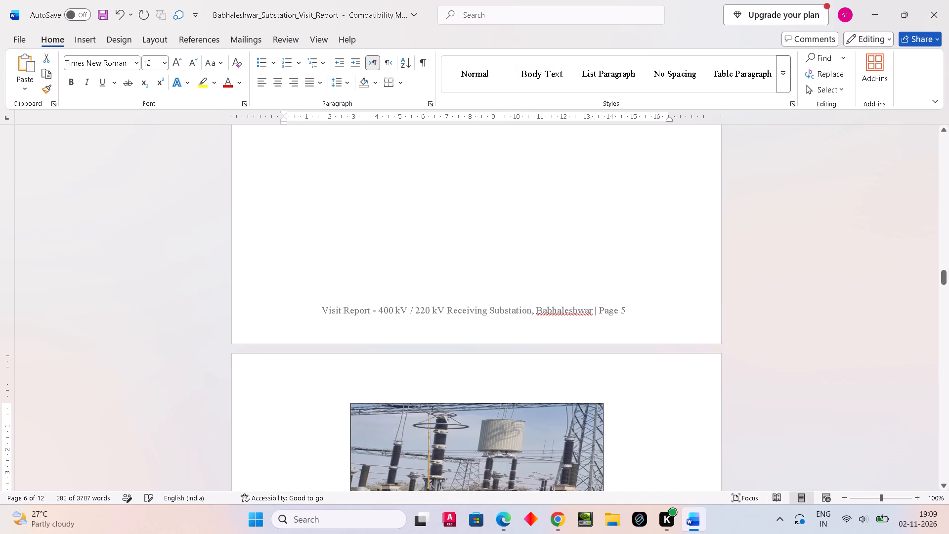
# Review the layout of the pages following section 1.1, through the system tables on the last pages and back to Figure 3.
pyautogui.scroll(1, 274, 406)
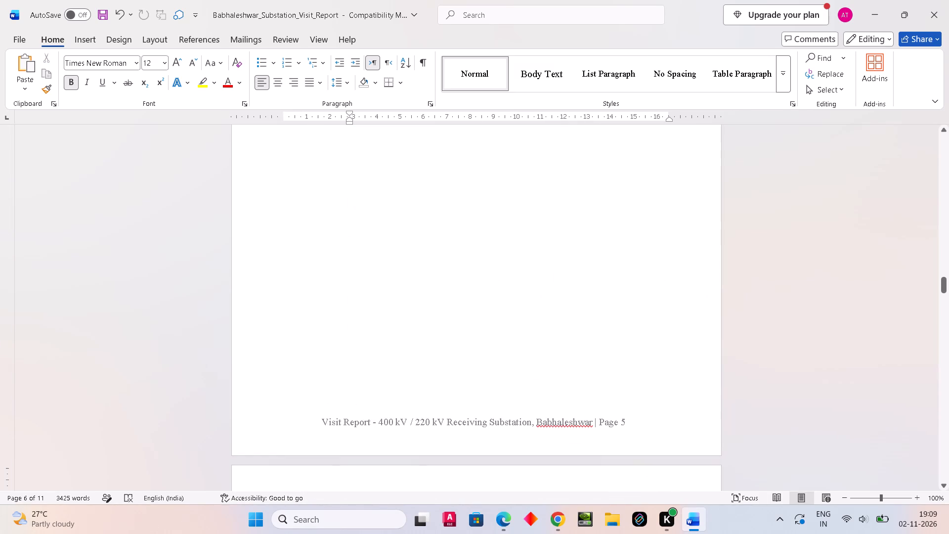
pyautogui.scroll(1, 274, 406)
pyautogui.scroll(-2, 274, 406)
pyautogui.scroll(3, 274, 406)
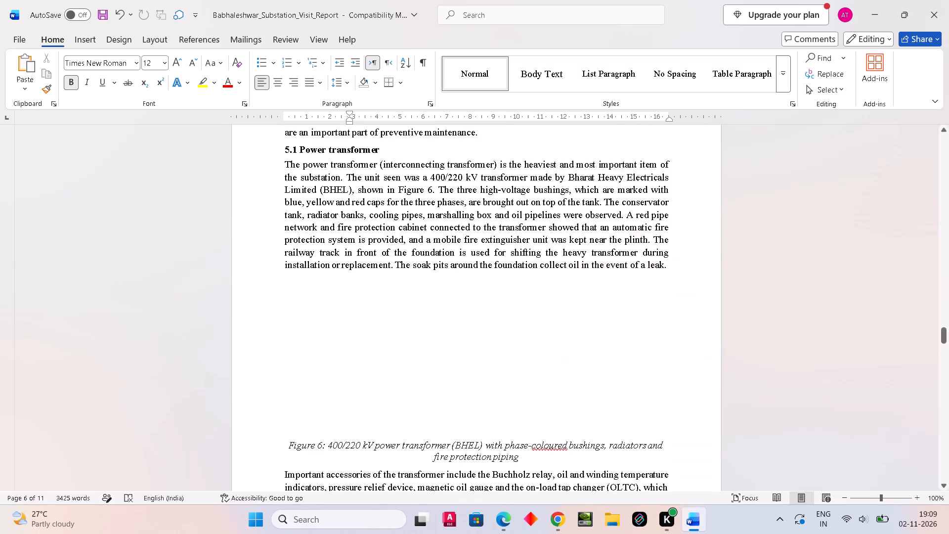
pyautogui.scroll(-4, 274, 406)
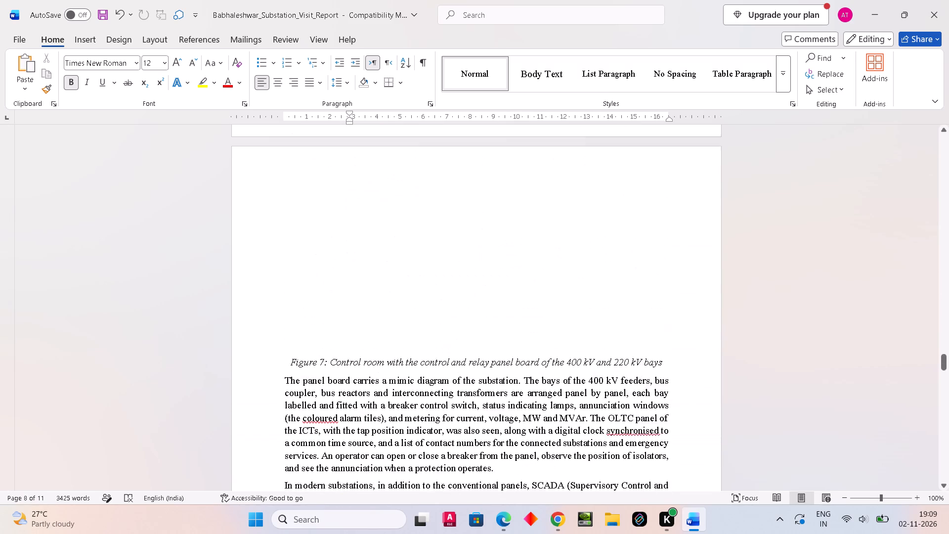
pyautogui.scroll(-6, 274, 406)
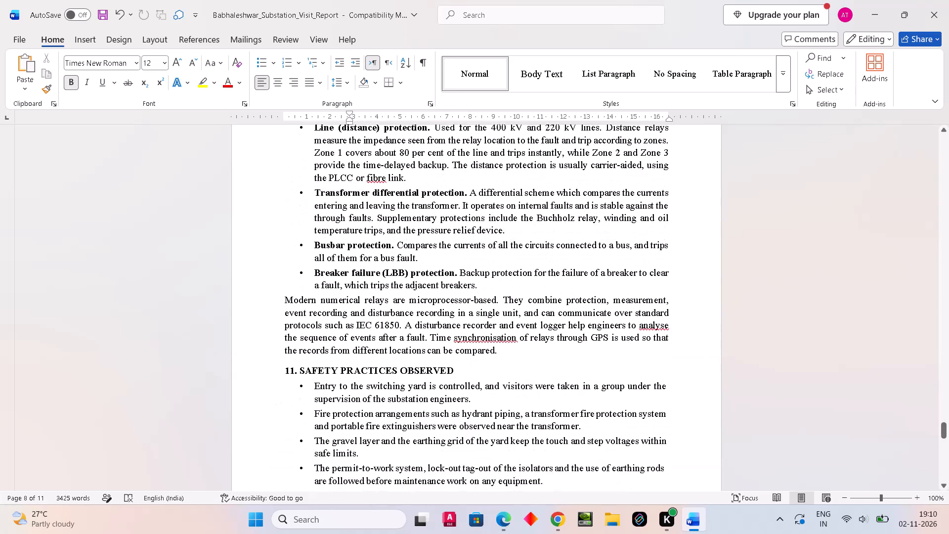
pyautogui.scroll(-3, 274, 406)
pyautogui.scroll(3, 274, 406)
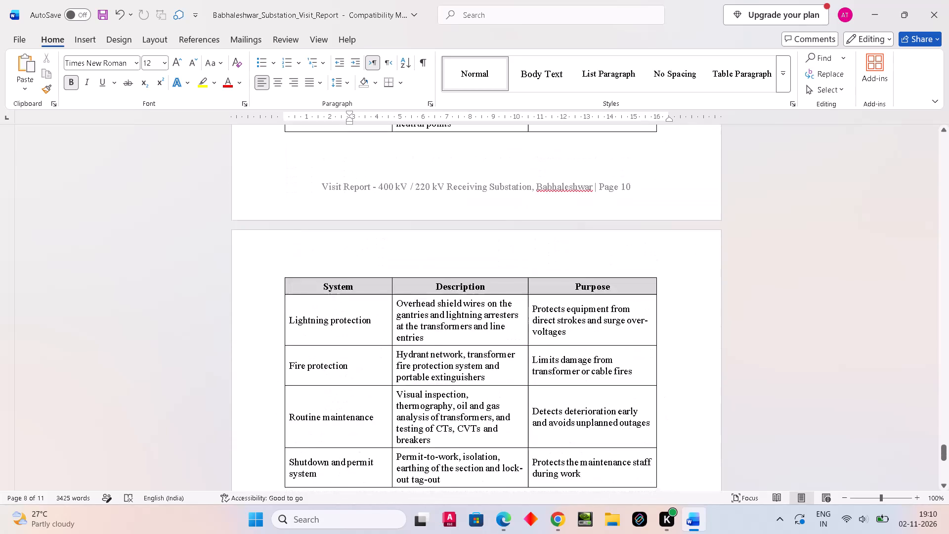
pyautogui.scroll(7, 274, 406)
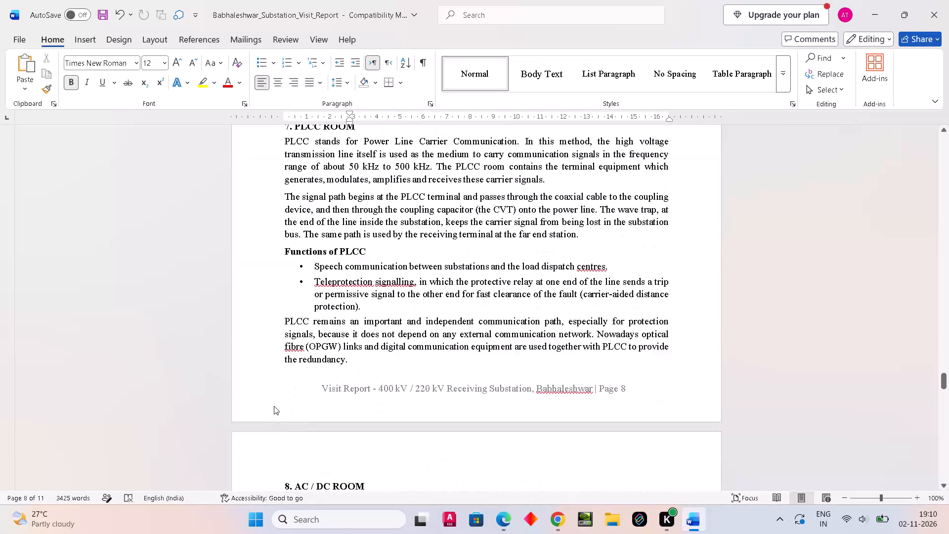
pyautogui.scroll(7, 274, 406)
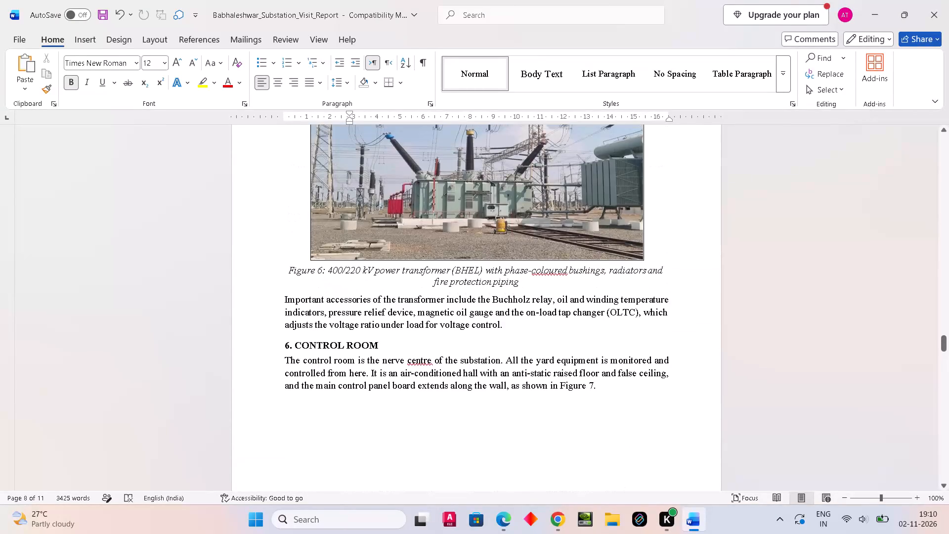
pyautogui.scroll(8, 274, 406)
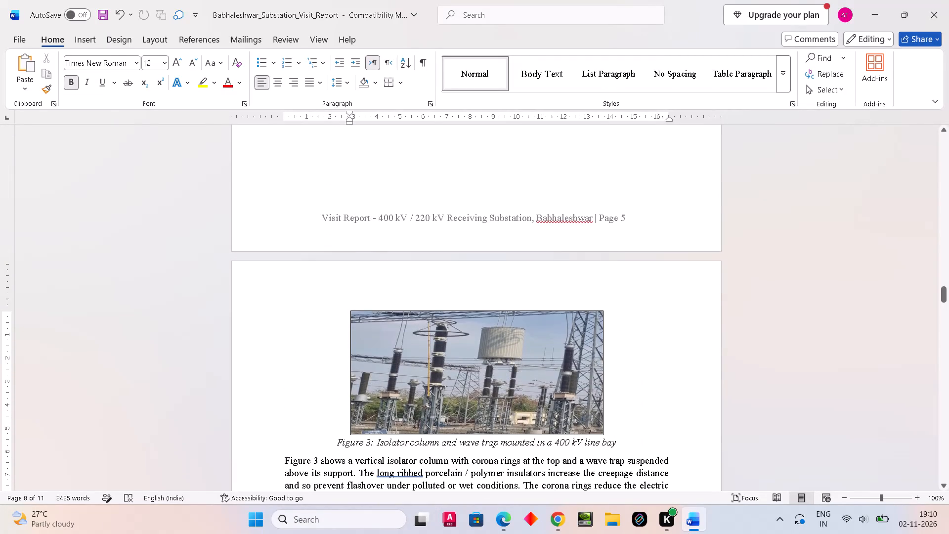
# Copy the Figure 3 picture from page 6 and paste it on a new line below the Lightning Arresters item on page 5.
pyautogui.scroll(5, 274, 406)
pyautogui.hscroll(1, 274, 406)
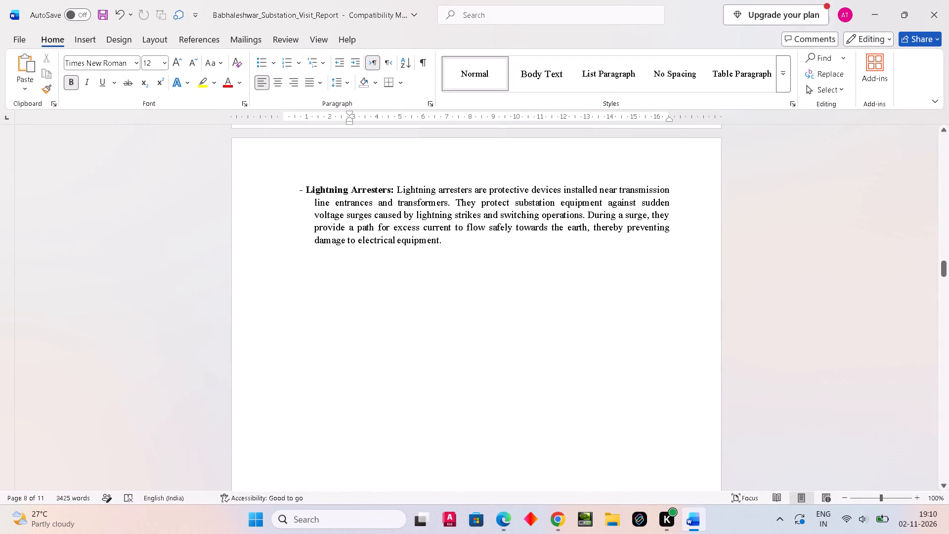
pyautogui.hscroll(2, 274, 406)
pyautogui.scroll(3, 274, 406)
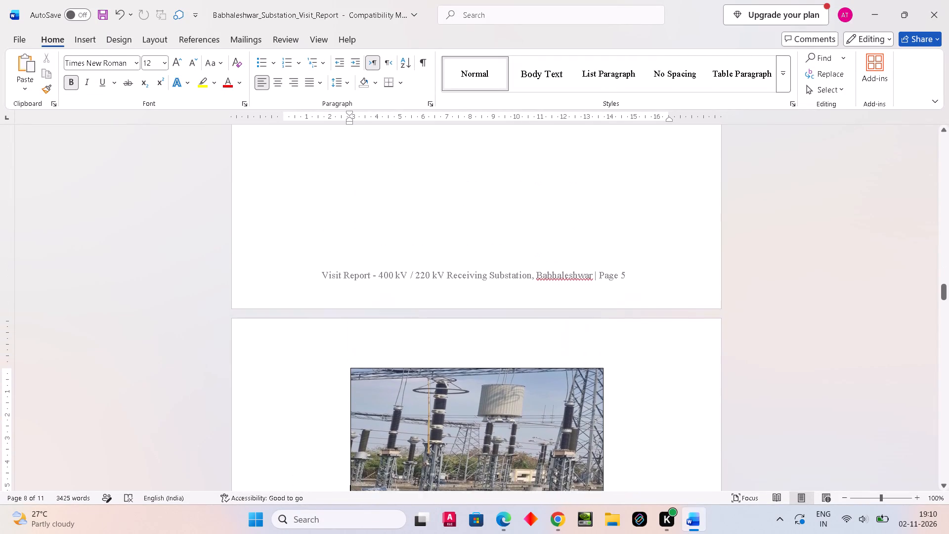
pyautogui.scroll(1, 274, 406)
pyautogui.click(384, 435)
pyautogui.rightClick(384, 435)
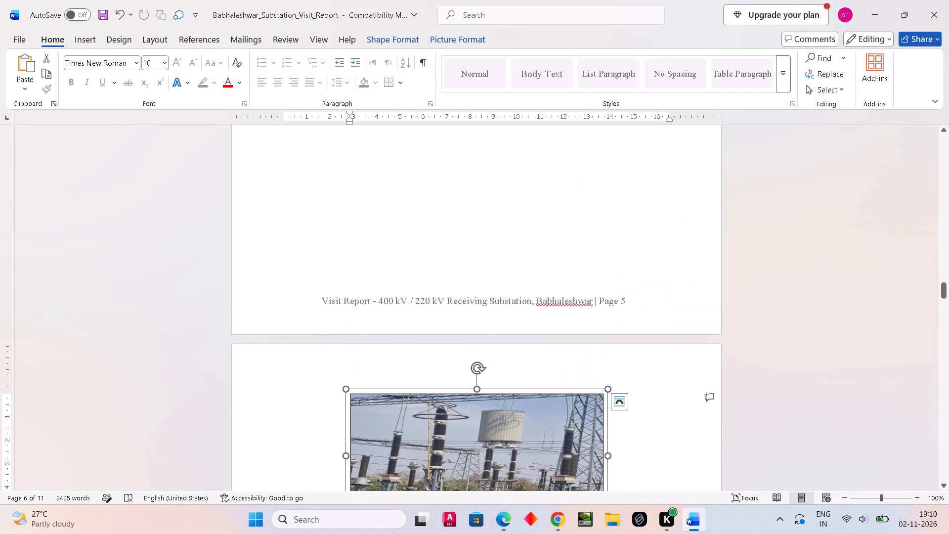
pyautogui.click(398, 180)
pyautogui.scroll(4, 363, 181)
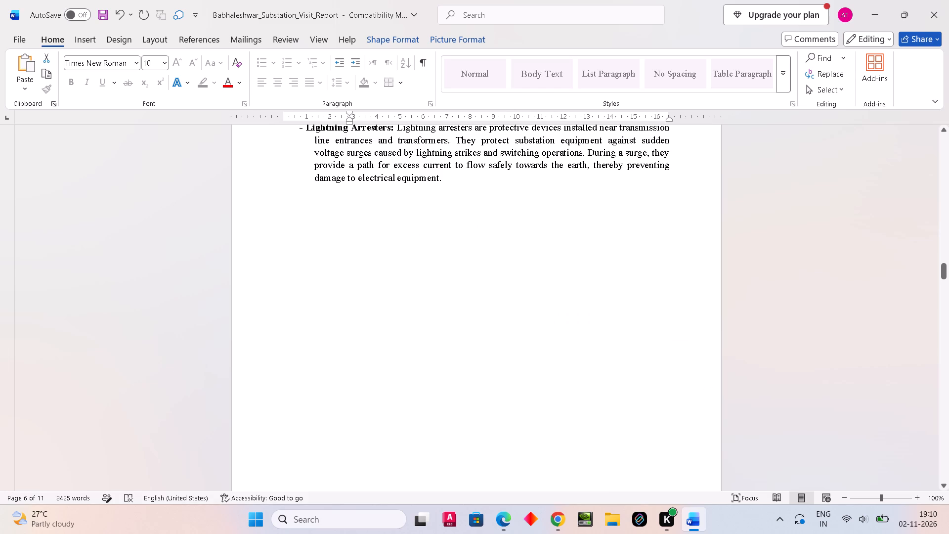
pyautogui.click(448, 185)
pyautogui.press('Return')
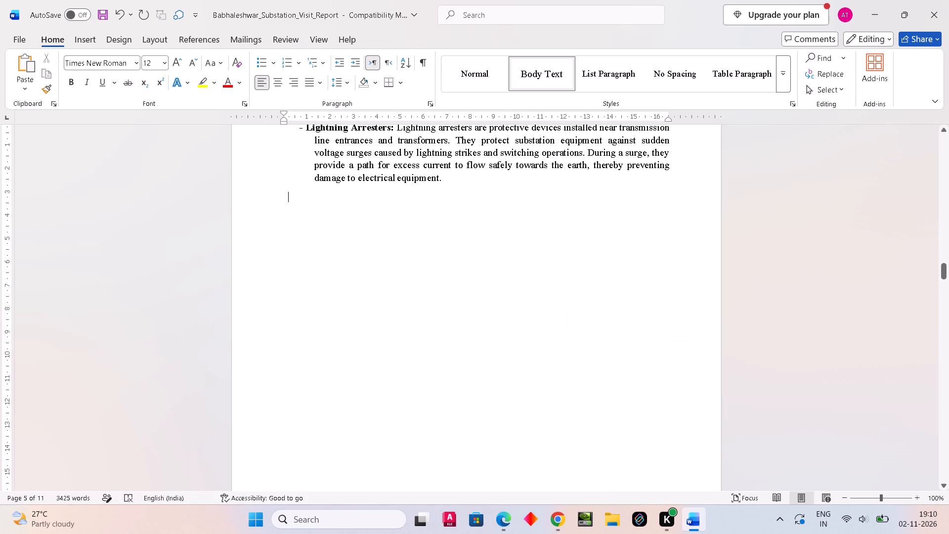
pyautogui.hotkey('ctrl', 'v')
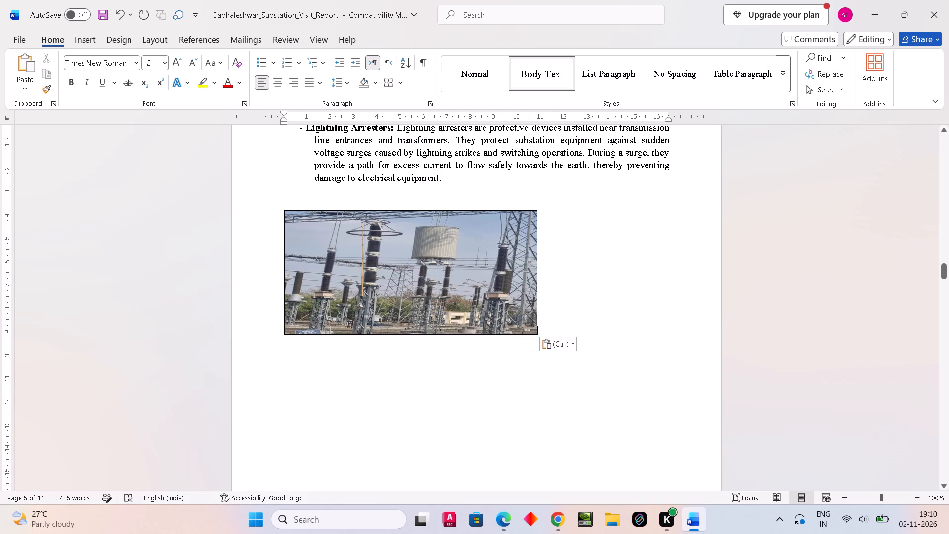
# Enlarge the pasted Figure 3 picture on page 5 to nearly the full text width and make it taller.
pyautogui.click(414, 259)
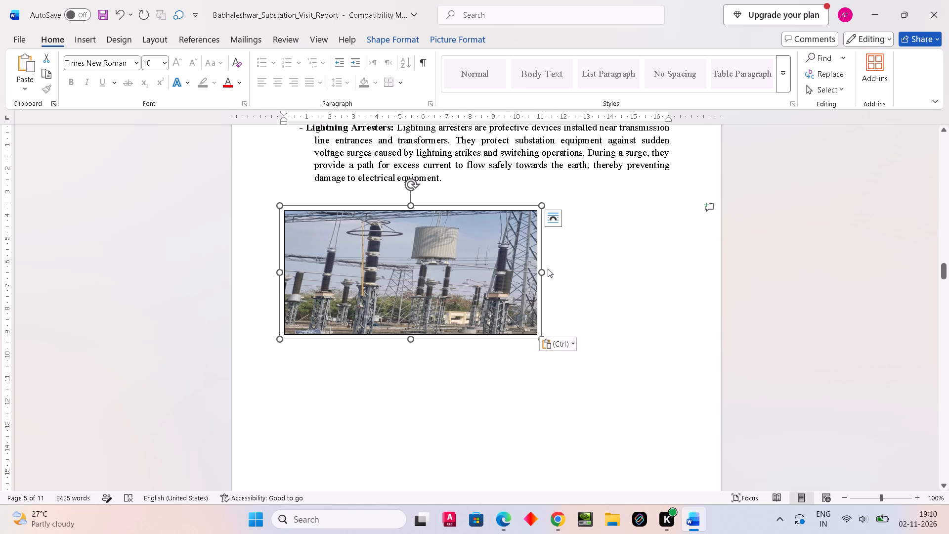
pyautogui.click(545, 271)
pyautogui.moveTo(545, 271); pyautogui.dragTo(683, 262)
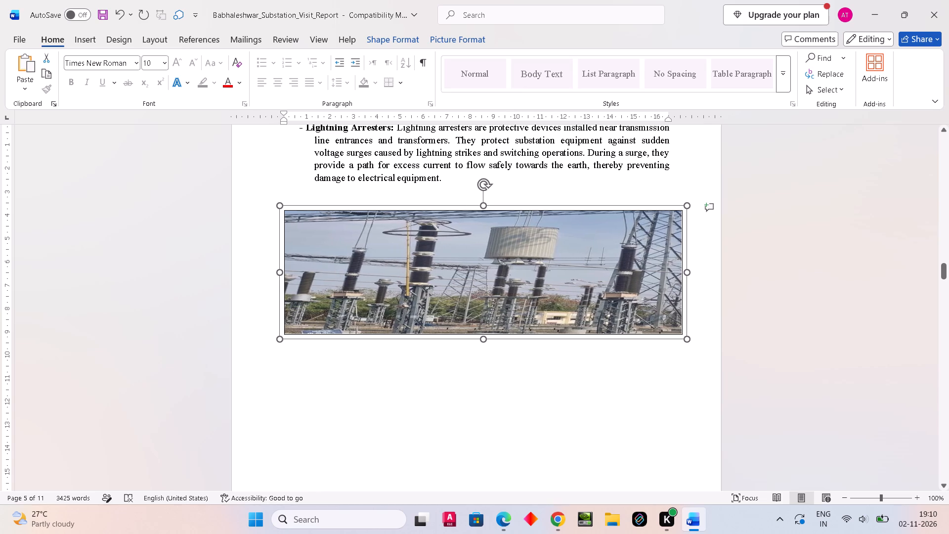
pyautogui.moveTo(683, 262); pyautogui.dragTo(660, 264)
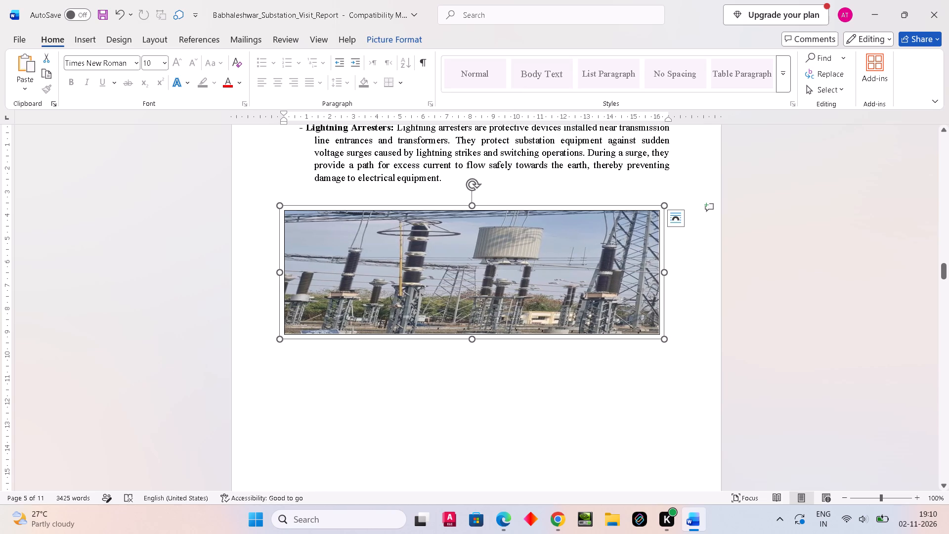
pyautogui.click(473, 337)
pyautogui.moveTo(473, 337); pyautogui.dragTo(474, 370)
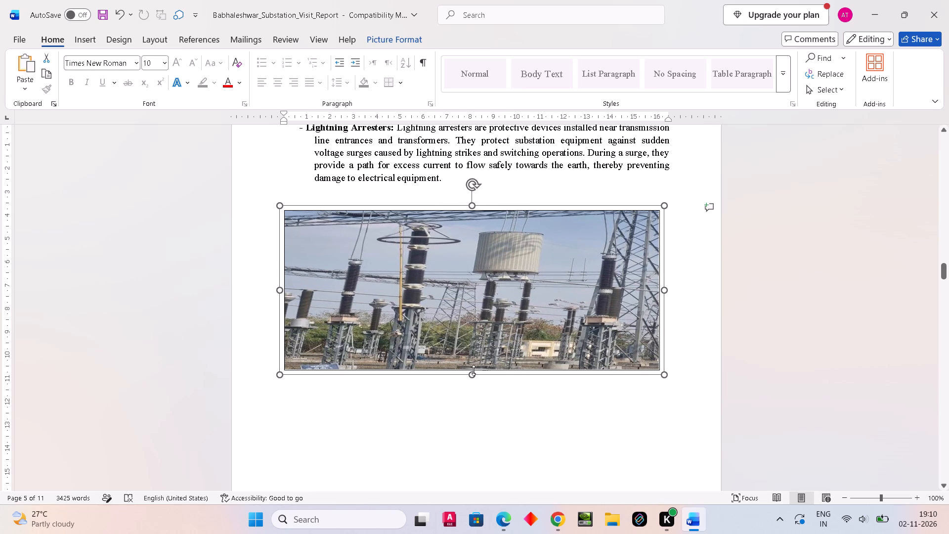
pyautogui.doubleClick(279, 289)
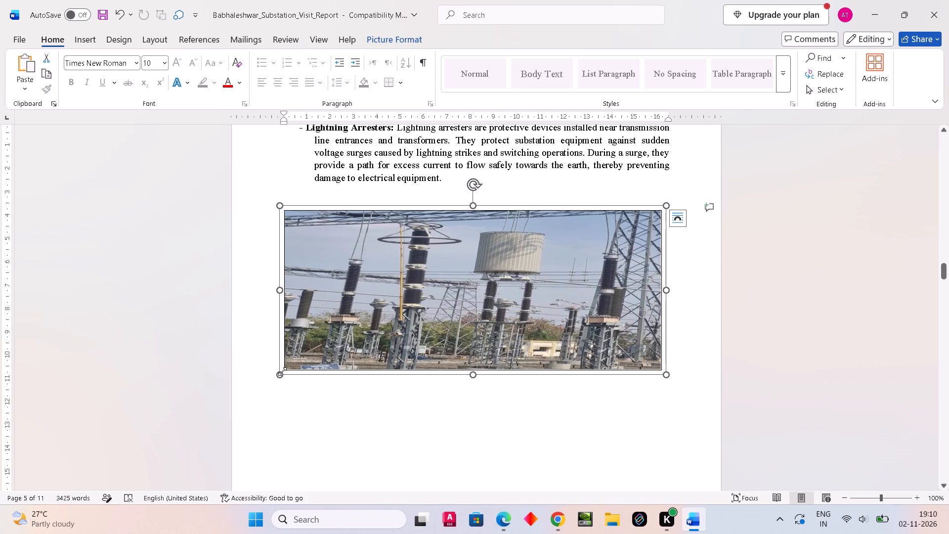
pyautogui.moveTo(282, 371); pyautogui.dragTo(266, 387)
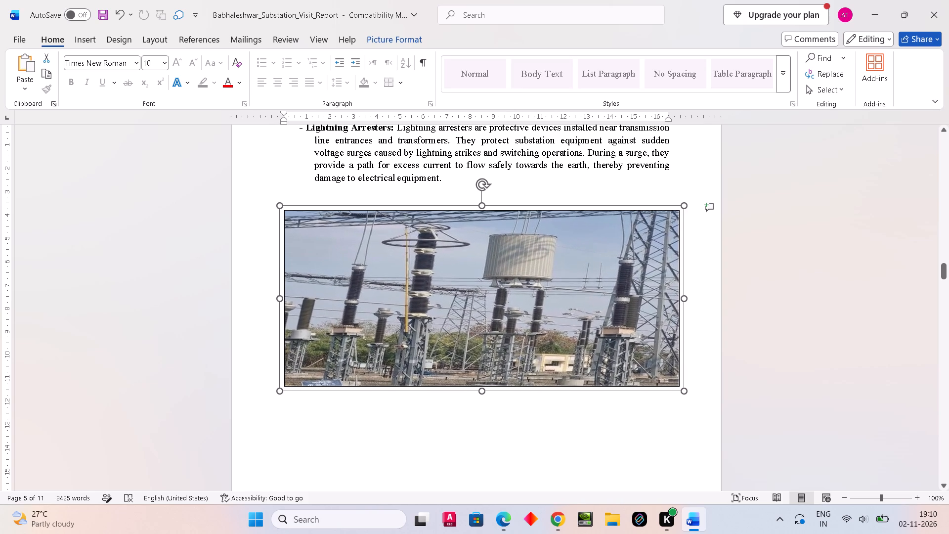
pyautogui.moveTo(266, 387); pyautogui.dragTo(253, 363)
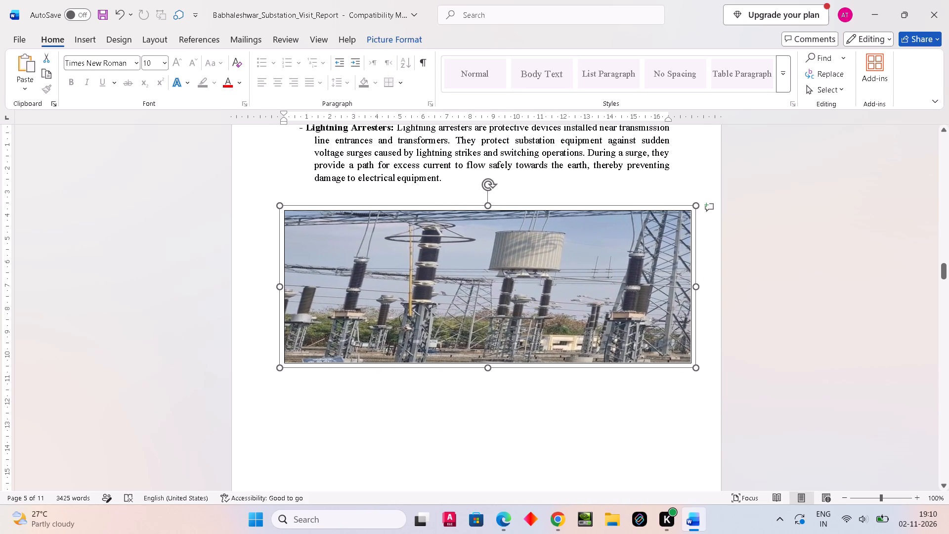
pyautogui.moveTo(253, 363); pyautogui.dragTo(295, 356)
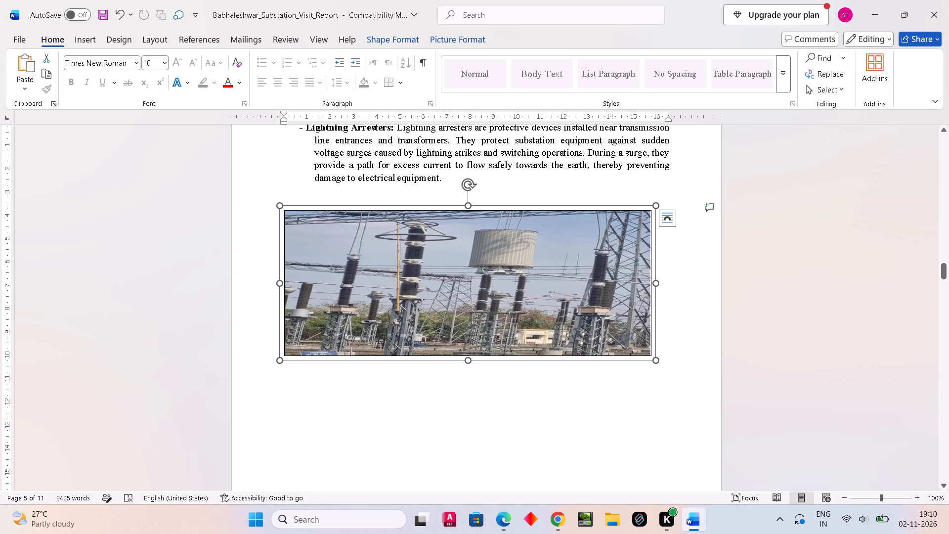
pyautogui.doubleClick(280, 205)
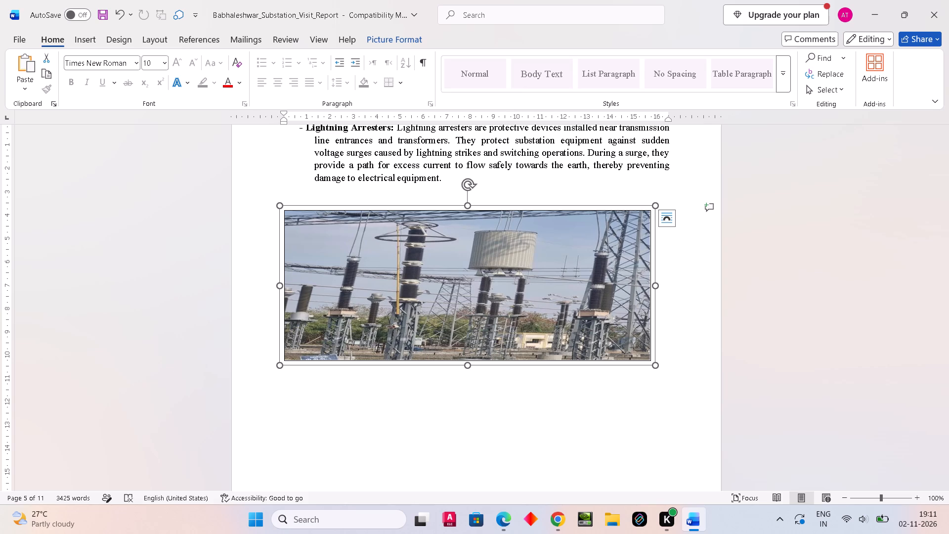
# Copy the caption "Figure 3: Isolator column and wave trap mounted in a 400 kV line bay" onto a new line below the enlarged picture.
pyautogui.scroll(-5, 473, 383)
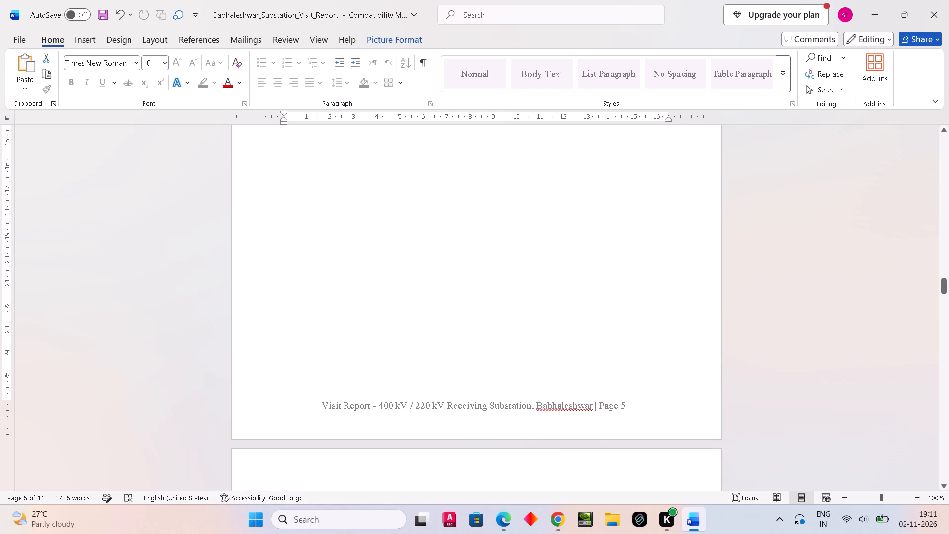
pyautogui.scroll(-1, 473, 383)
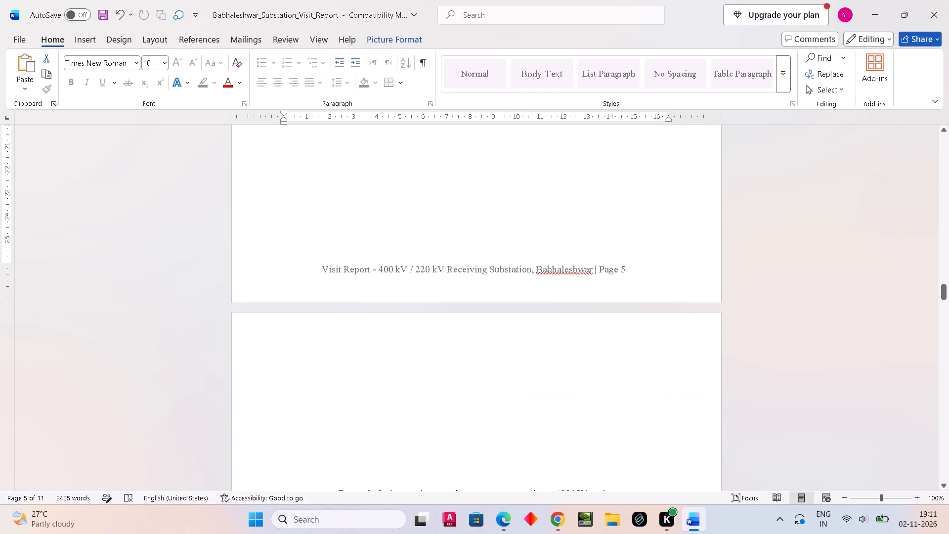
pyautogui.scroll(-1, 473, 383)
pyautogui.doubleClick(336, 346)
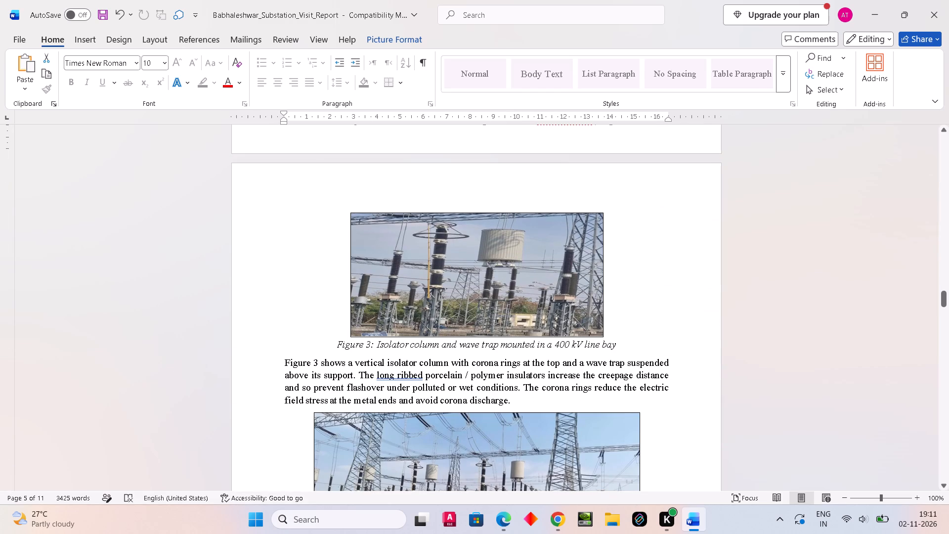
pyautogui.doubleClick(336, 346)
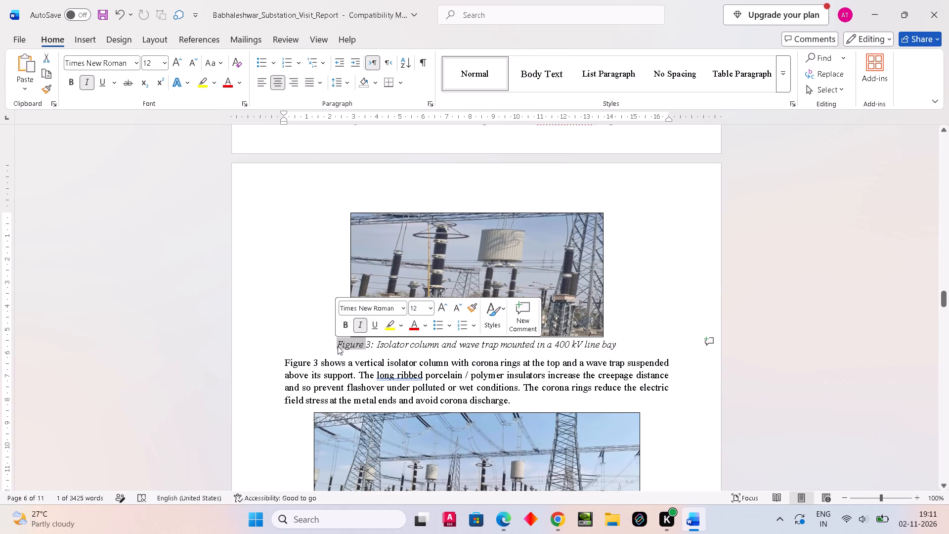
pyautogui.click(624, 345)
pyautogui.moveTo(624, 345); pyautogui.dragTo(315, 338)
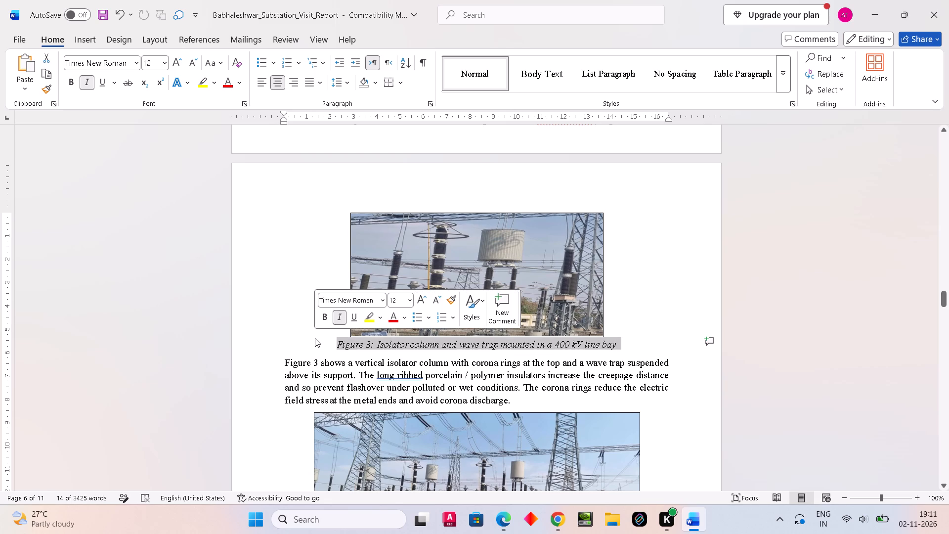
pyautogui.hotkey('ctrl', 'c')
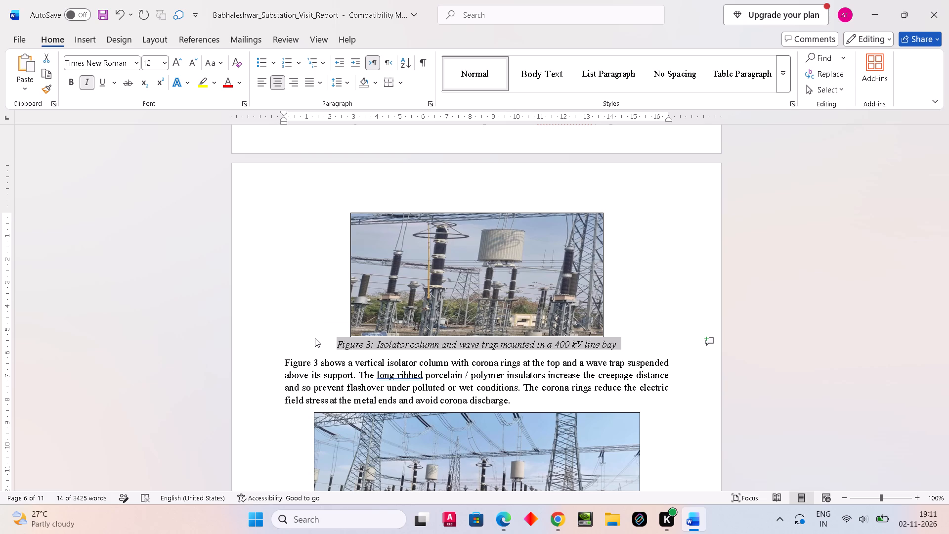
pyautogui.scroll(3, 315, 338)
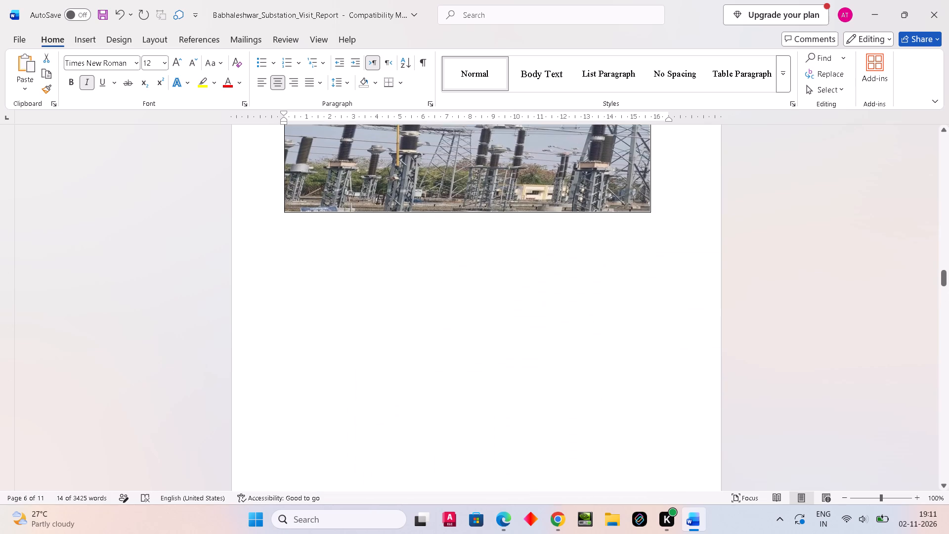
pyautogui.scroll(1, 315, 338)
pyautogui.click(343, 255)
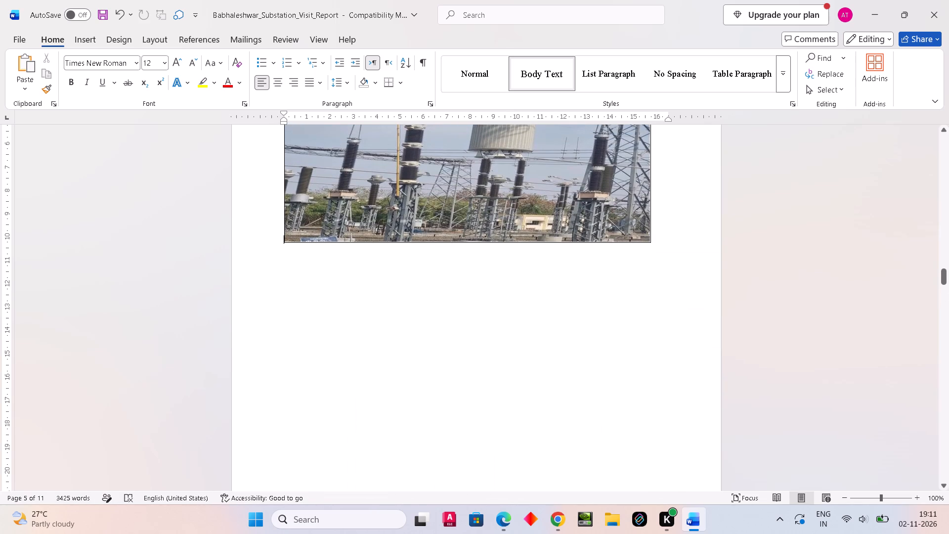
pyautogui.click(661, 253)
pyautogui.press('Return')
pyautogui.press('Return')
pyautogui.hotkey('ctrl', 'v')
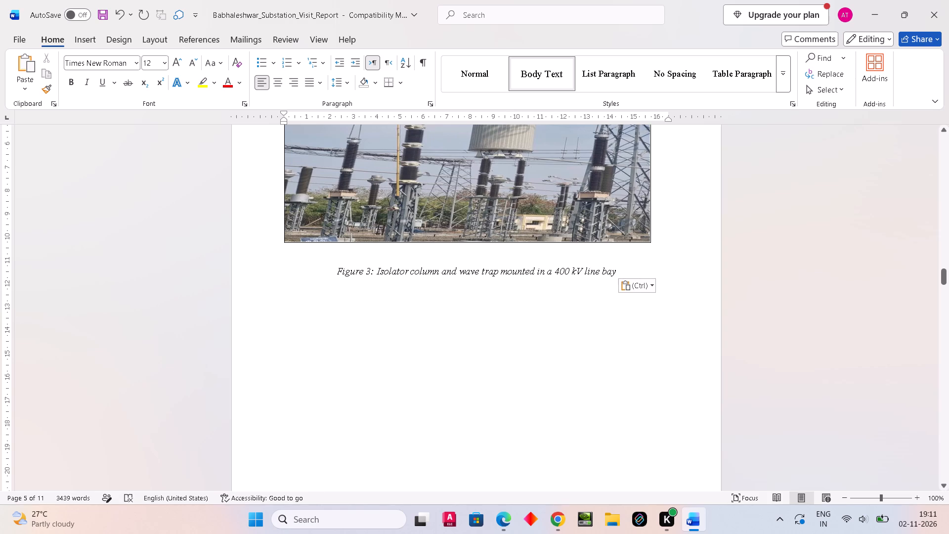
# Remove the blank line above the pasted Figure 3 caption and indent the caption with 20 leading spaces beneath the picture.
pyautogui.click(335, 274)
pyautogui.press('BackSpace')
pyautogui.press('BackSpace')
pyautogui.press('BackSpace')
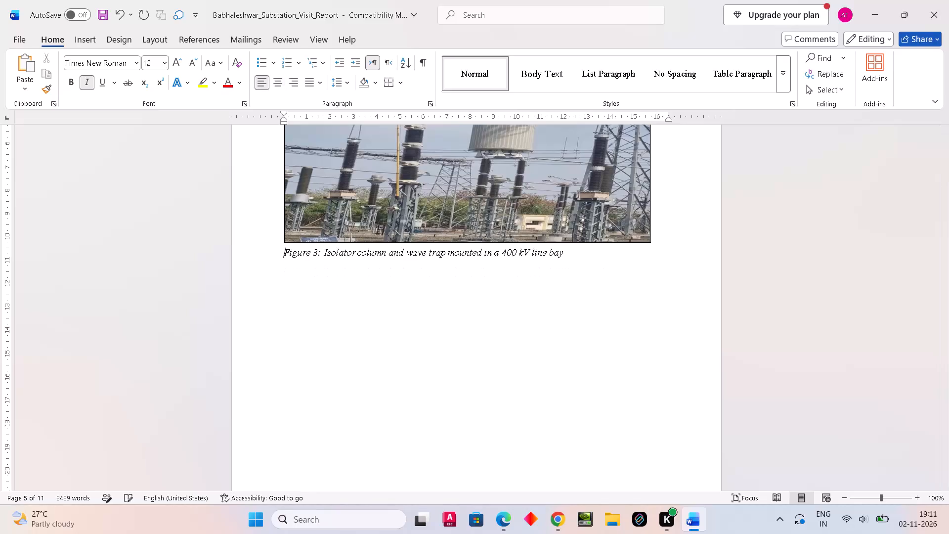
pyautogui.press('space')
pyautogui.press('space')
pyautogui.press('space')
pyautogui.press('space')
pyautogui.press('space')
pyautogui.press('space')
pyautogui.press('space')
pyautogui.press('space')
pyautogui.press('space')
pyautogui.press('space')
pyautogui.press('space')
pyautogui.press('space')
pyautogui.press('space')
pyautogui.press('space')
pyautogui.press('space')
pyautogui.press('space')
pyautogui.press('space')
pyautogui.press('space')
pyautogui.press('space')
pyautogui.press('space')
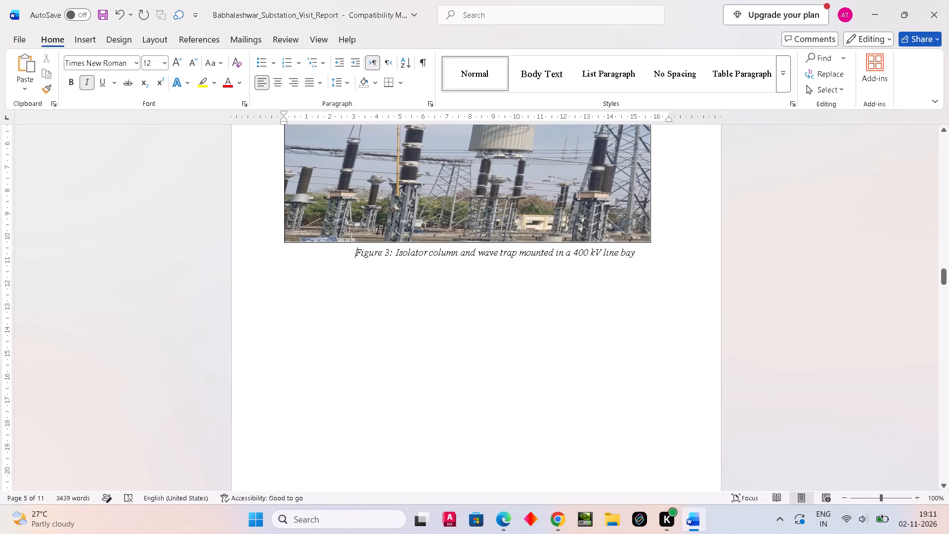
pyautogui.click(629, 257)
pyautogui.press('Right')
# Copy the paragraph starting "Figure 3 shows a vertical isolator column" from page 6 onto a new line below the Figure 3 caption on page 5.
pyautogui.scroll(-6, 539, 381)
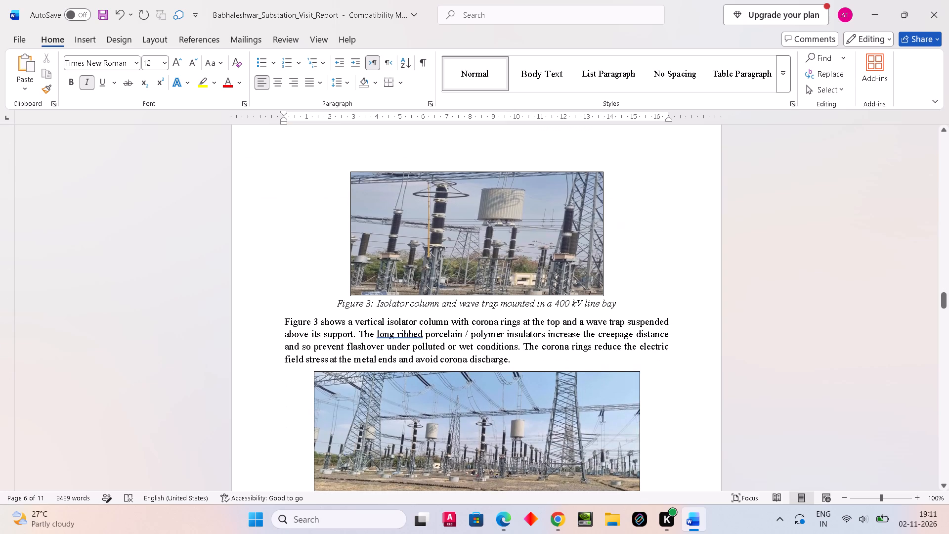
pyautogui.scroll(-1, 539, 381)
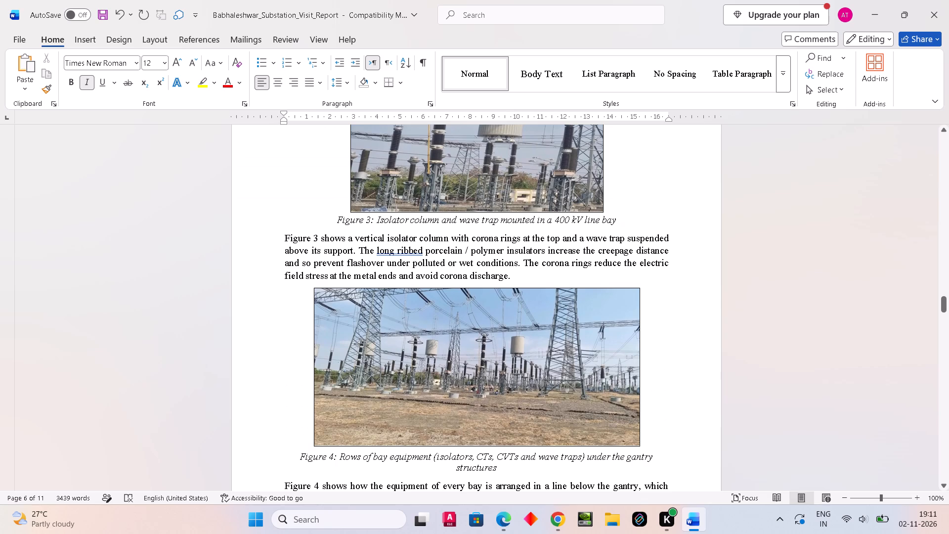
pyautogui.tripleClick(279, 236)
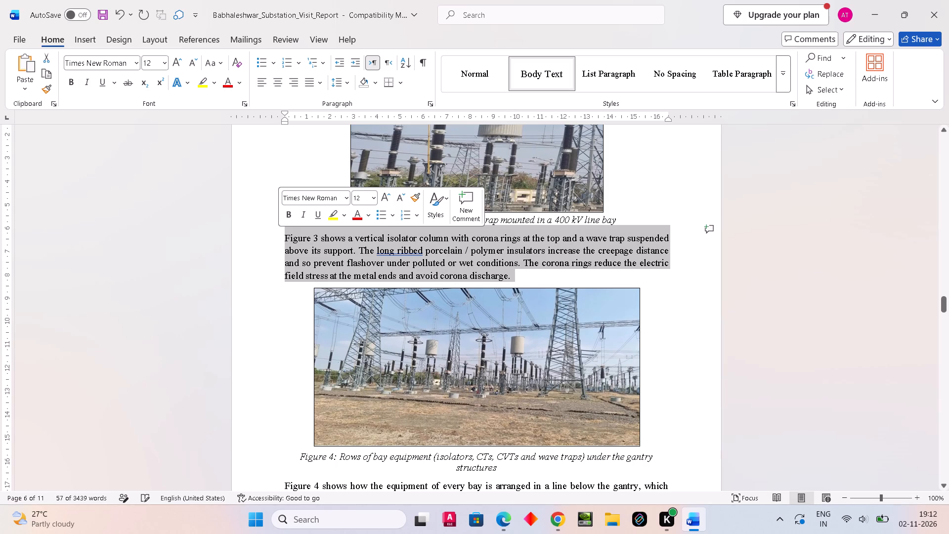
pyautogui.hotkey('ctrl', 'c')
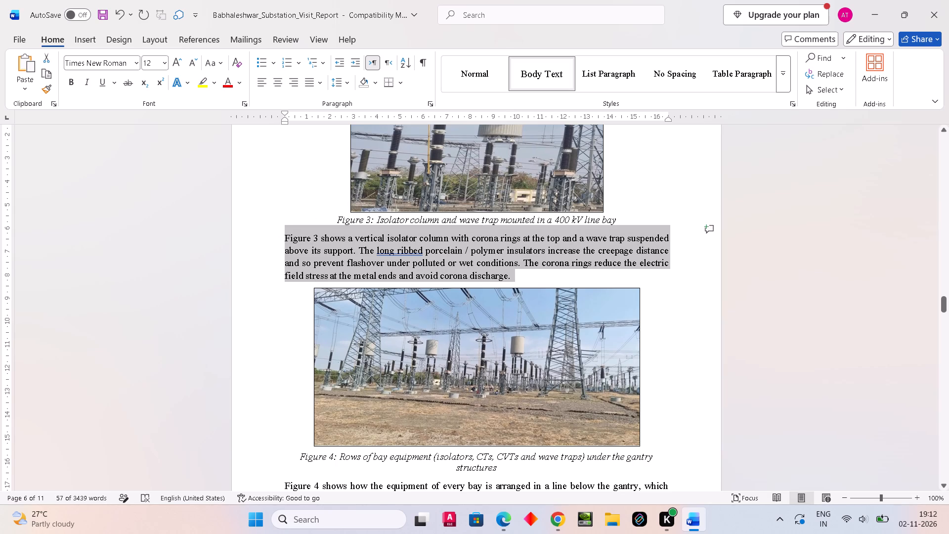
pyautogui.click(289, 196)
pyautogui.scroll(3, 289, 196)
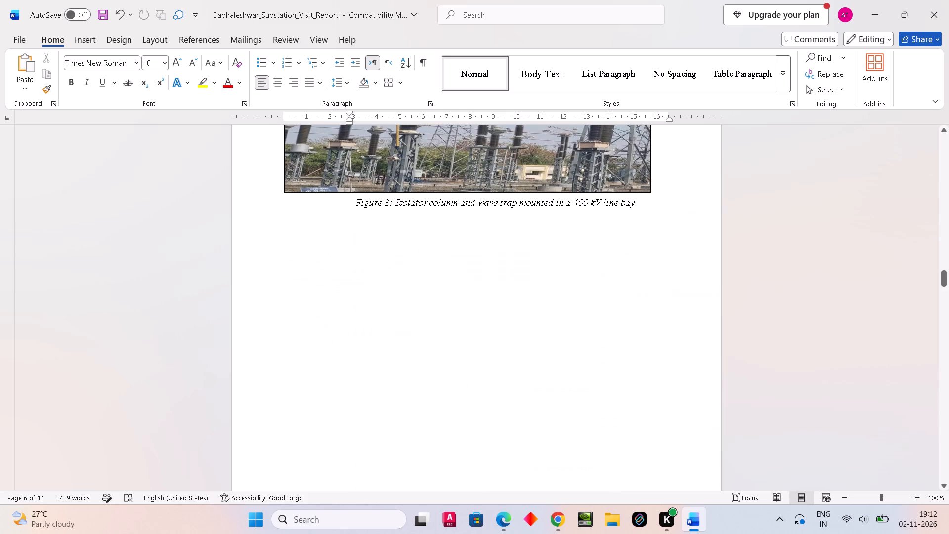
pyautogui.scroll(1, 289, 196)
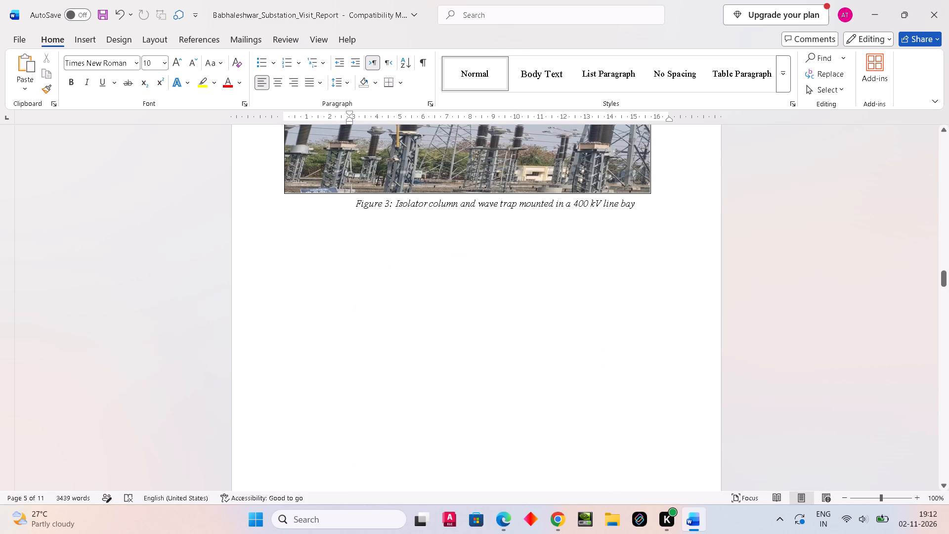
pyautogui.click(319, 228)
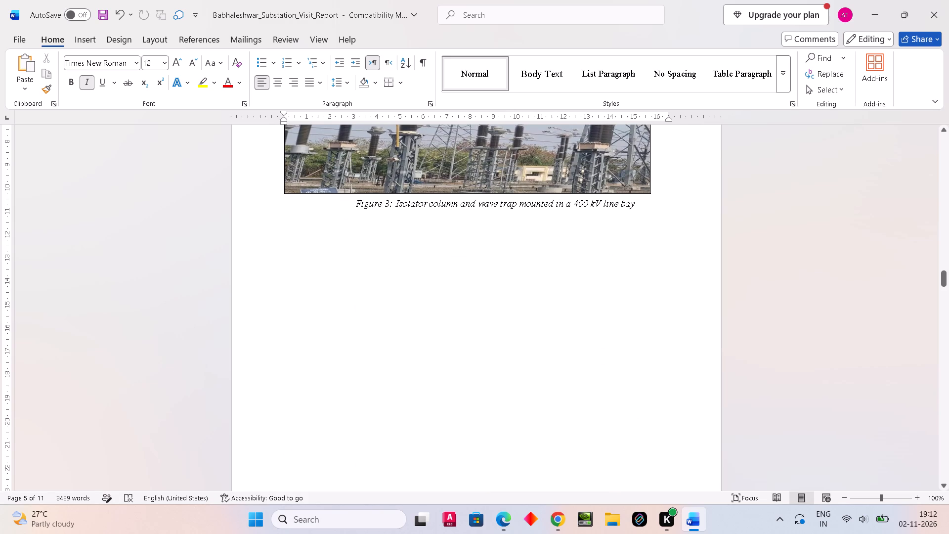
pyautogui.click(261, 282)
pyautogui.click(381, 306)
pyautogui.click(640, 209)
pyautogui.press('Return')
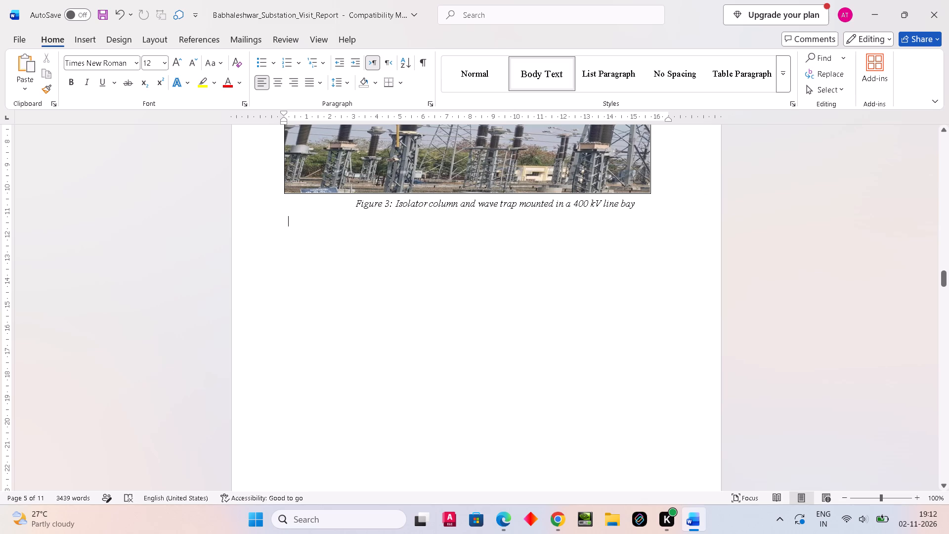
pyautogui.hotkey('ctrl', 'v')
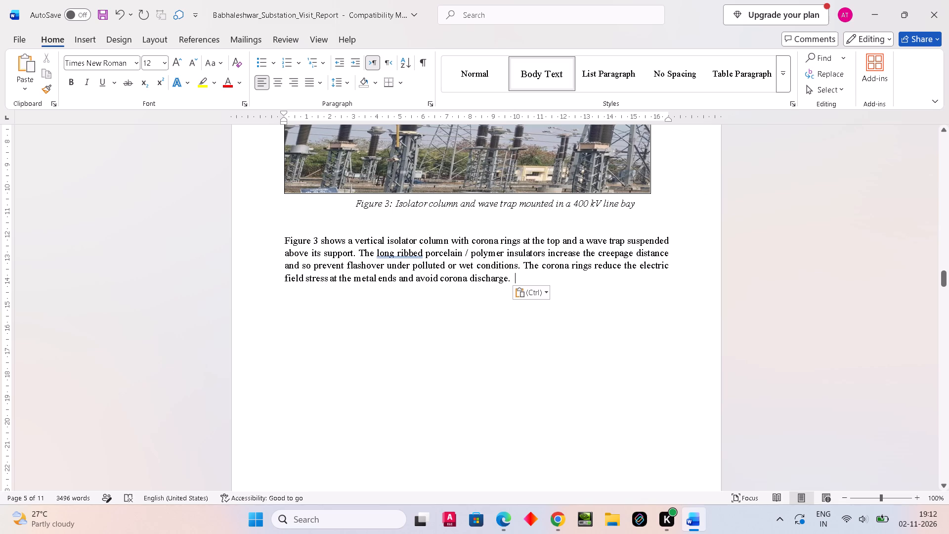
pyautogui.click(275, 245)
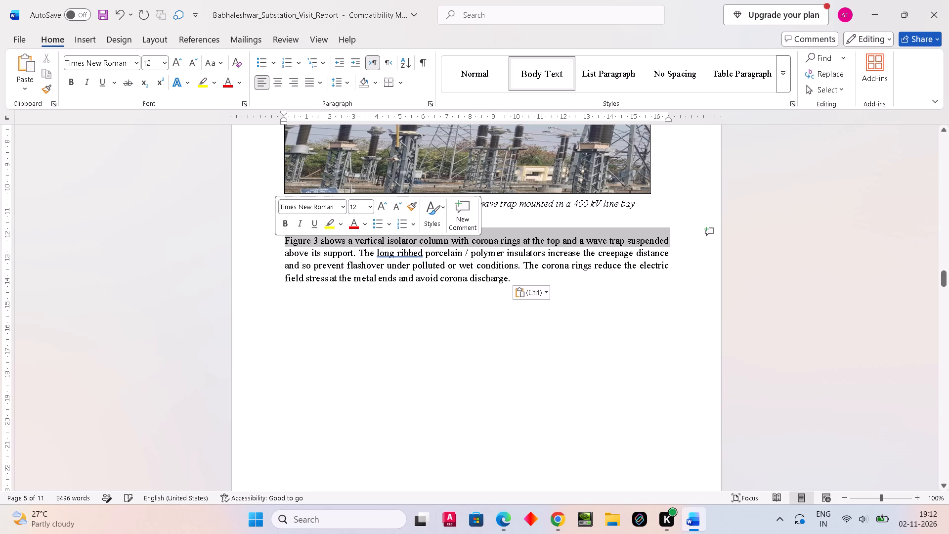
# Cut the original smaller Figure 3 picture from the top of page 6.
pyautogui.scroll(-4, 343, 320)
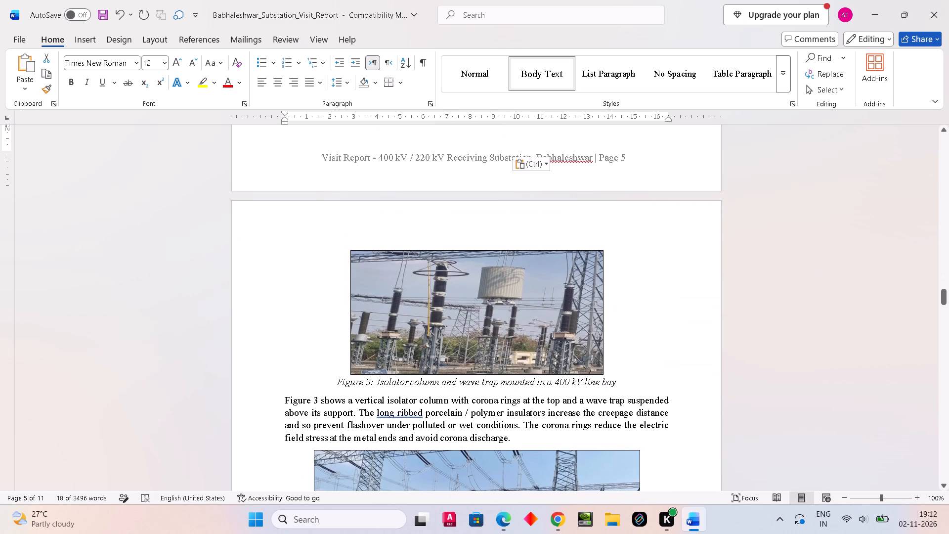
pyautogui.scroll(-1, 343, 320)
pyautogui.rightClick(399, 308)
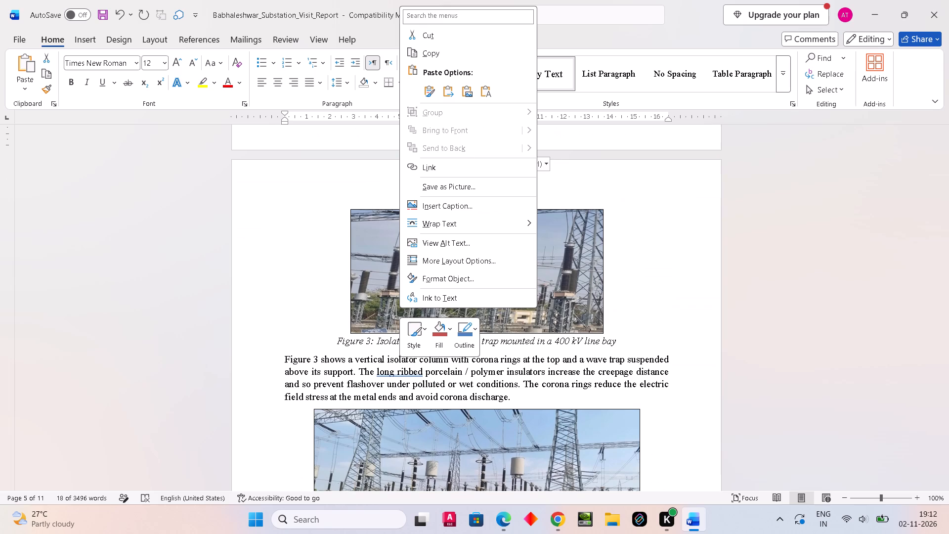
pyautogui.click(437, 40)
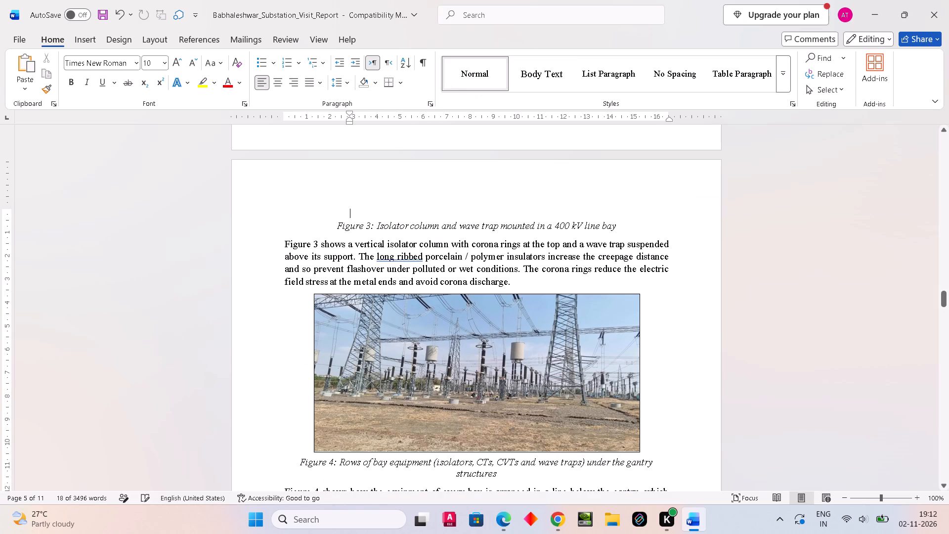
# Delete the original caption "Figure 3: Isolator column and wave trap mounted in a 400 kV line bay" from page 6.
pyautogui.click(637, 232)
pyautogui.moveTo(637, 232); pyautogui.dragTo(392, 224)
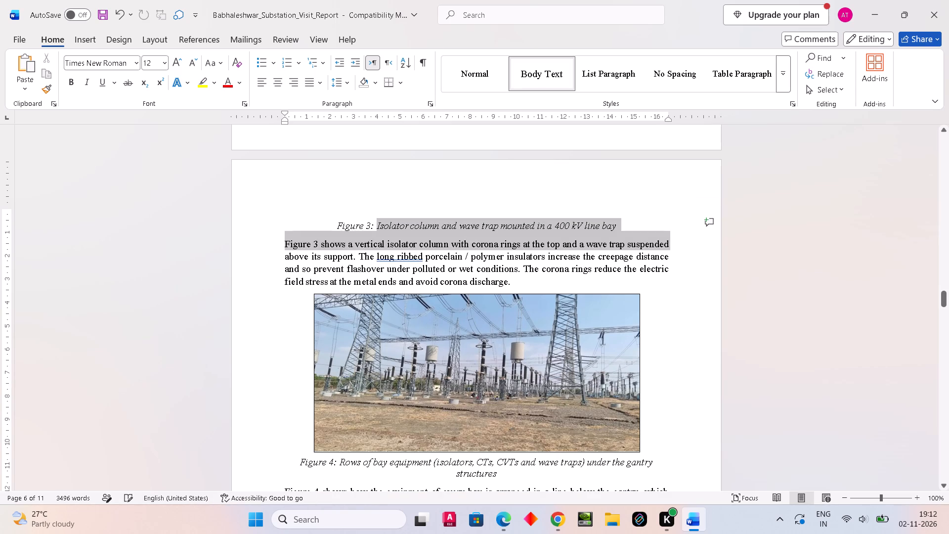
pyautogui.moveTo(392, 224); pyautogui.dragTo(508, 268)
pyautogui.click(598, 195)
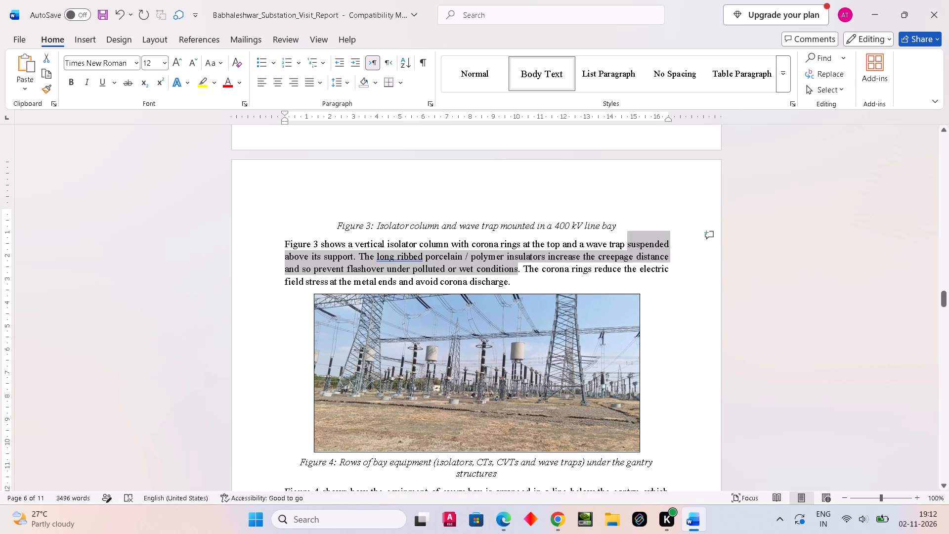
pyautogui.click(619, 223)
pyautogui.moveTo(619, 223); pyautogui.dragTo(359, 223)
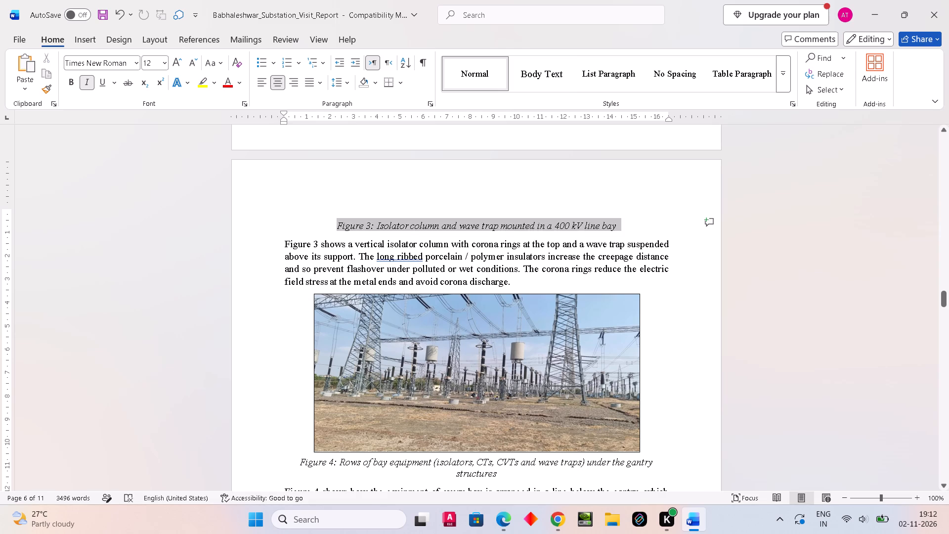
pyautogui.moveTo(359, 223); pyautogui.dragTo(359, 223)
pyautogui.press('BackSpace')
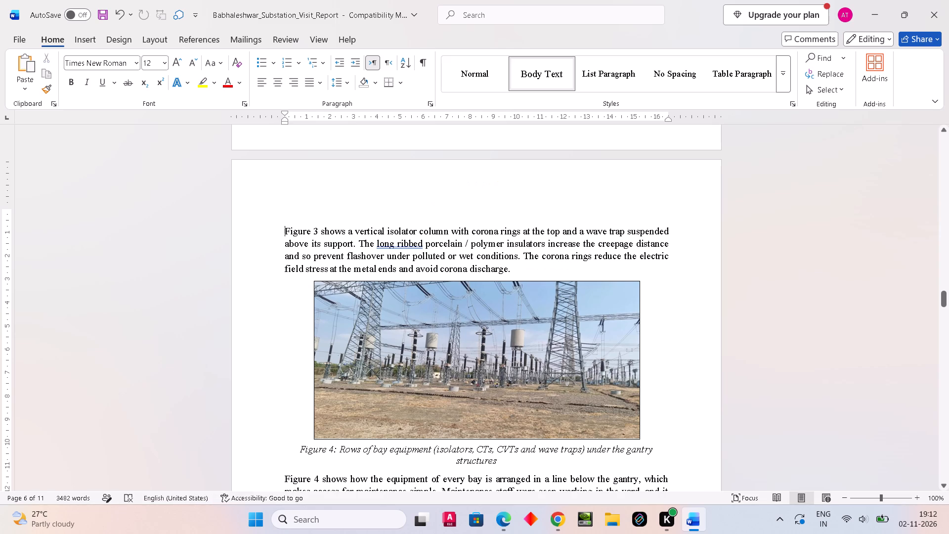
# Delete the duplicate Figure 3 description and the blank line before it, above the Figure 4 picture on page 6.
pyautogui.doubleClick(286, 223)
pyautogui.moveTo(286, 223); pyautogui.dragTo(575, 259)
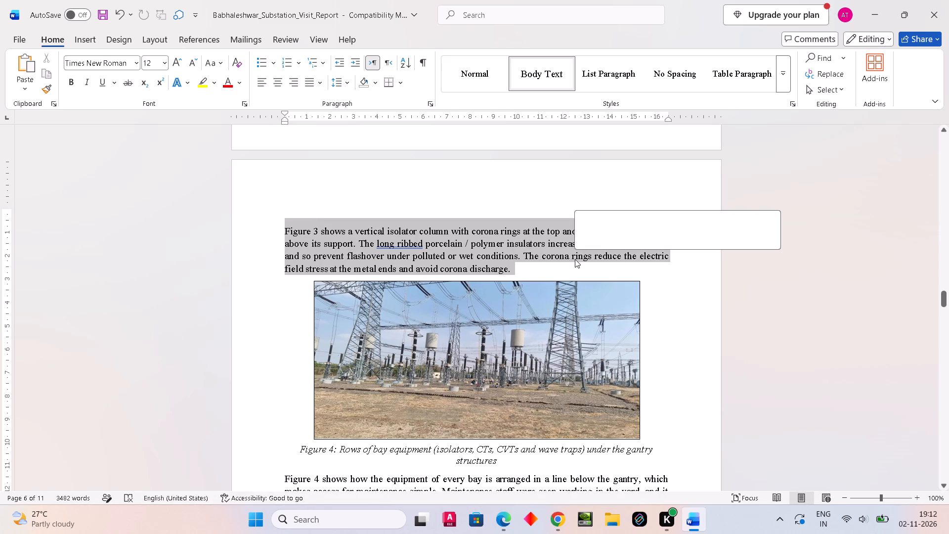
pyautogui.hotkey('ctrl', 'c')
pyautogui.click(512, 153)
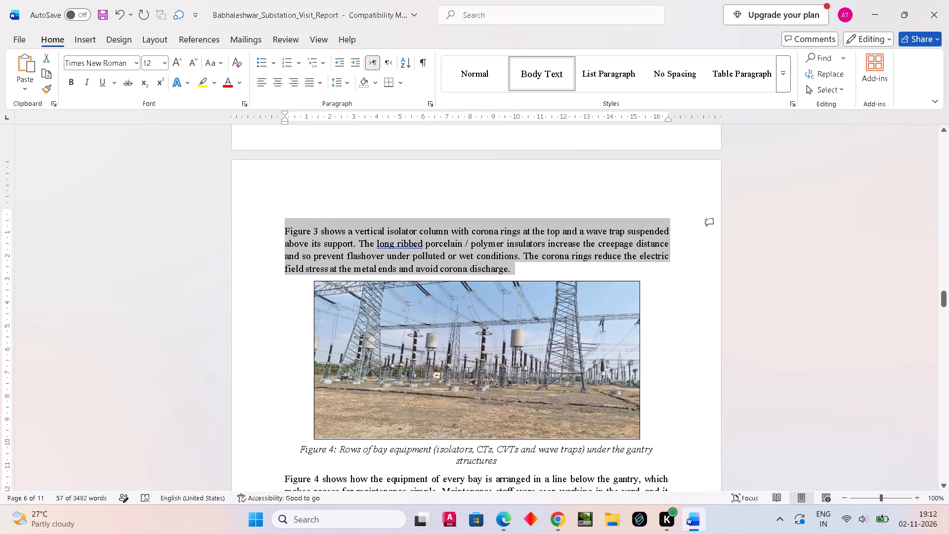
pyautogui.scroll(1, 512, 153)
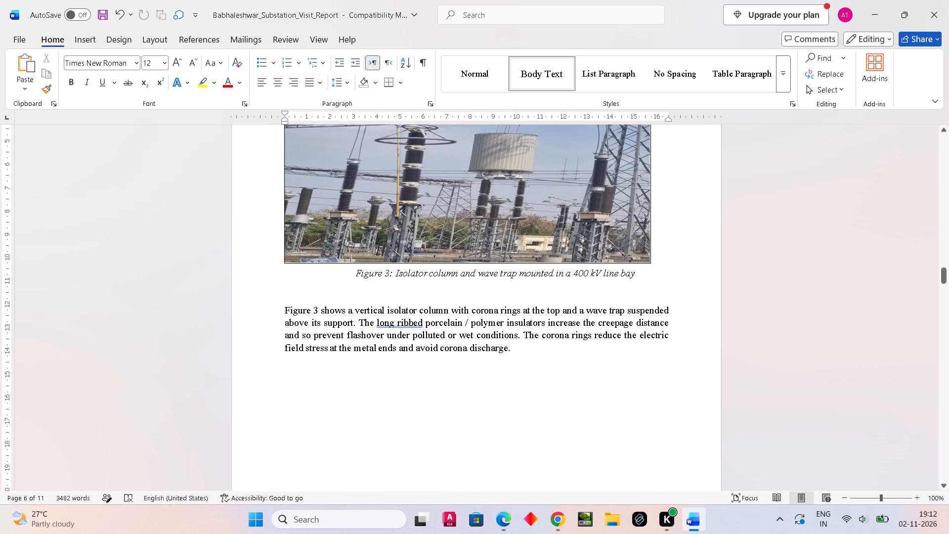
pyautogui.scroll(1, 512, 153)
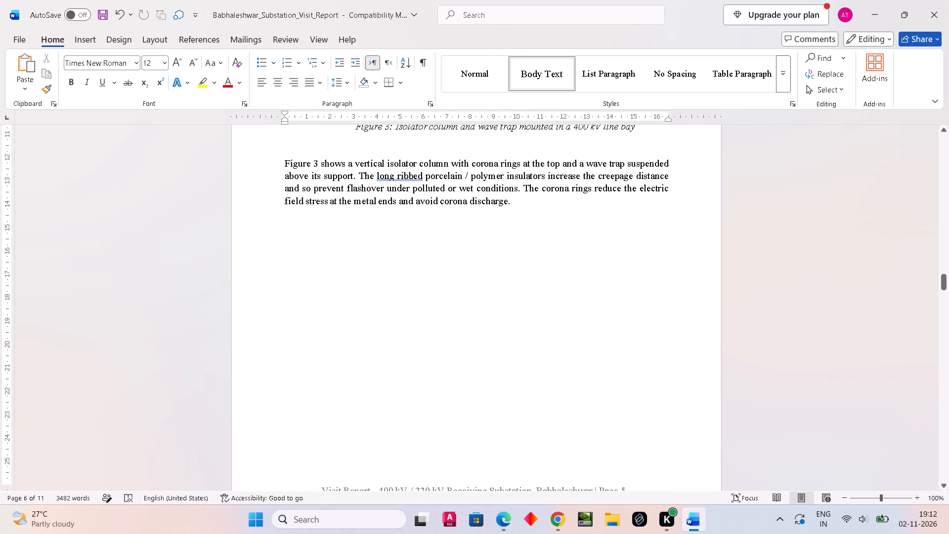
pyautogui.scroll(1, 512, 153)
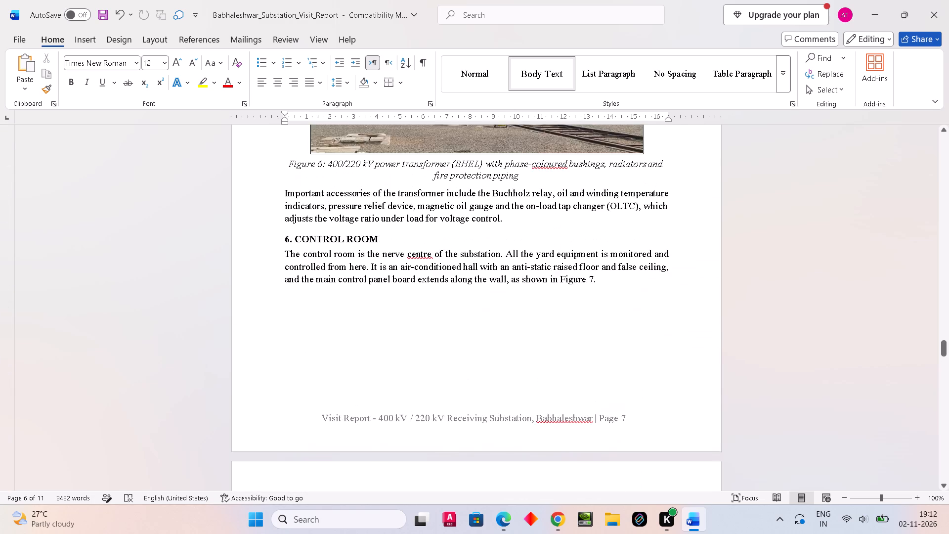
pyautogui.scroll(6, 512, 153)
pyautogui.scroll(-6, 512, 153)
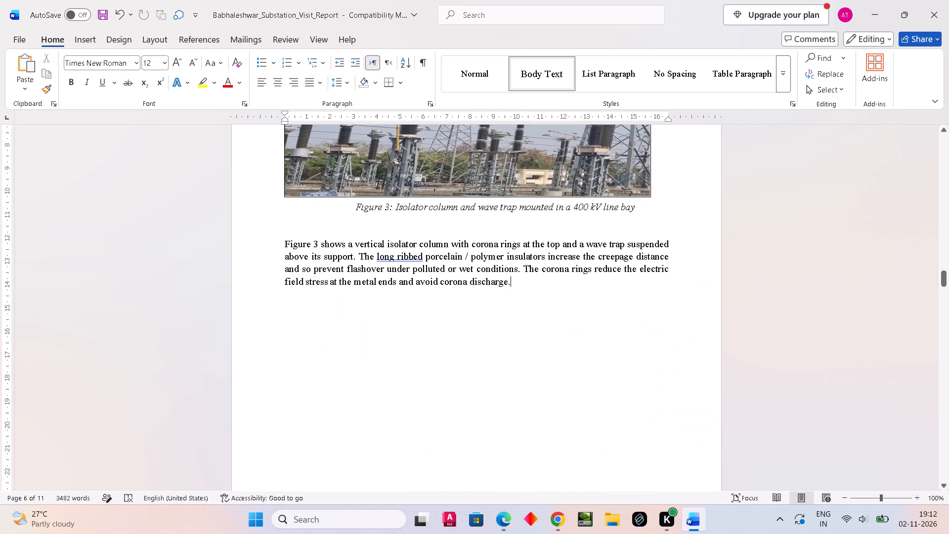
pyautogui.scroll(-3, 512, 153)
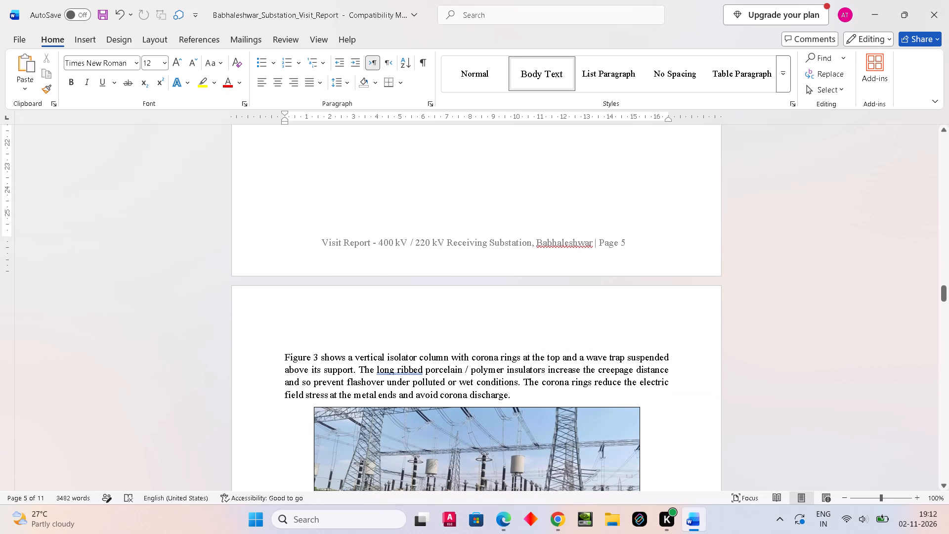
pyautogui.scroll(-1, 512, 153)
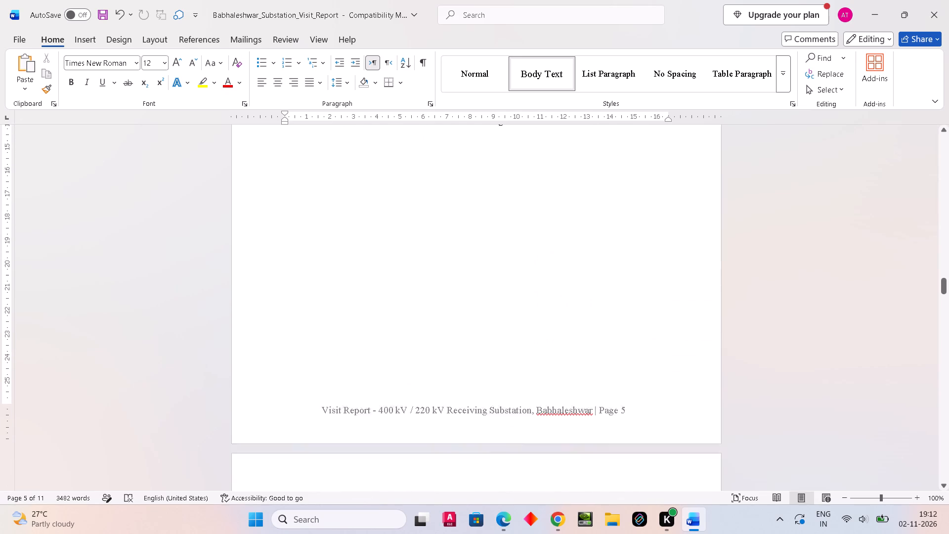
pyautogui.scroll(-1, 512, 153)
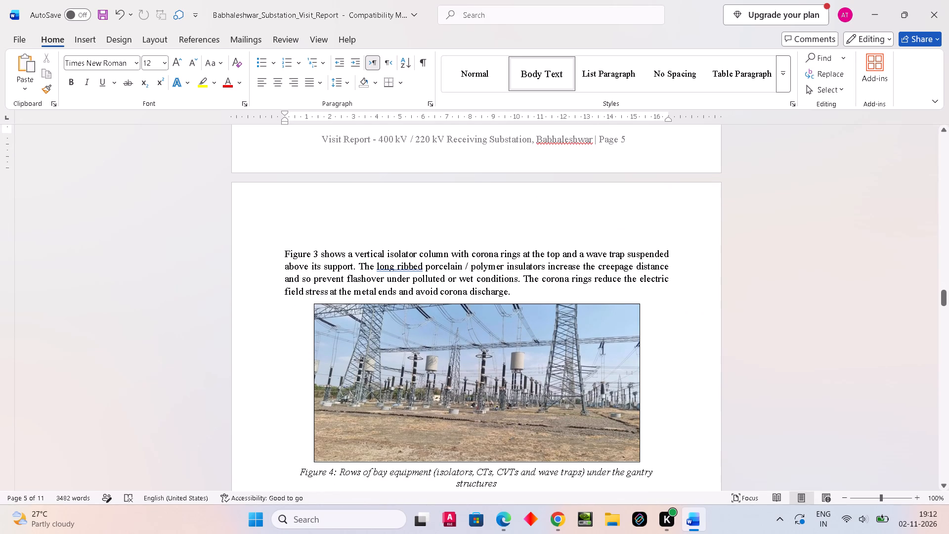
pyautogui.moveTo(511, 294); pyautogui.dragTo(252, 228)
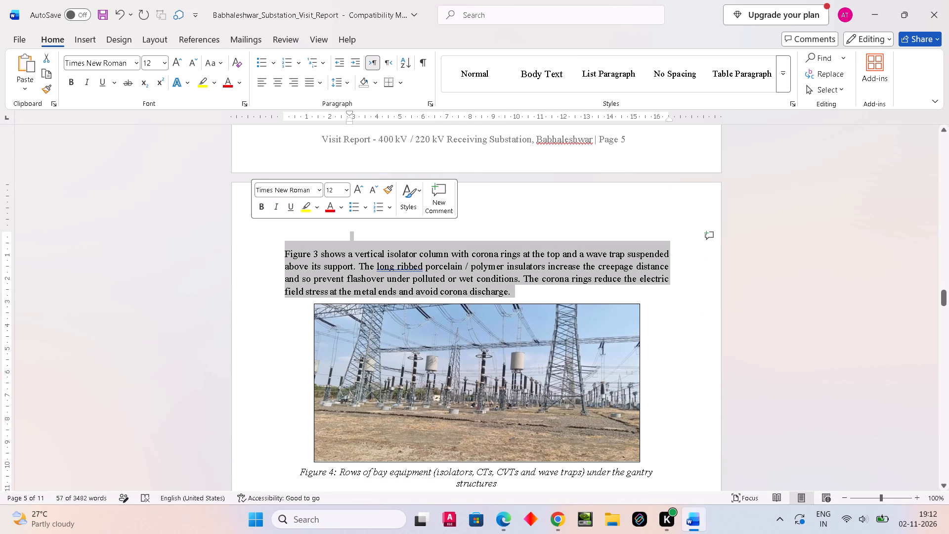
pyautogui.press('BackSpace')
# Remove the blank line between the Figure 3 caption and its description paragraph on page 5.
pyautogui.scroll(2, 383, 305)
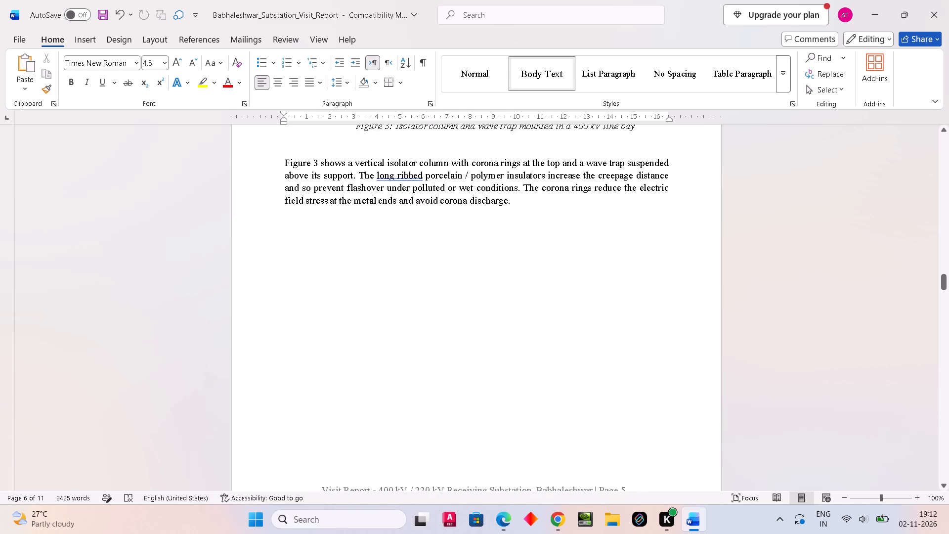
pyautogui.scroll(4, 383, 305)
pyautogui.scroll(-2, 383, 305)
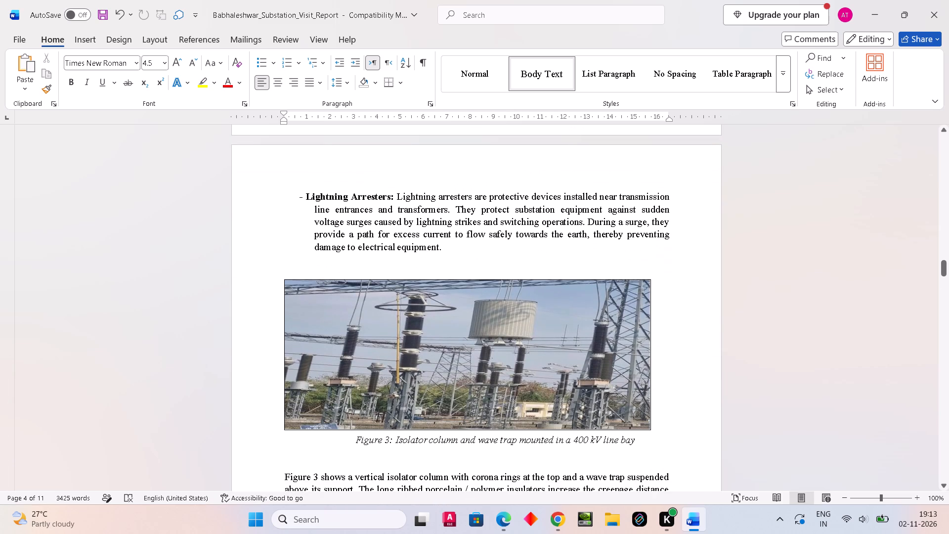
pyautogui.click(345, 355)
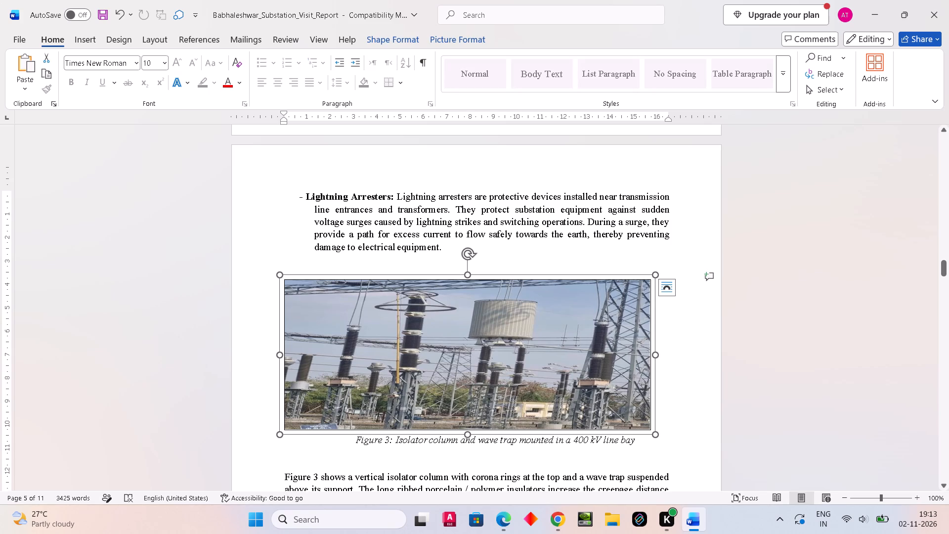
pyautogui.scroll(-3, 499, 374)
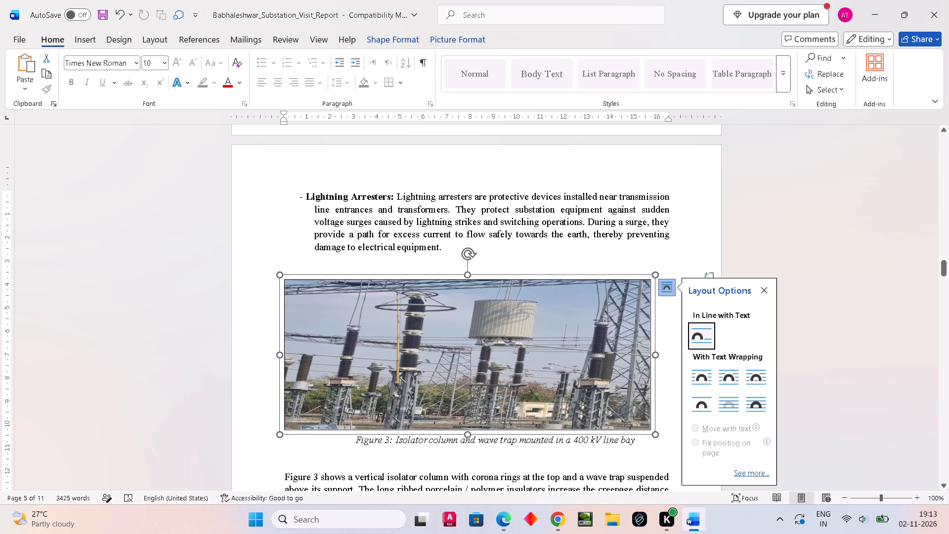
pyautogui.click(467, 352)
pyautogui.click(524, 450)
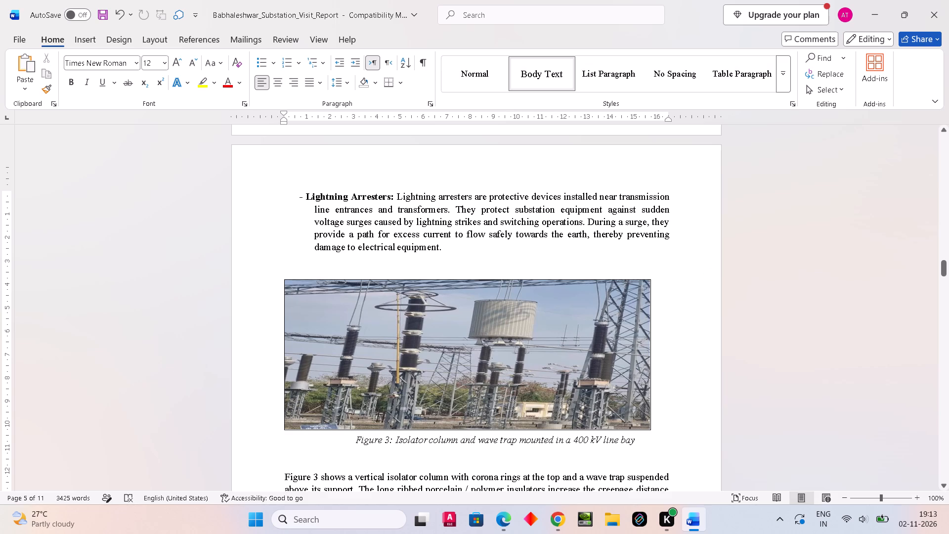
pyautogui.press('BackSpace')
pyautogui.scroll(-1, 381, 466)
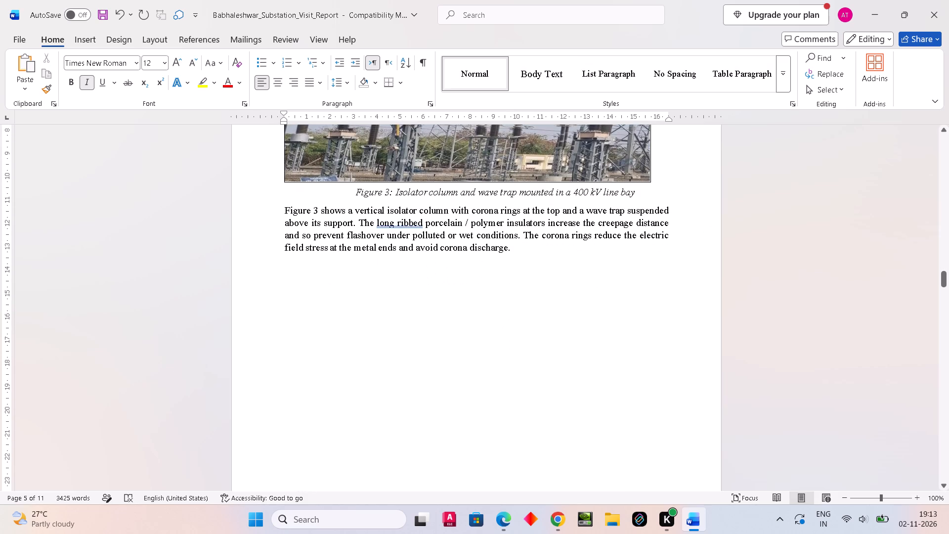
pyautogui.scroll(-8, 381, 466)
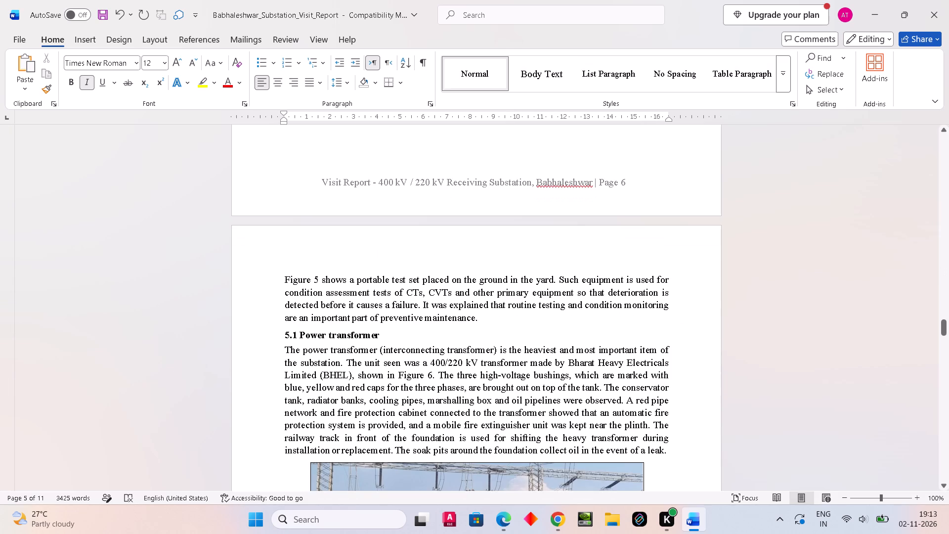
# Review the layout of all report pages, checking the empty space around Figures 3, 4 and 5 on pages 5 to 7.
pyautogui.scroll(-1, 381, 466)
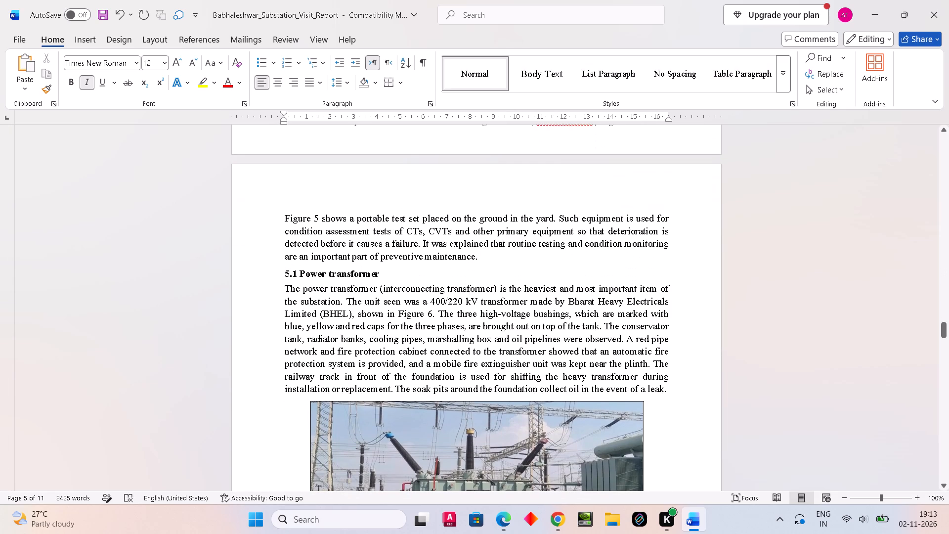
pyautogui.scroll(6, 381, 466)
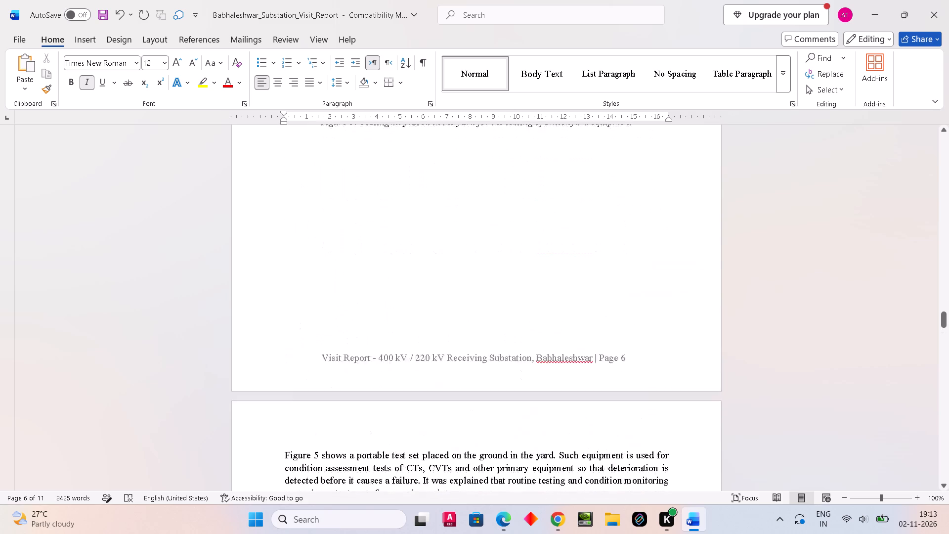
pyautogui.scroll(1, 381, 466)
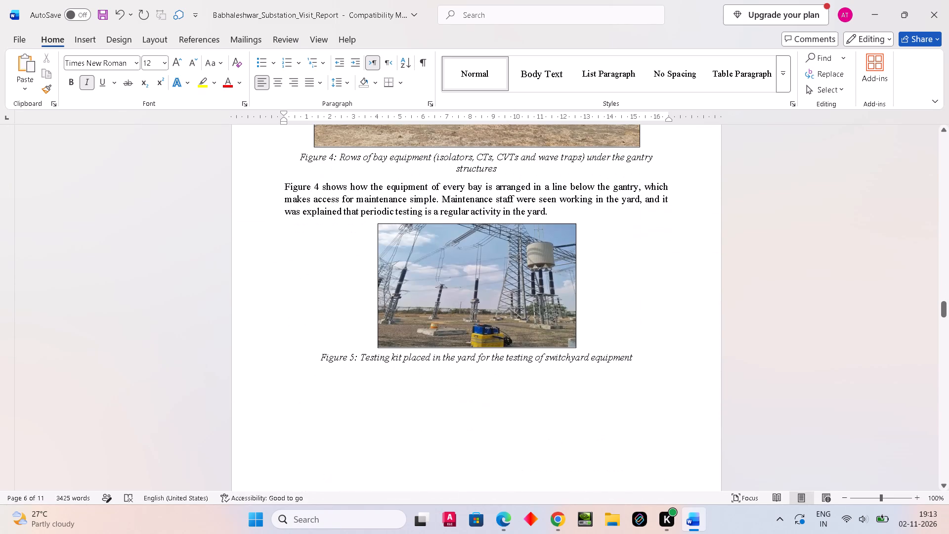
pyautogui.keyDown('ctrl'); pyautogui.scroll(-5, 381, 466); pyautogui.keyUp('ctrl')
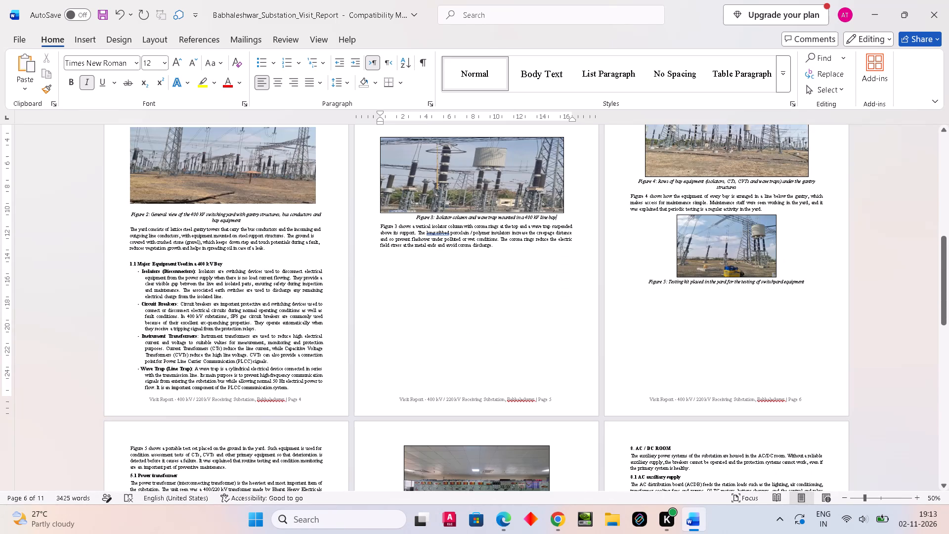
pyautogui.keyDown('ctrl'); pyautogui.scroll(-4, 381, 466); pyautogui.keyUp('ctrl')
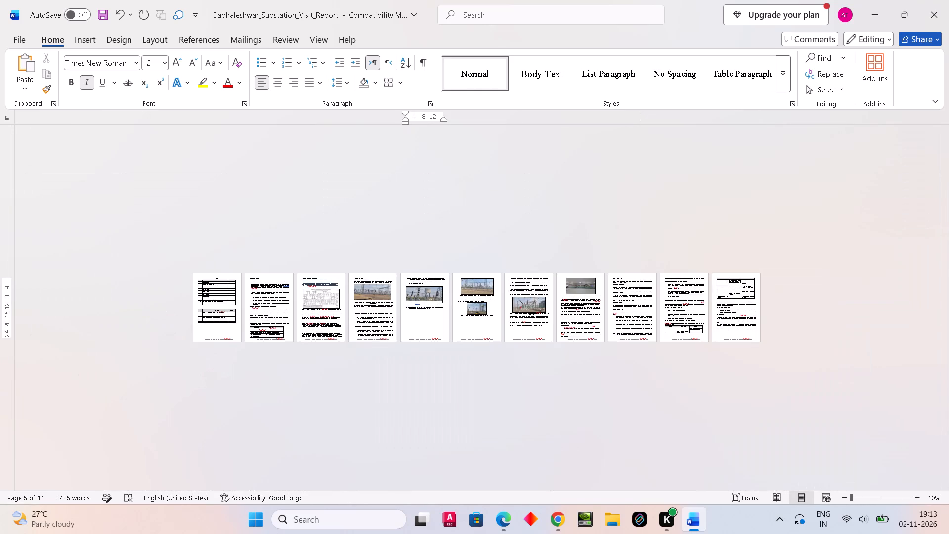
pyautogui.keyDown('ctrl'); pyautogui.scroll(2, 381, 466); pyautogui.keyUp('ctrl')
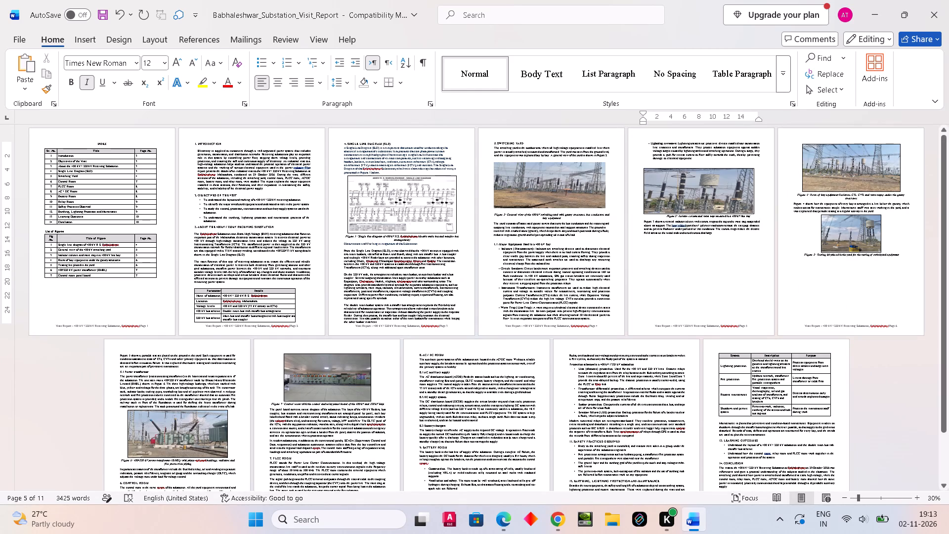
pyautogui.click(822, 271)
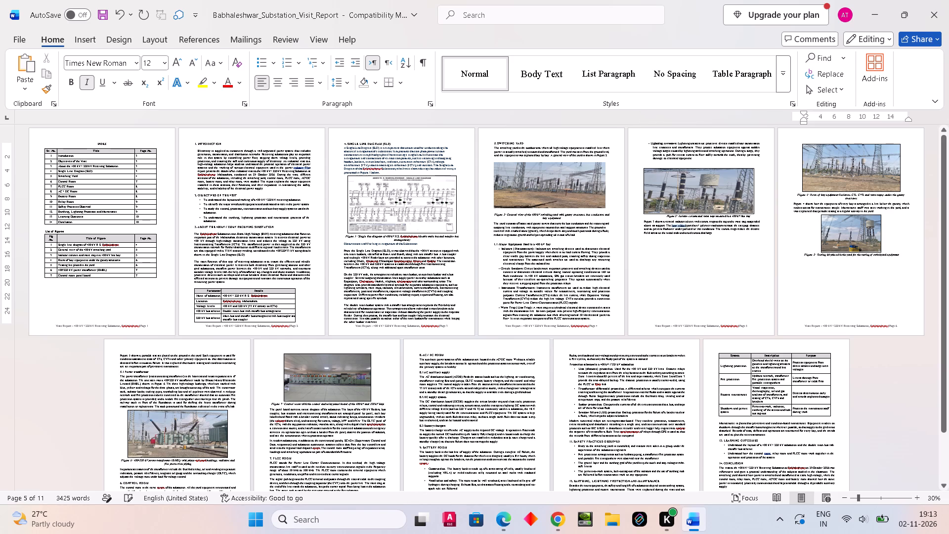
pyautogui.click(880, 497)
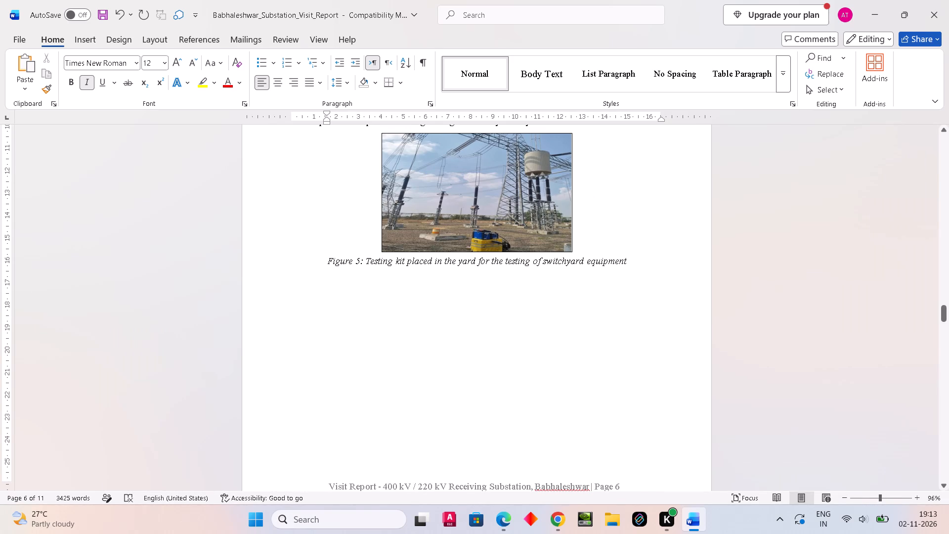
pyautogui.scroll(7, 503, 334)
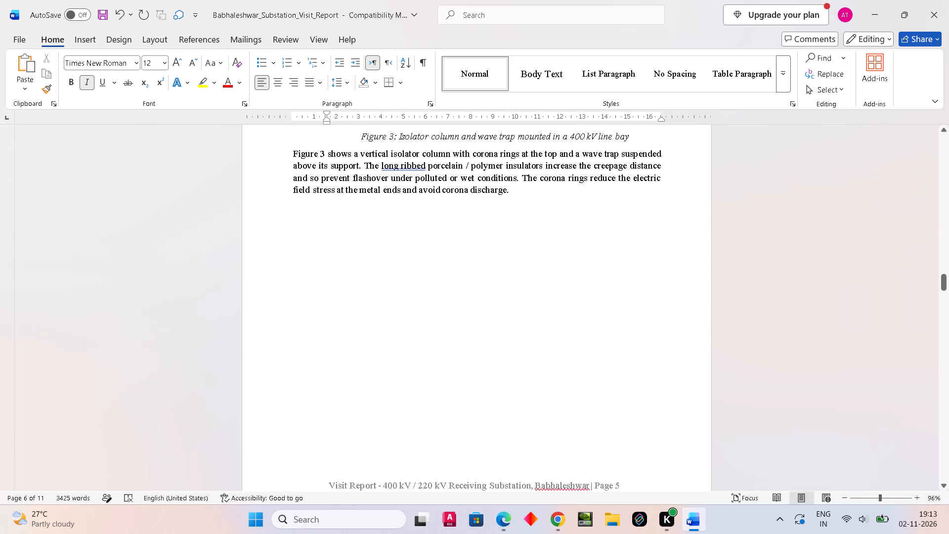
pyautogui.scroll(1, 503, 334)
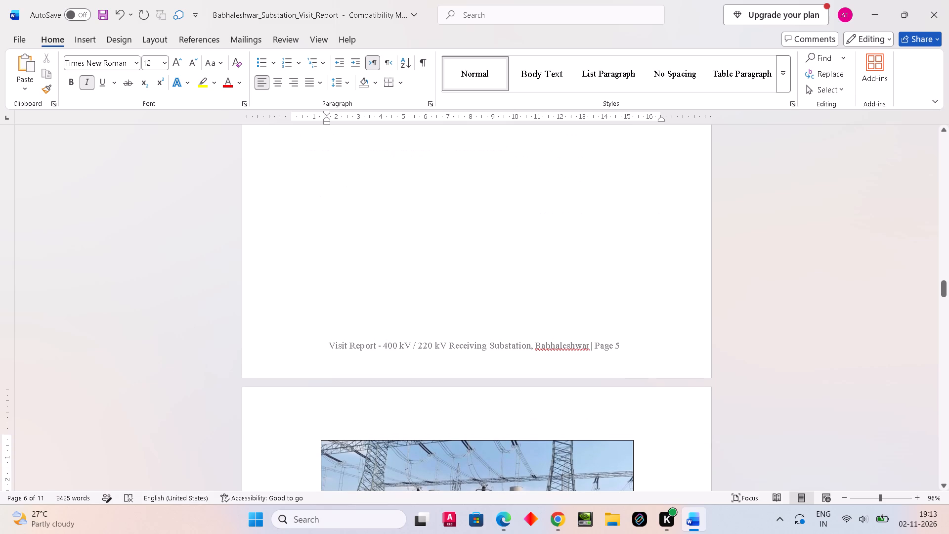
pyautogui.scroll(1, 503, 334)
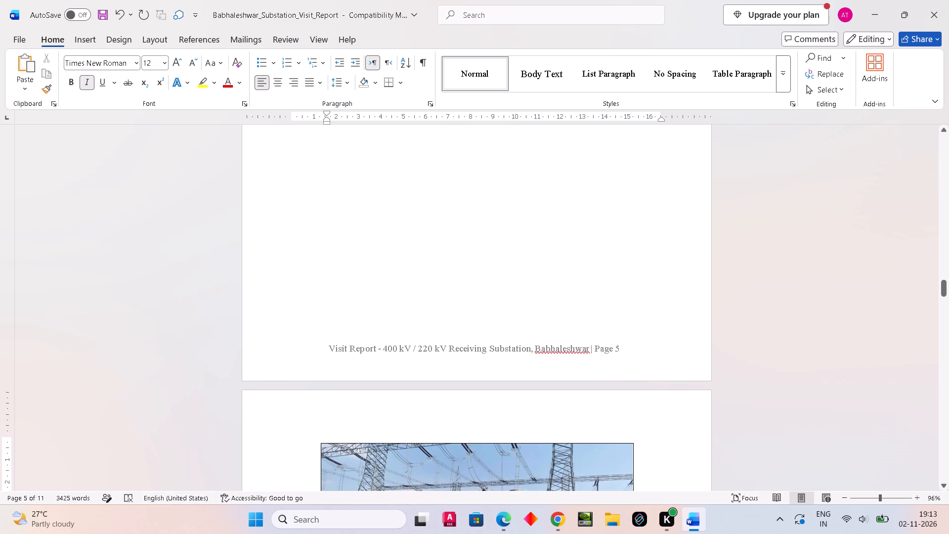
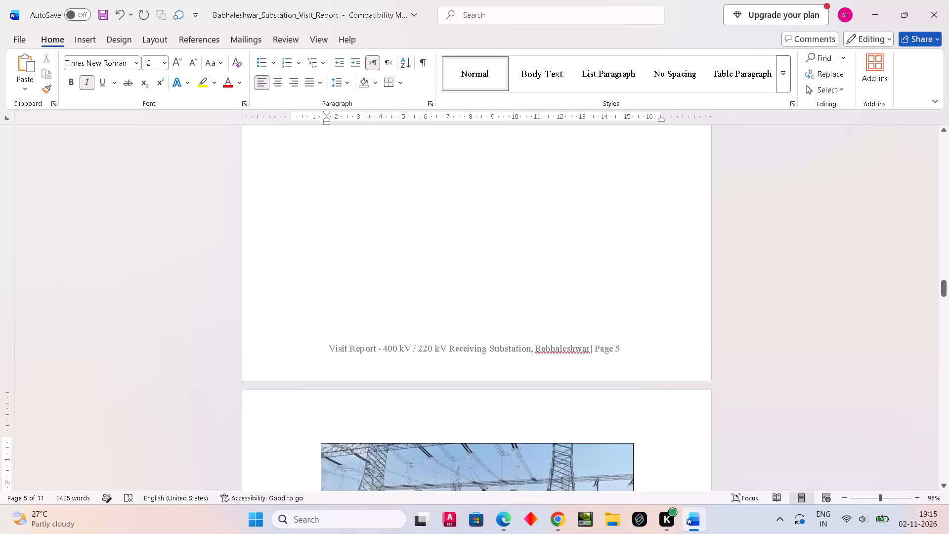
# Recheck pages 4 to 7 for remaining empty space around Figures 3, 4 and 5 and the Figure 5 description.
pyautogui.scroll(5, 458, 233)
pyautogui.hscroll(1, 458, 233)
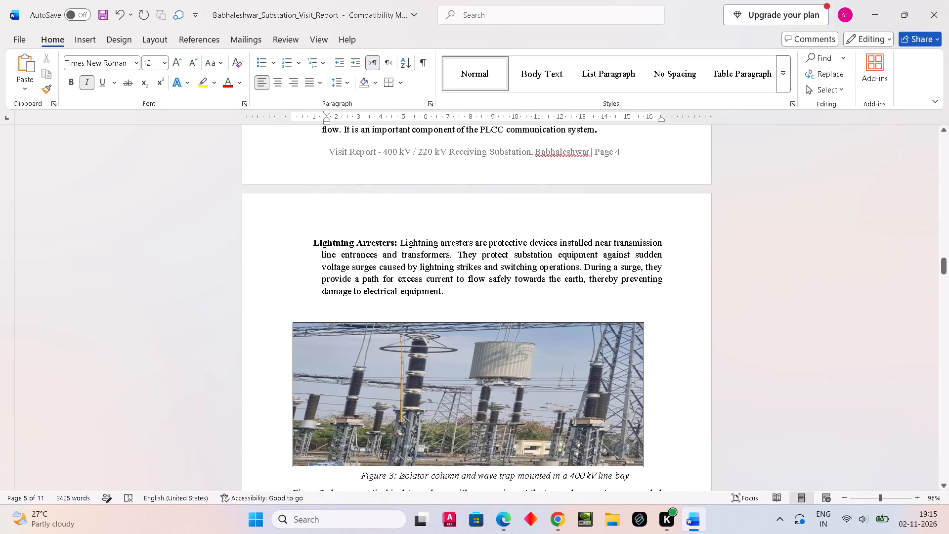
pyautogui.hscroll(1, 458, 233)
pyautogui.scroll(-2, 458, 233)
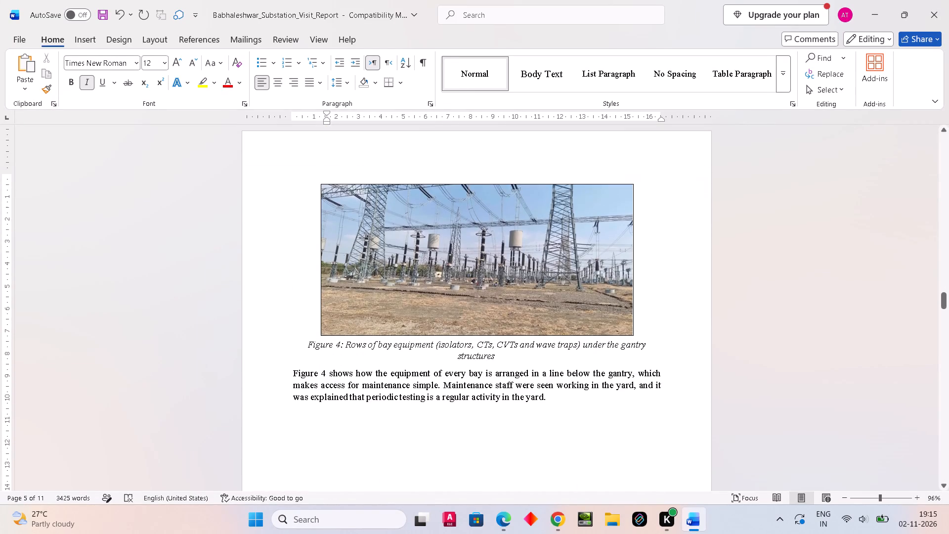
pyautogui.scroll(-2, 458, 233)
pyautogui.hscroll(1, 458, 233)
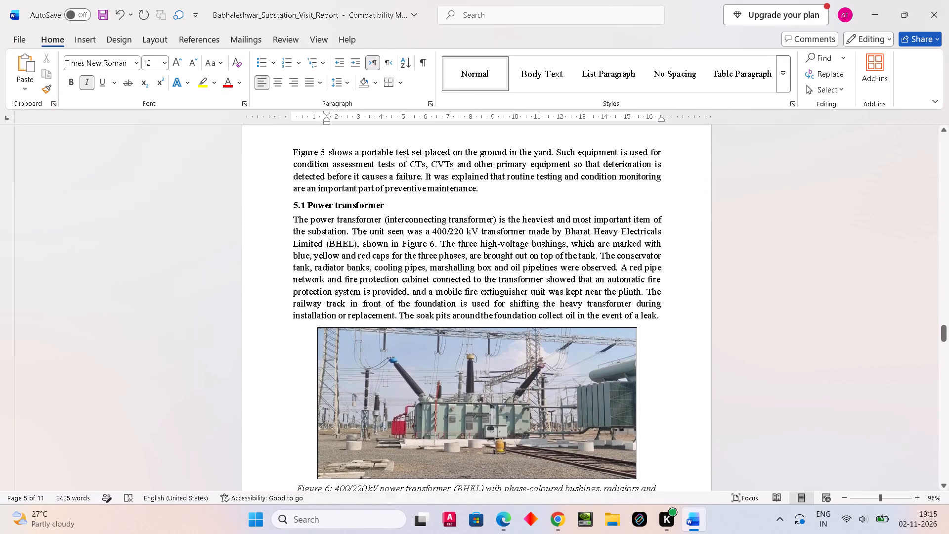
pyautogui.hscroll(1, 458, 233)
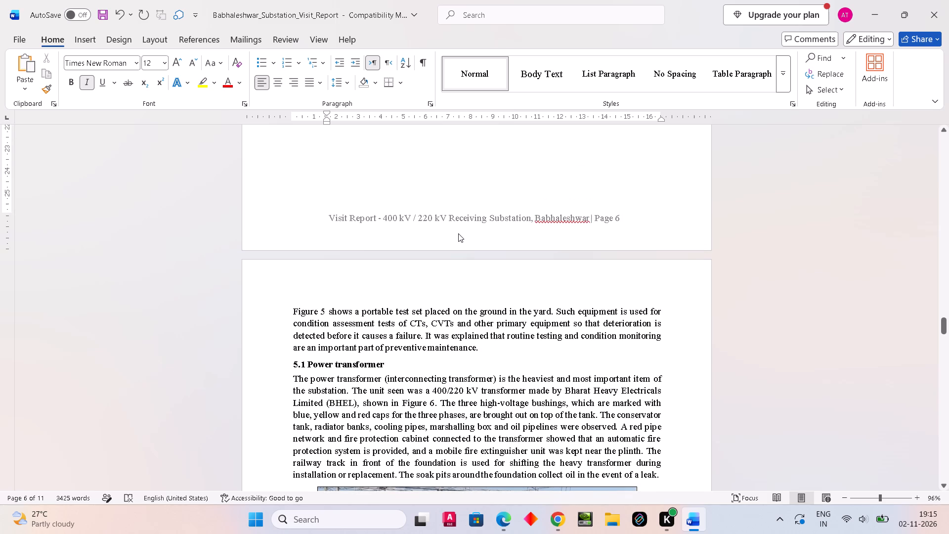
pyautogui.scroll(1, 458, 233)
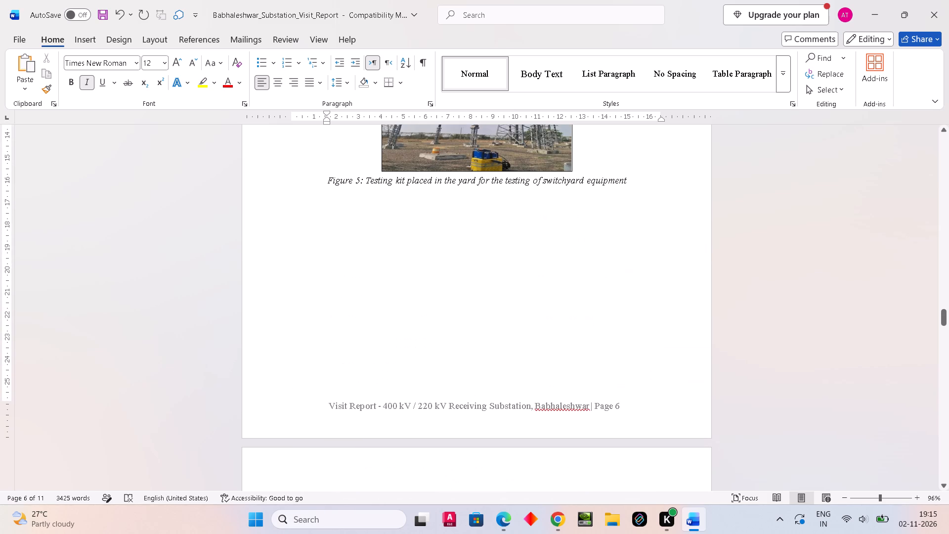
pyautogui.scroll(2, 458, 233)
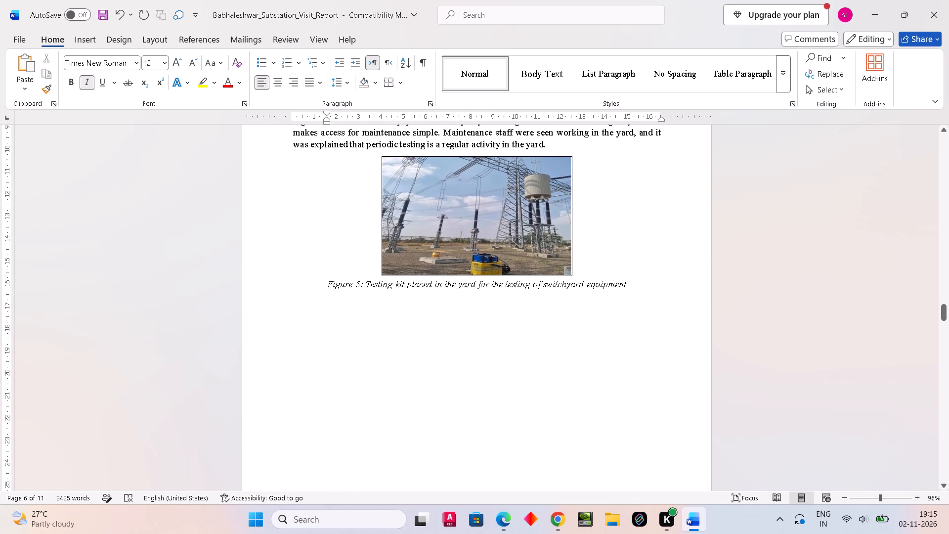
pyautogui.scroll(1, 458, 233)
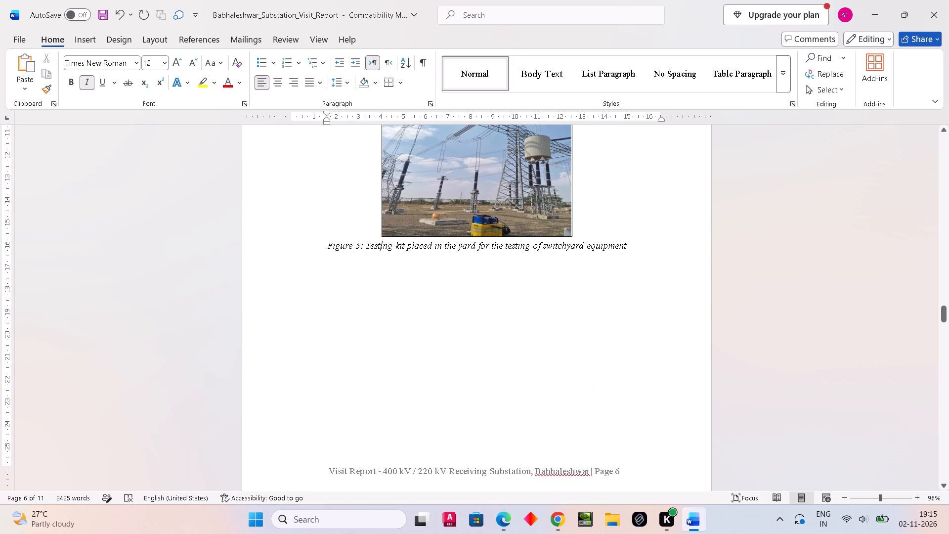
# Place the text cursor in the paragraph at the Figure 5 testing kit picture on page 6.
pyautogui.click(592, 229)
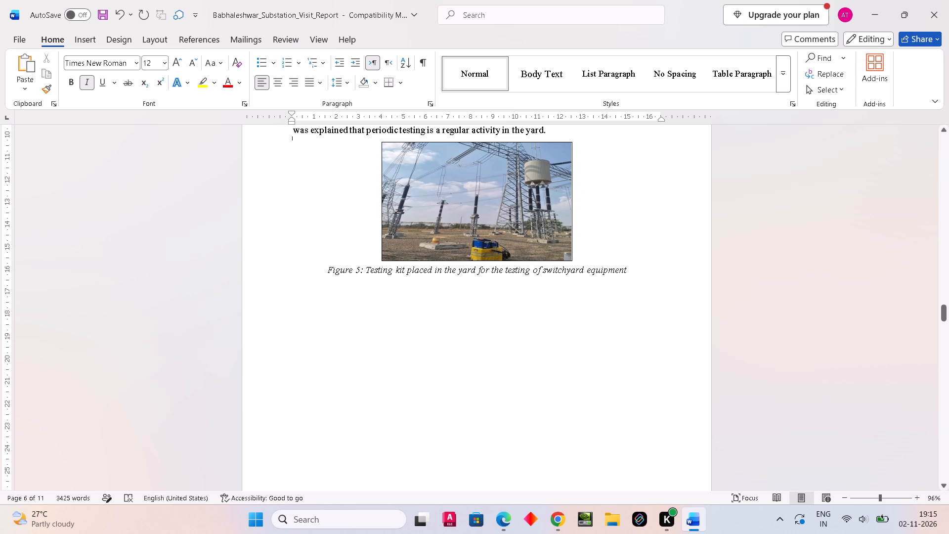
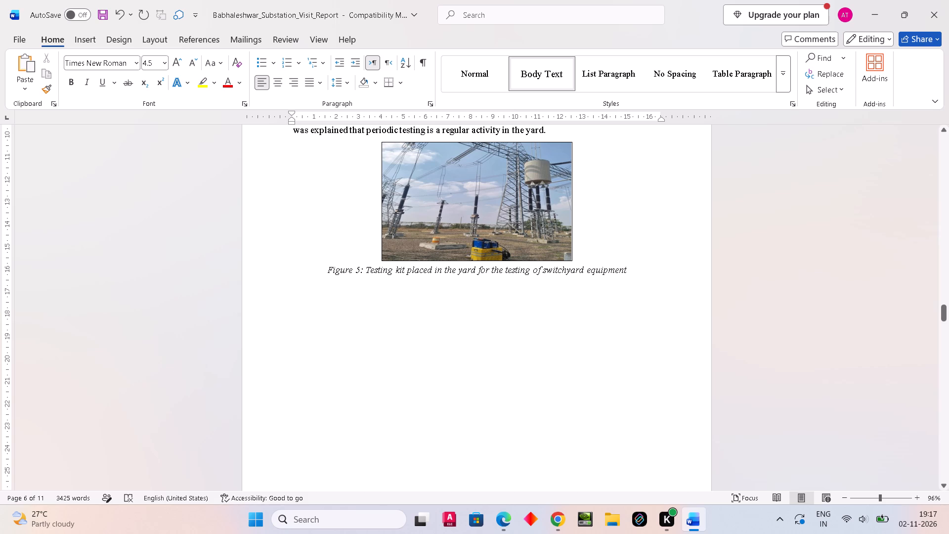
# Copy the paragraph describing the Figure 5 portable test set from the start of page 7.
pyautogui.scroll(-2, 547, 414)
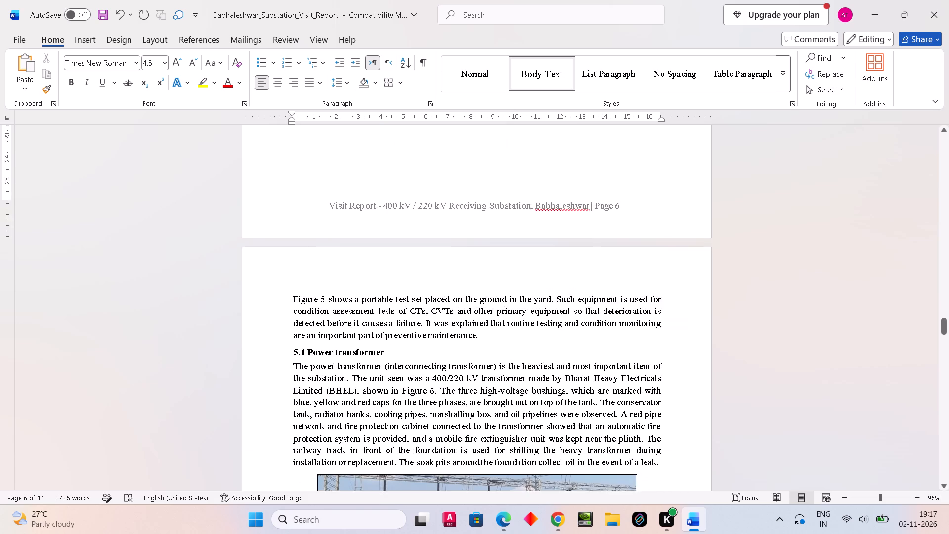
pyautogui.scroll(-2, 547, 414)
pyautogui.scroll(4, 547, 414)
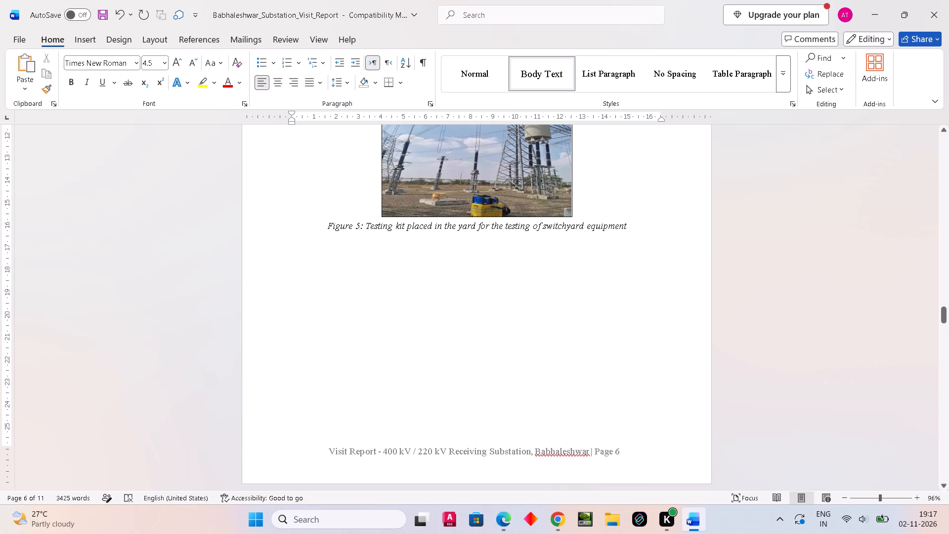
pyautogui.scroll(-2, 547, 414)
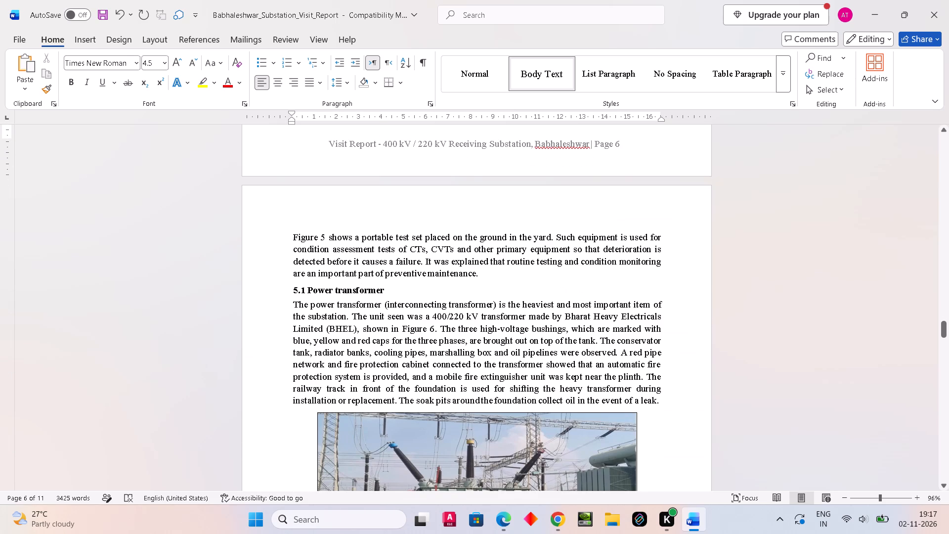
pyautogui.tripleClick(479, 281)
pyautogui.click(356, 253)
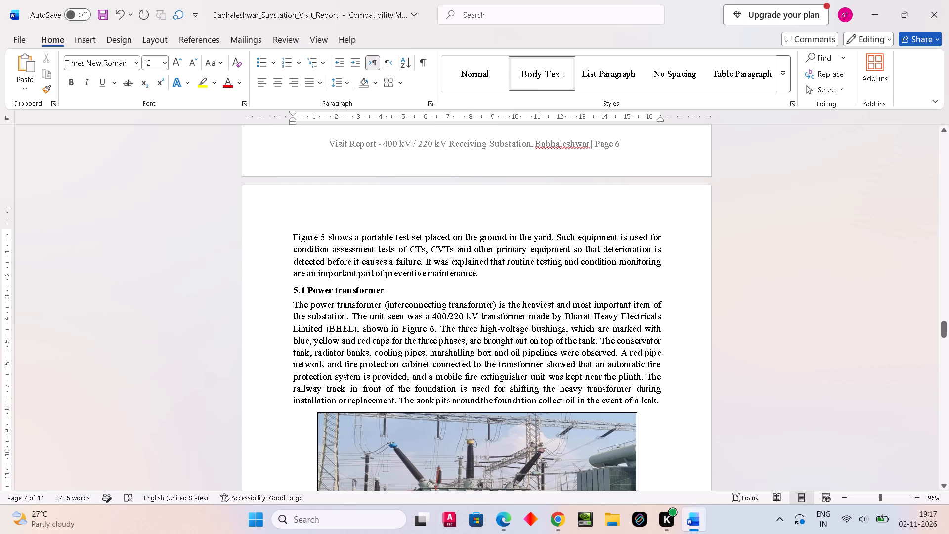
pyautogui.click(478, 273)
pyautogui.moveTo(478, 273); pyautogui.dragTo(300, 231)
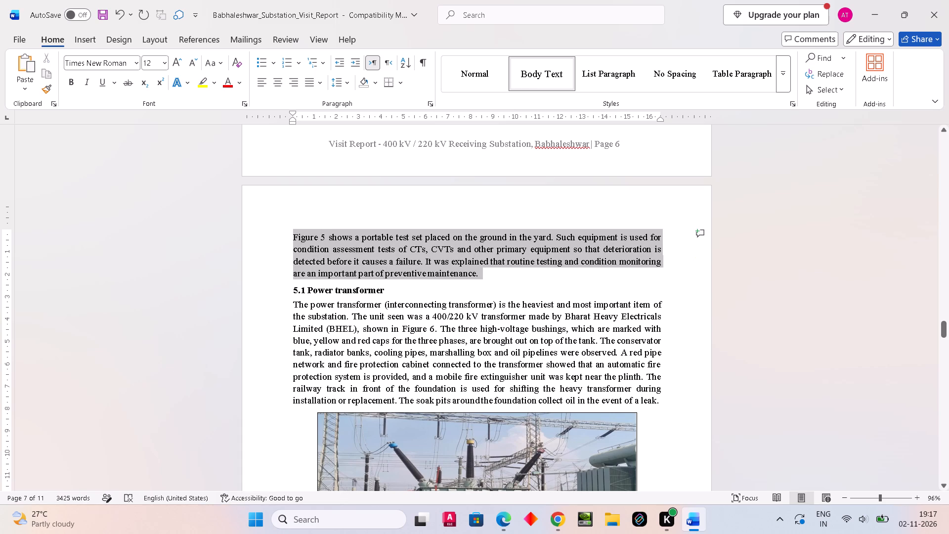
pyautogui.moveTo(300, 231); pyautogui.dragTo(297, 231)
pyautogui.hotkey('ctrl', 'c')
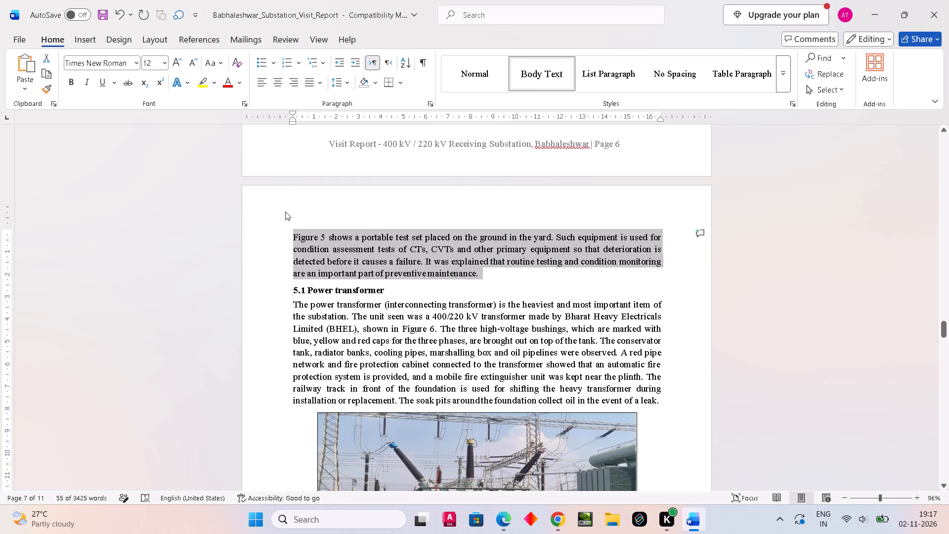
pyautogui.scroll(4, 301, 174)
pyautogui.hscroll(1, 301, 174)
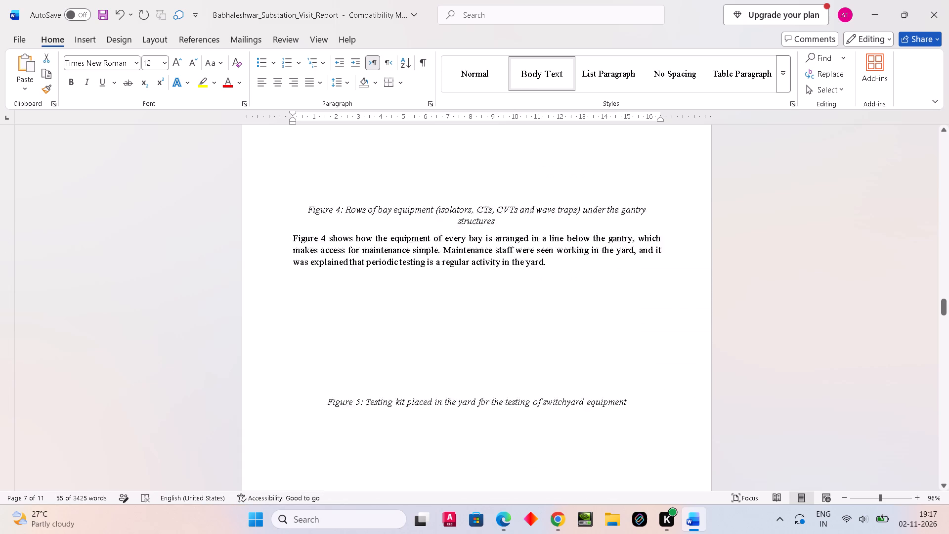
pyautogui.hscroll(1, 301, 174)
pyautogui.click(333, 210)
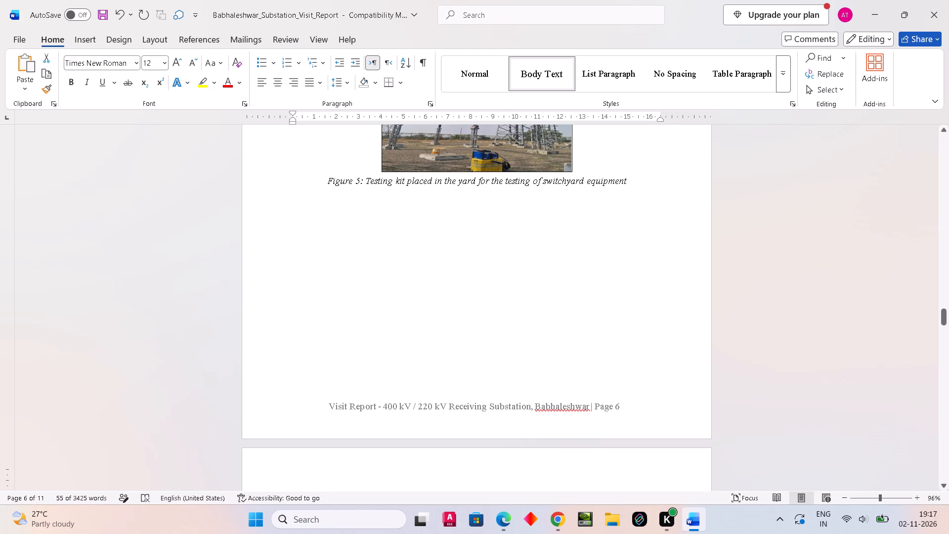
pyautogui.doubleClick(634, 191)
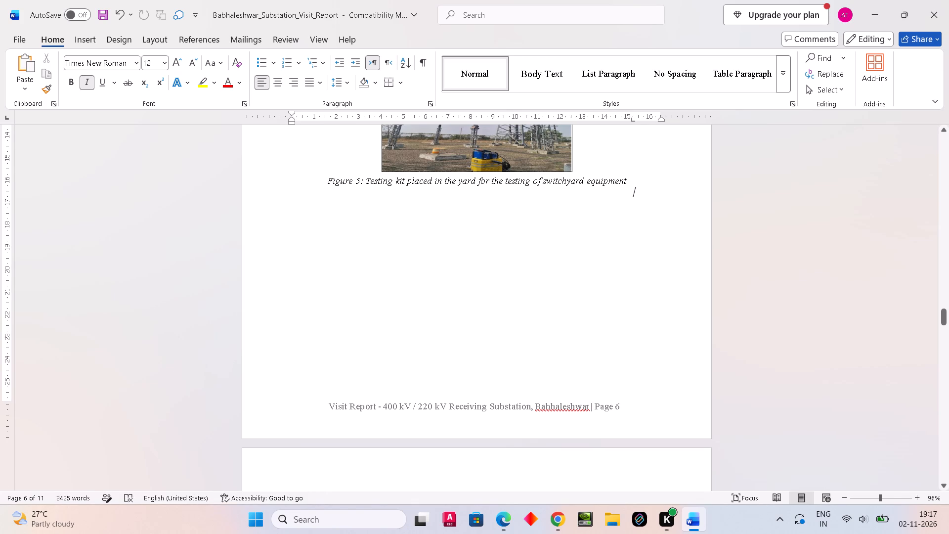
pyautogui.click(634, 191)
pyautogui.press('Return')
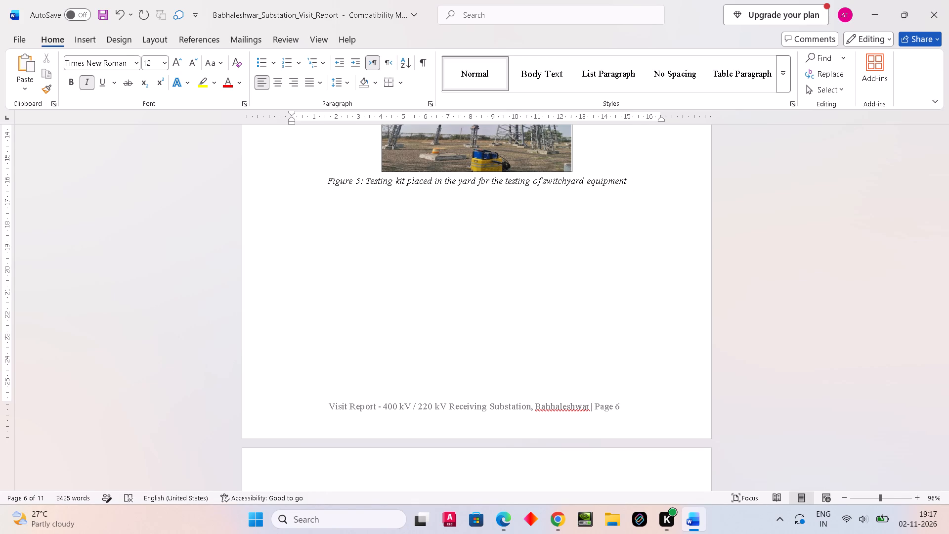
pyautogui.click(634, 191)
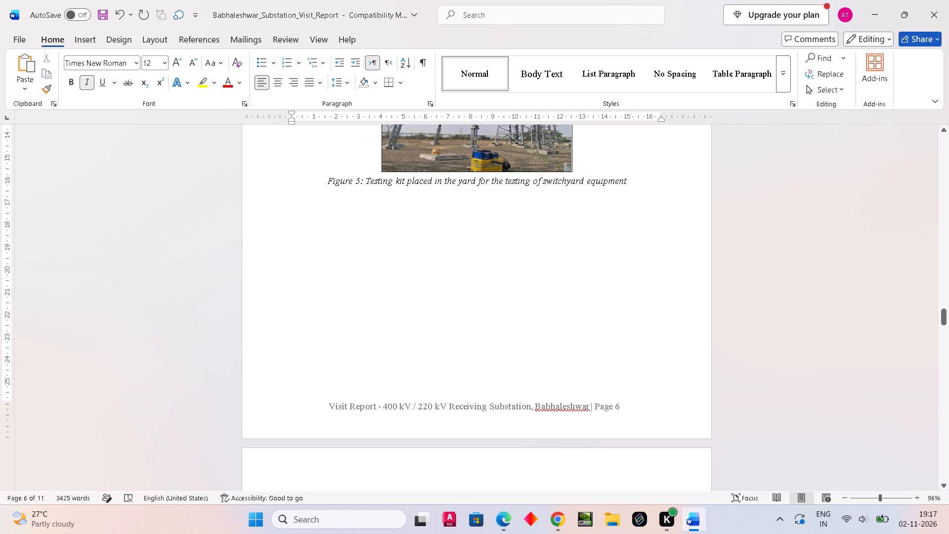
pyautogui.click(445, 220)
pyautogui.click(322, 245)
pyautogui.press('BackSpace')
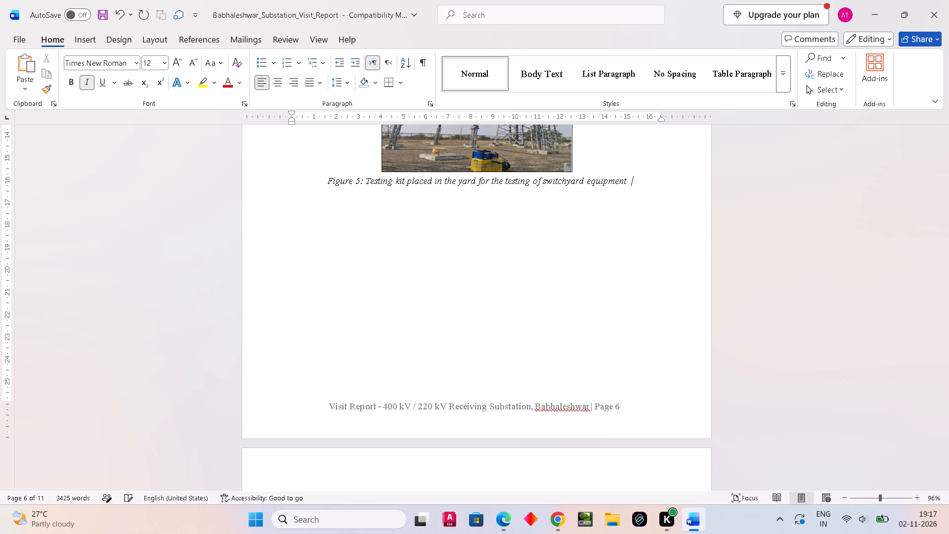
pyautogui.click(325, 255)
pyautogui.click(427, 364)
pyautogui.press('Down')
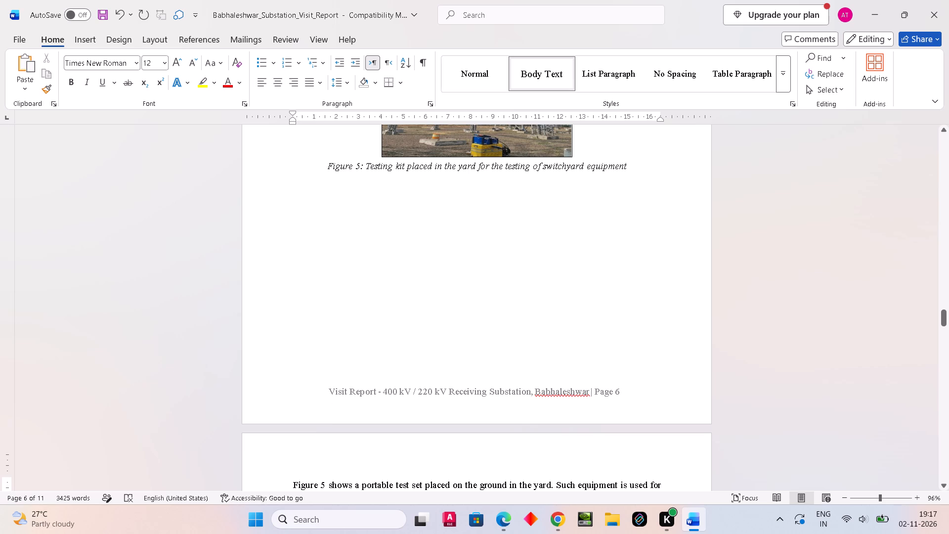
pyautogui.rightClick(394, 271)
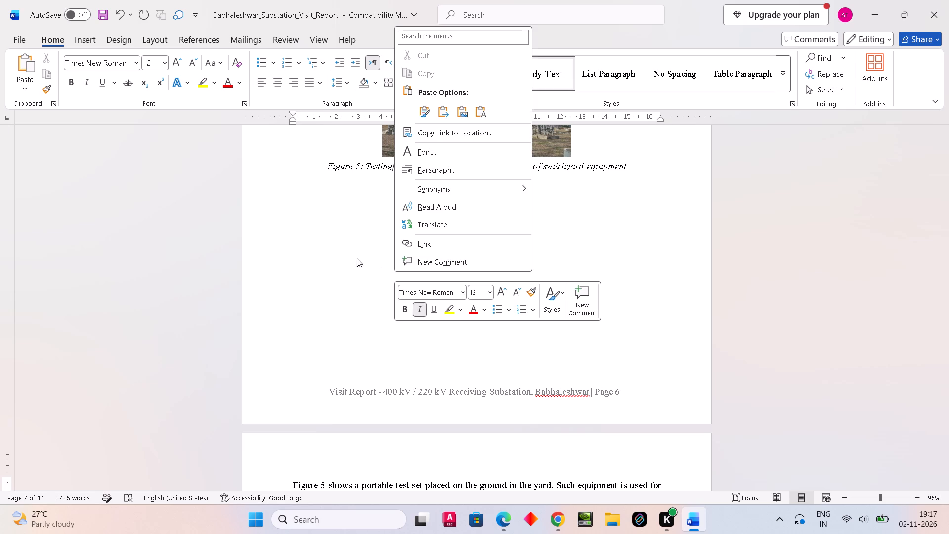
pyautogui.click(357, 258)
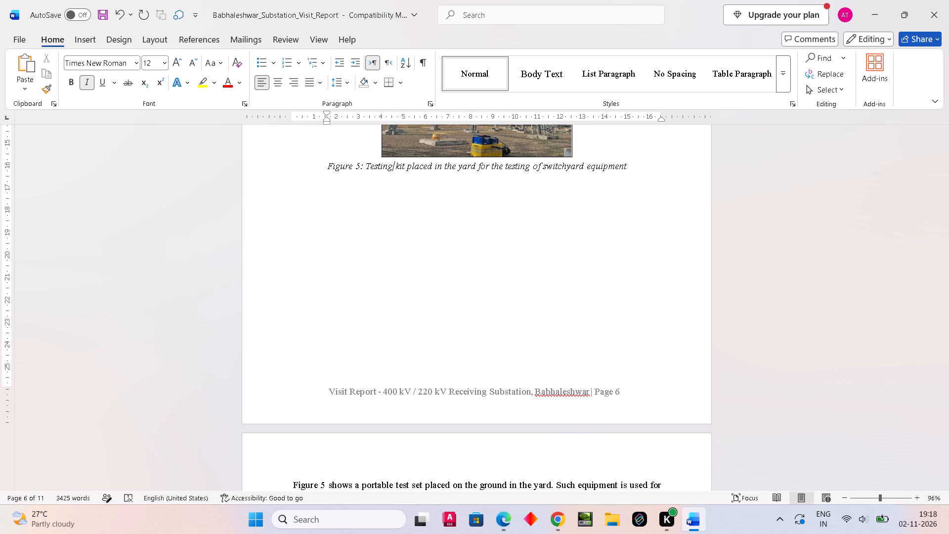
# Add blank lines after the Figure 5 caption on page 6 and paste the copied Figure 5 description there.
pyautogui.click(403, 204)
pyautogui.click(643, 173)
pyautogui.press('Return')
pyautogui.press('Return')
pyautogui.press('Return')
pyautogui.hotkey('ctrl', 'c')
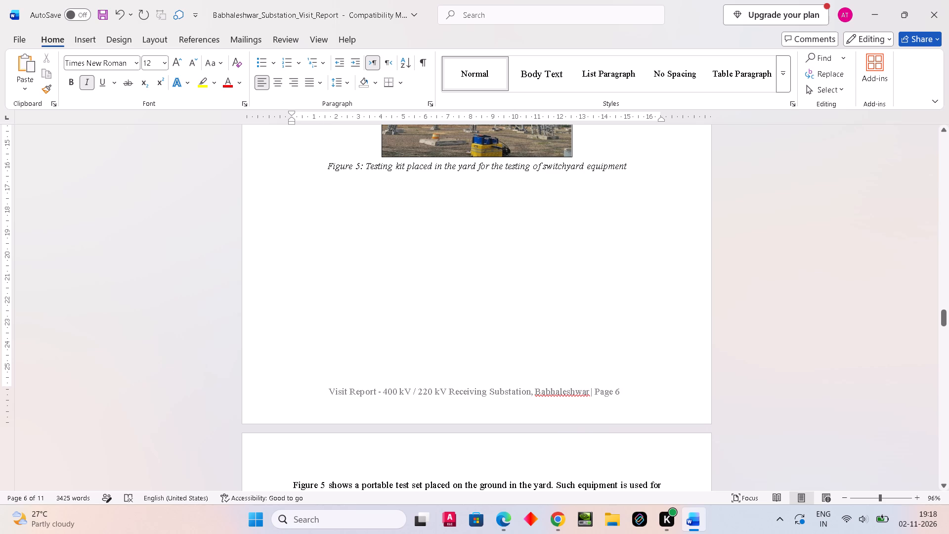
pyautogui.hotkey('ctrl', 'v')
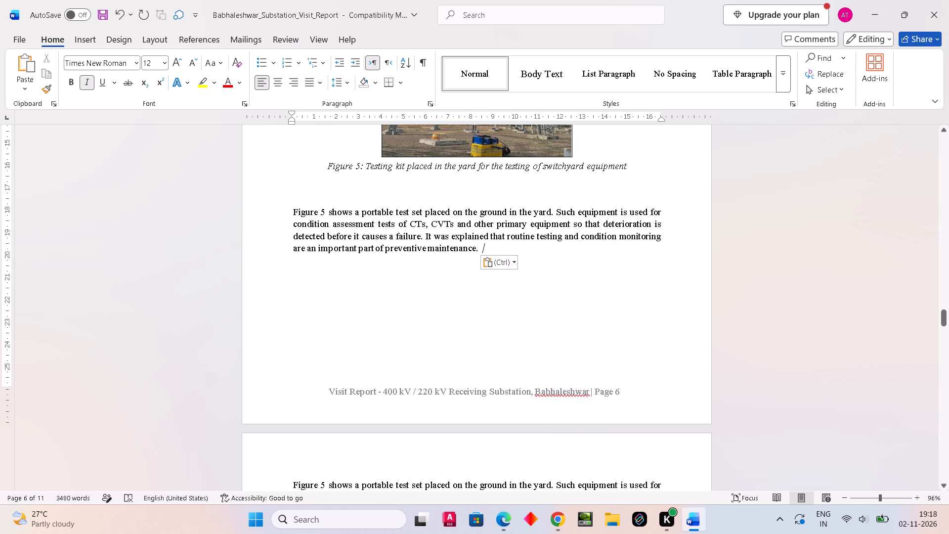
# Remove the blank lines between the Figure 5 caption and the pasted description on page 6.
pyautogui.click(309, 209)
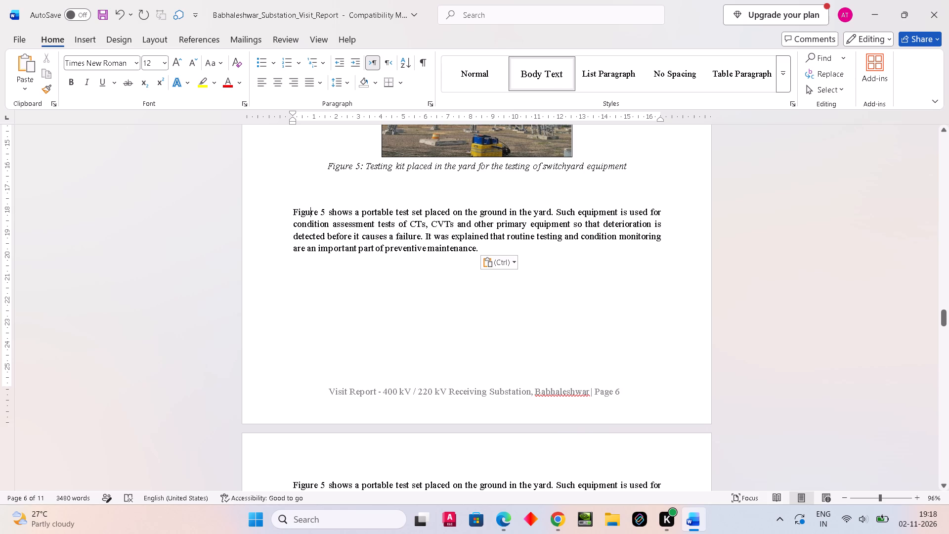
pyautogui.click(291, 211)
pyautogui.press('BackSpace')
pyautogui.press('BackSpace')
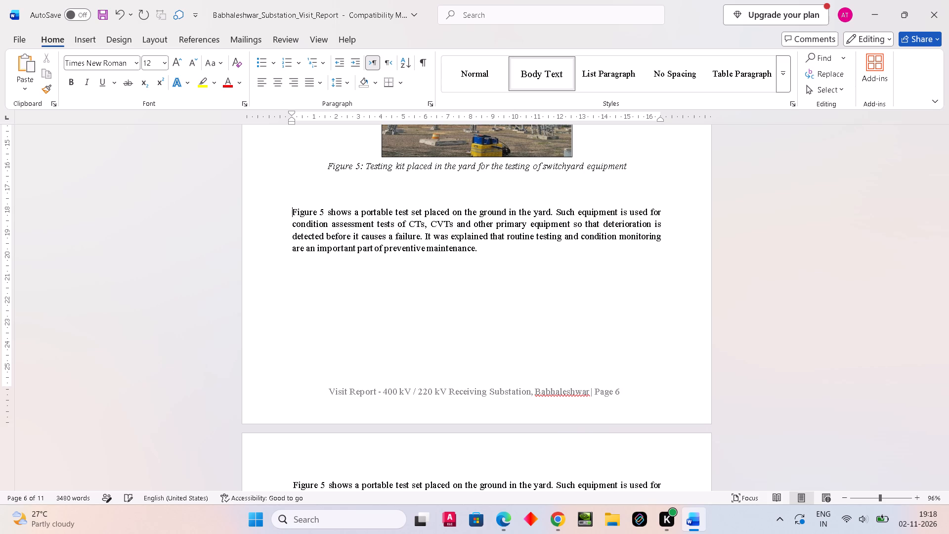
pyautogui.press('BackSpace')
pyautogui.press('BackSpace')
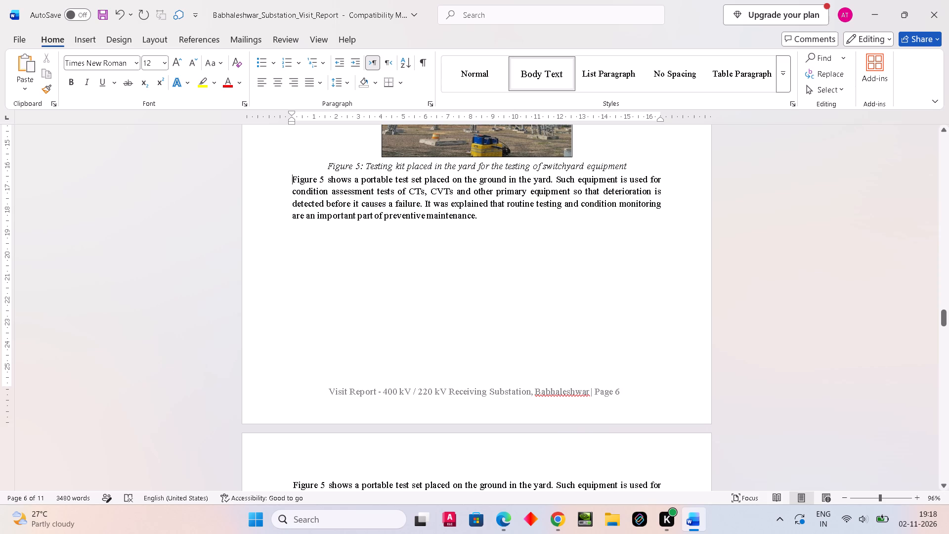
# Copy the heading "5.1 Power transformer" on page 7.
pyautogui.scroll(-3, 423, 306)
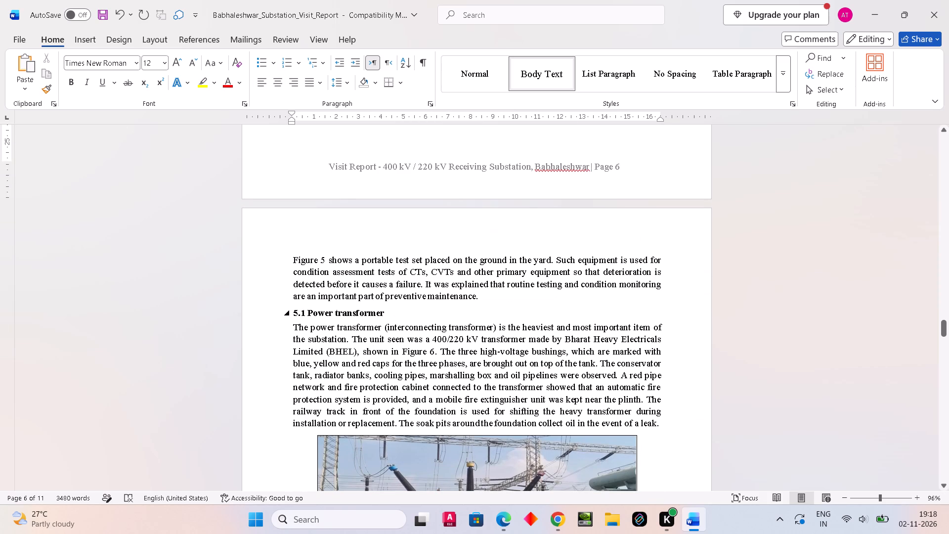
pyautogui.doubleClick(293, 312)
pyautogui.moveTo(293, 312); pyautogui.dragTo(348, 340)
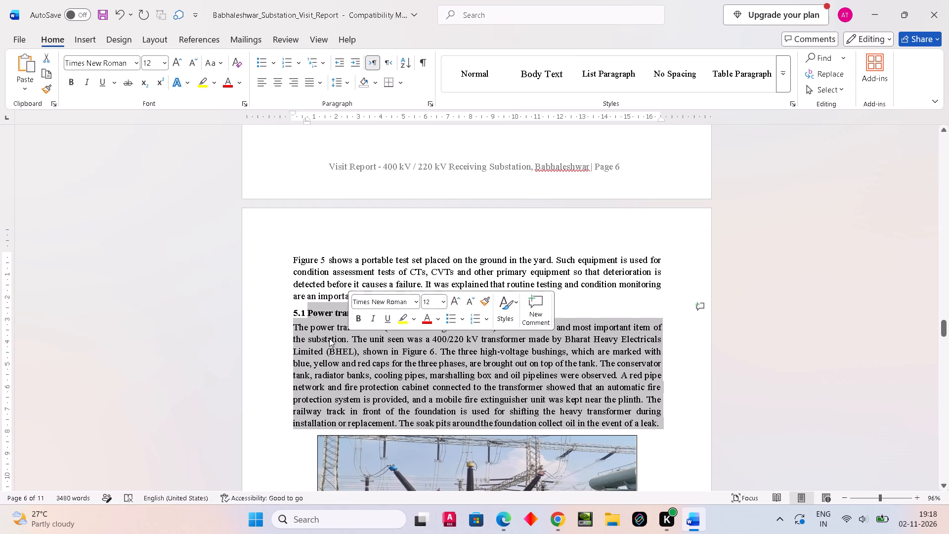
pyautogui.doubleClick(294, 313)
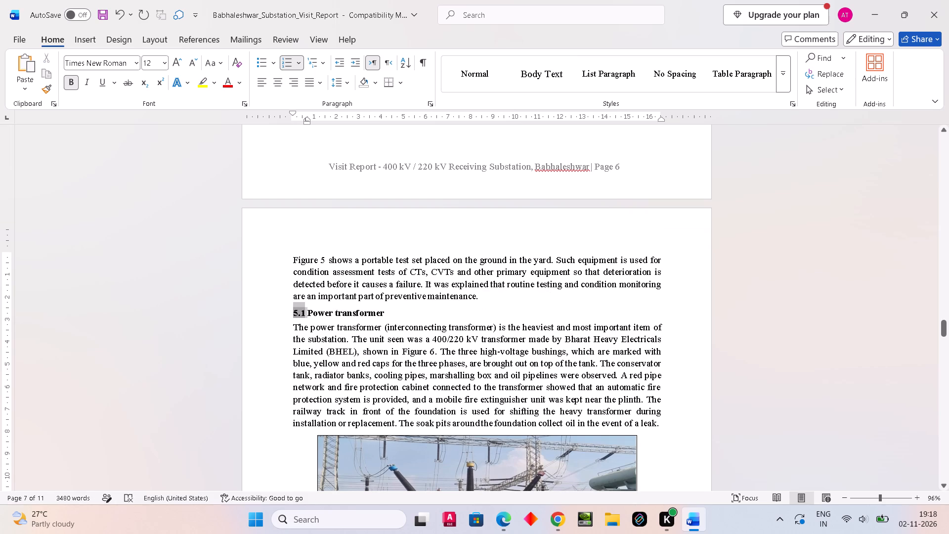
pyautogui.click(597, 364)
pyautogui.moveTo(597, 364); pyautogui.dragTo(331, 313)
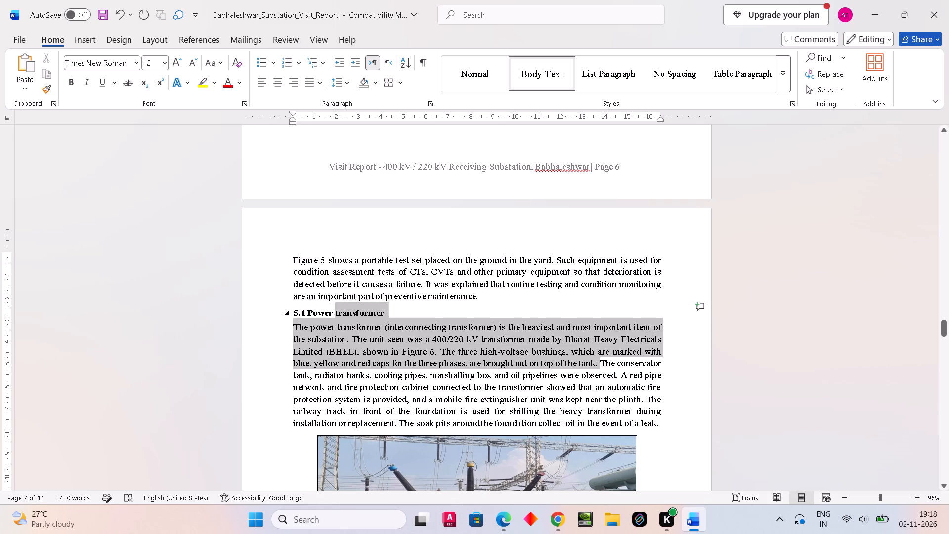
pyautogui.moveTo(331, 313); pyautogui.dragTo(295, 315)
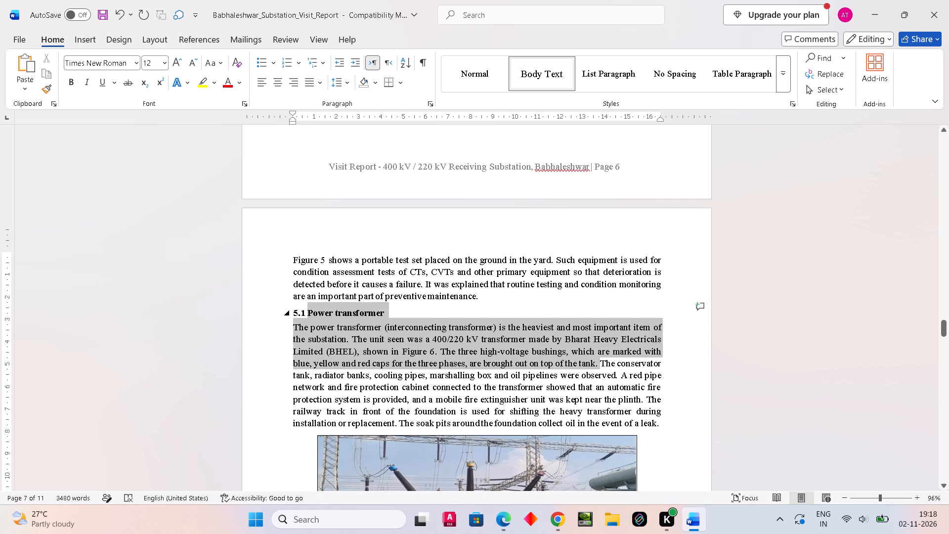
pyautogui.moveTo(295, 315); pyautogui.dragTo(300, 321)
pyautogui.click(300, 321)
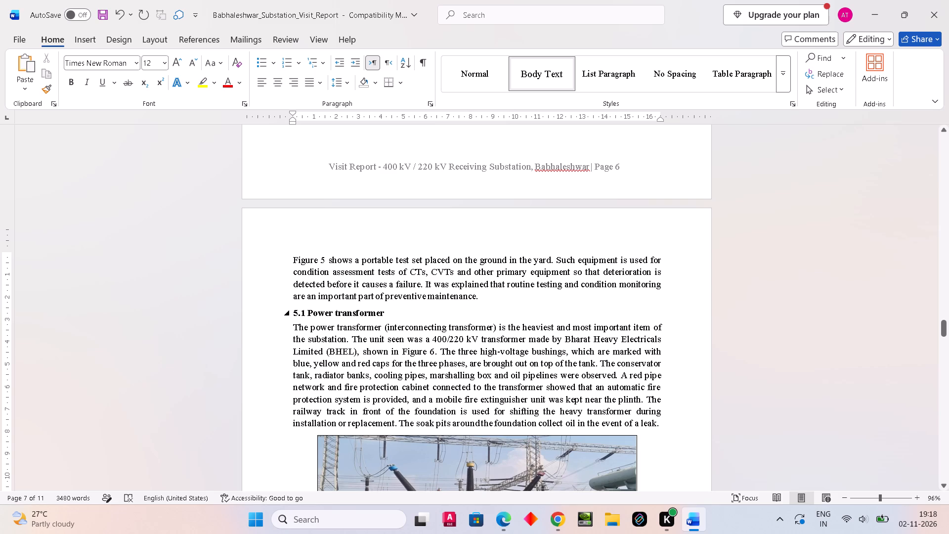
pyautogui.moveTo(383, 311); pyautogui.dragTo(314, 309)
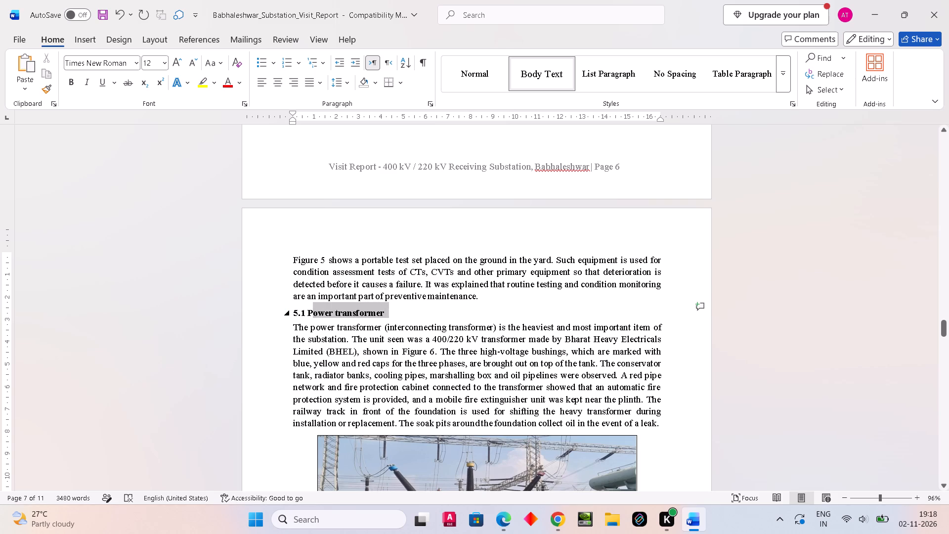
pyautogui.moveTo(314, 309); pyautogui.dragTo(295, 313)
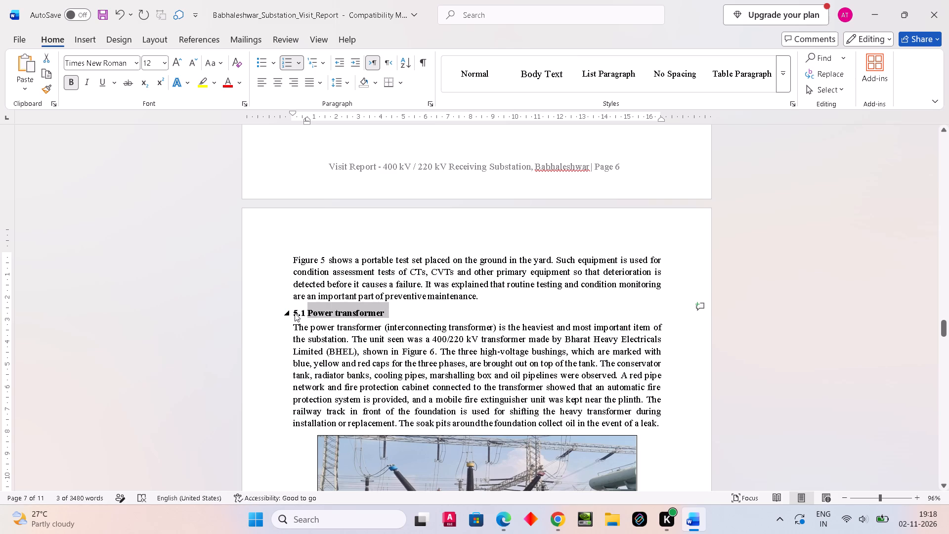
pyautogui.hotkey('ctrl', 'c')
# Paste the "5.1 Power transformer" heading on a new line below the Figure 5 description on page 6.
pyautogui.scroll(1, 365, 179)
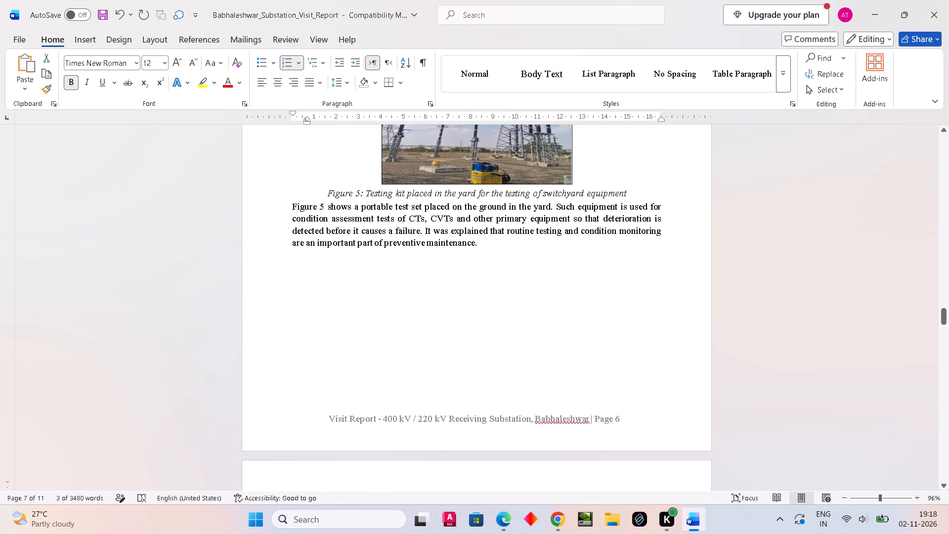
pyautogui.scroll(1, 365, 179)
pyautogui.click(507, 175)
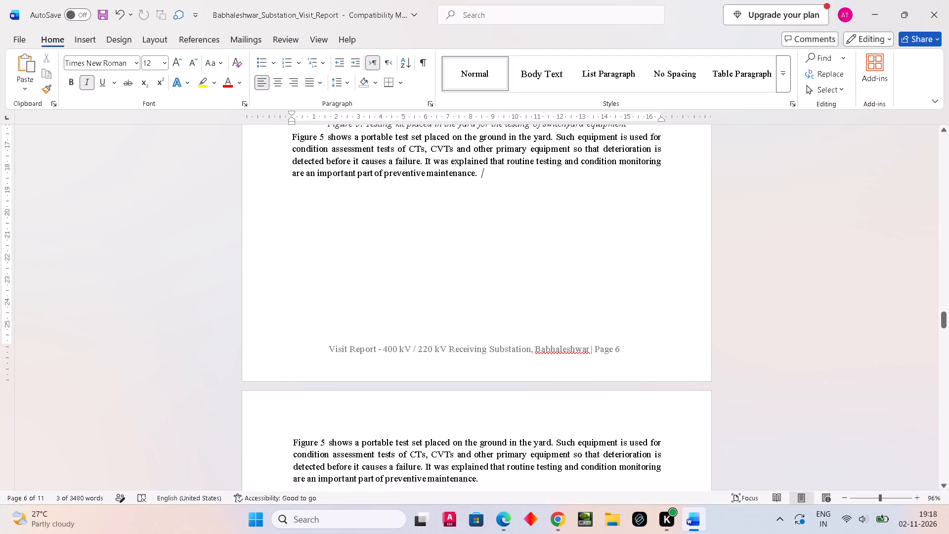
pyautogui.press('Return')
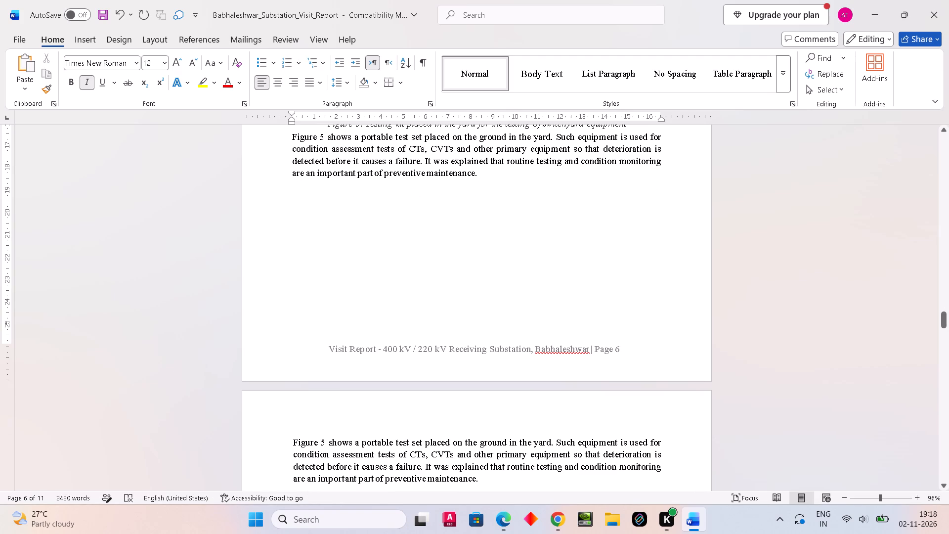
pyautogui.hotkey('ctrl', 'v')
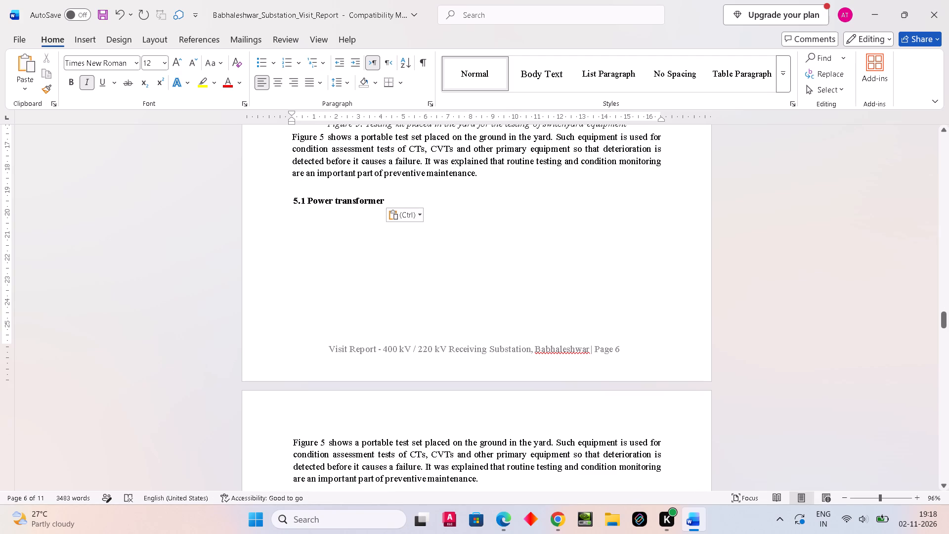
# Copy the opening line of the power transformer paragraph under heading 5.1 on page 7.
pyautogui.scroll(-6, 335, 234)
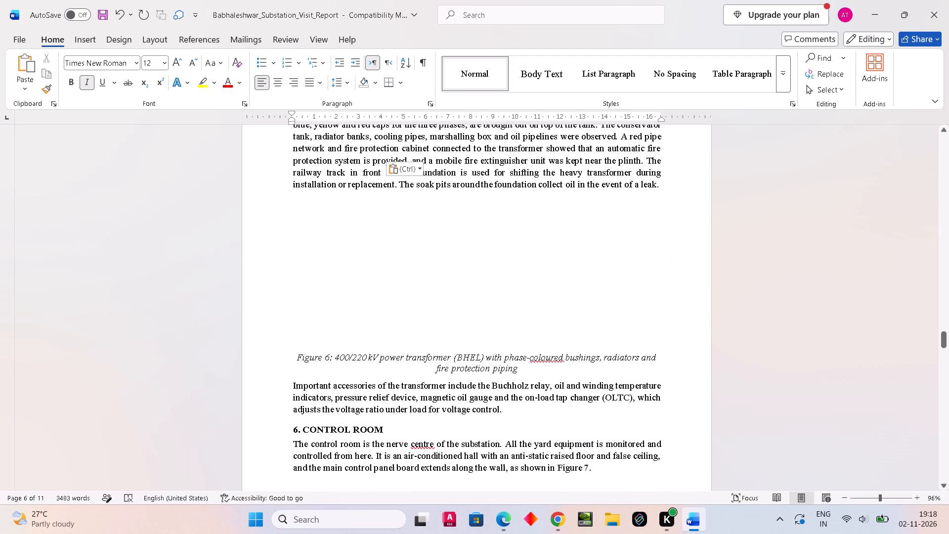
pyautogui.scroll(2, 335, 234)
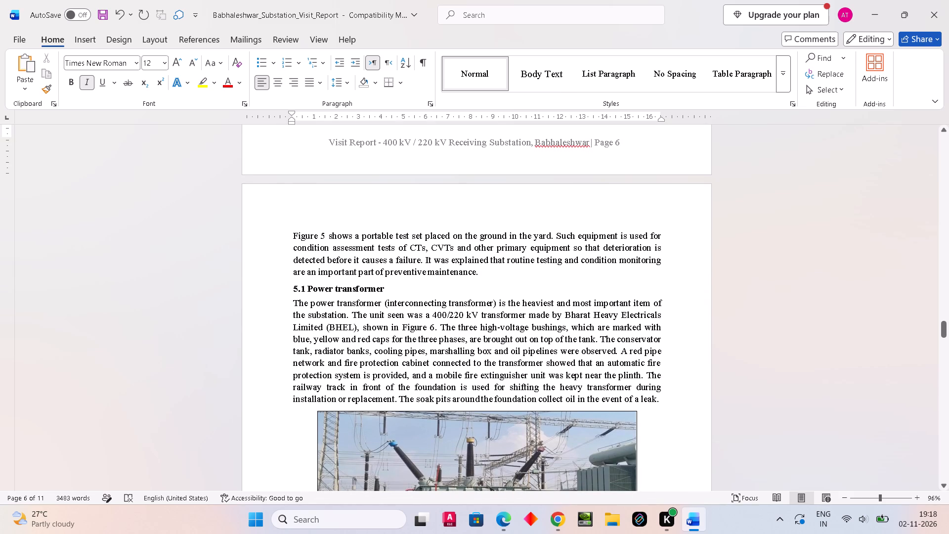
pyautogui.click(597, 343)
pyautogui.moveTo(597, 343); pyautogui.dragTo(286, 294)
pyautogui.click(286, 294)
pyautogui.hotkey('ctrl', 'c')
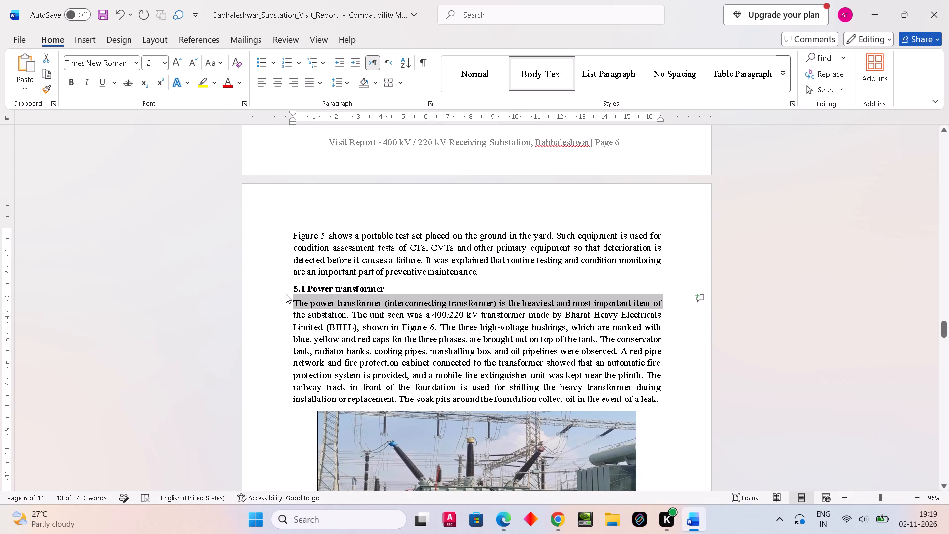
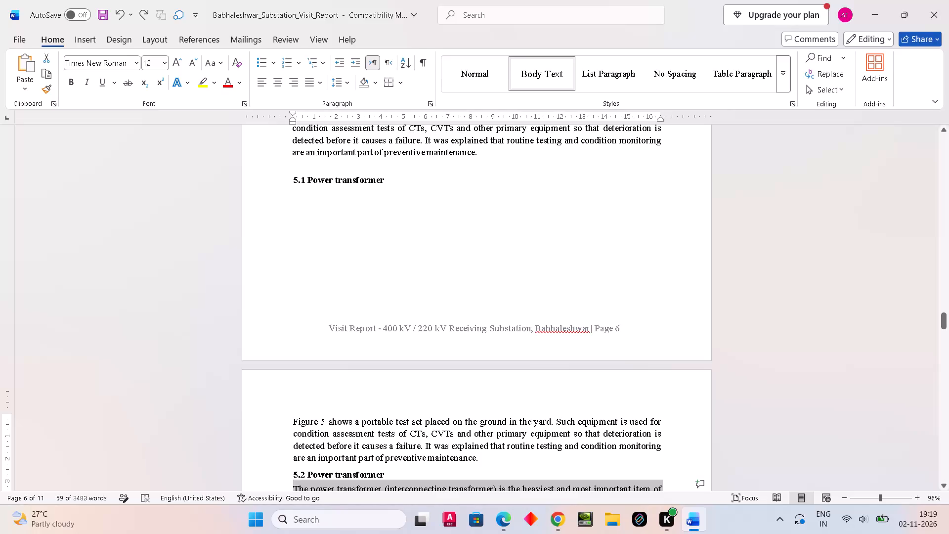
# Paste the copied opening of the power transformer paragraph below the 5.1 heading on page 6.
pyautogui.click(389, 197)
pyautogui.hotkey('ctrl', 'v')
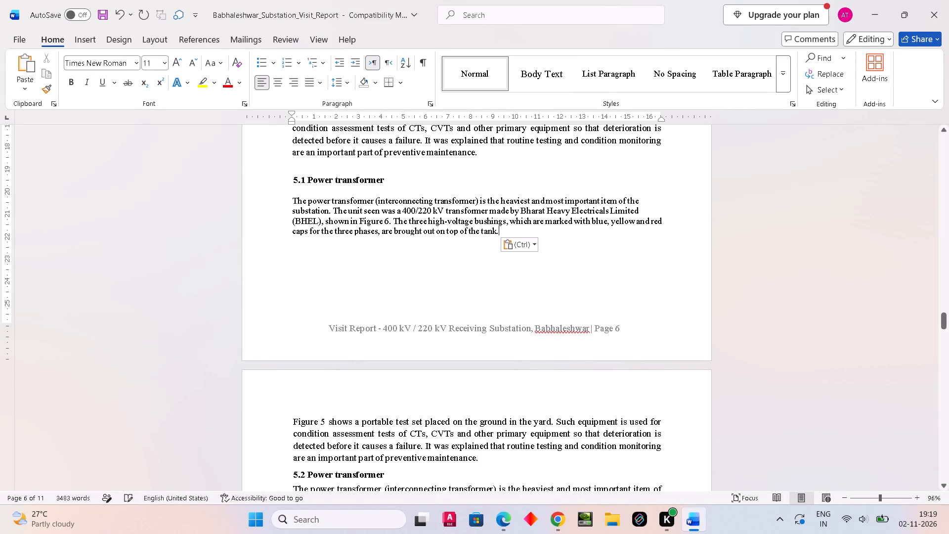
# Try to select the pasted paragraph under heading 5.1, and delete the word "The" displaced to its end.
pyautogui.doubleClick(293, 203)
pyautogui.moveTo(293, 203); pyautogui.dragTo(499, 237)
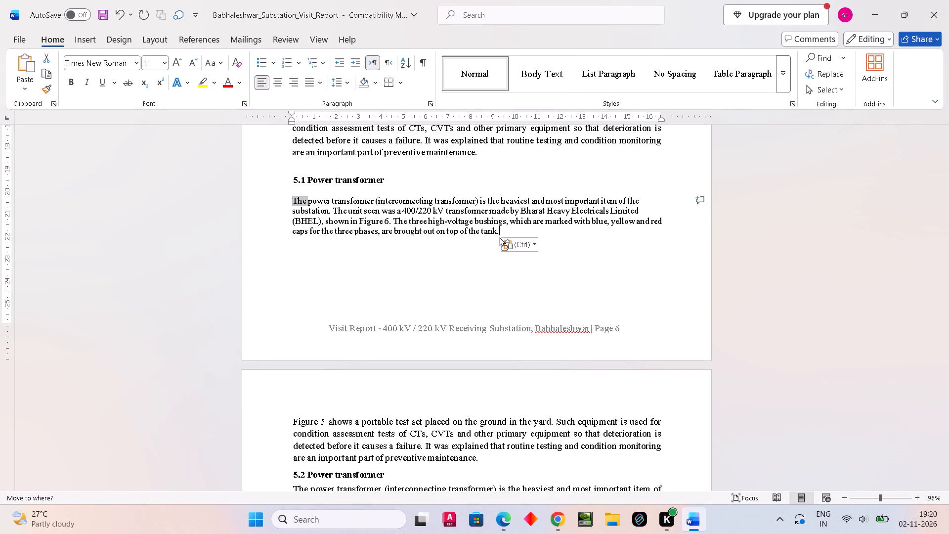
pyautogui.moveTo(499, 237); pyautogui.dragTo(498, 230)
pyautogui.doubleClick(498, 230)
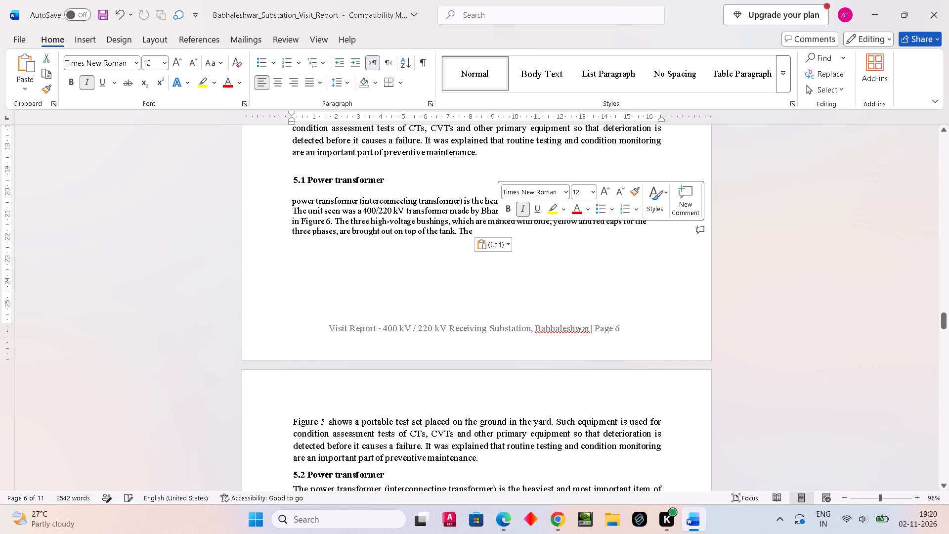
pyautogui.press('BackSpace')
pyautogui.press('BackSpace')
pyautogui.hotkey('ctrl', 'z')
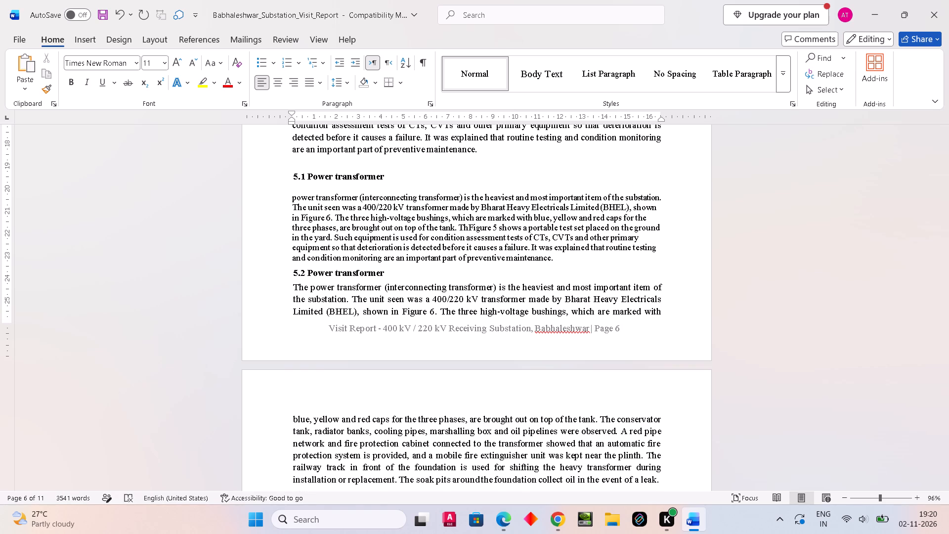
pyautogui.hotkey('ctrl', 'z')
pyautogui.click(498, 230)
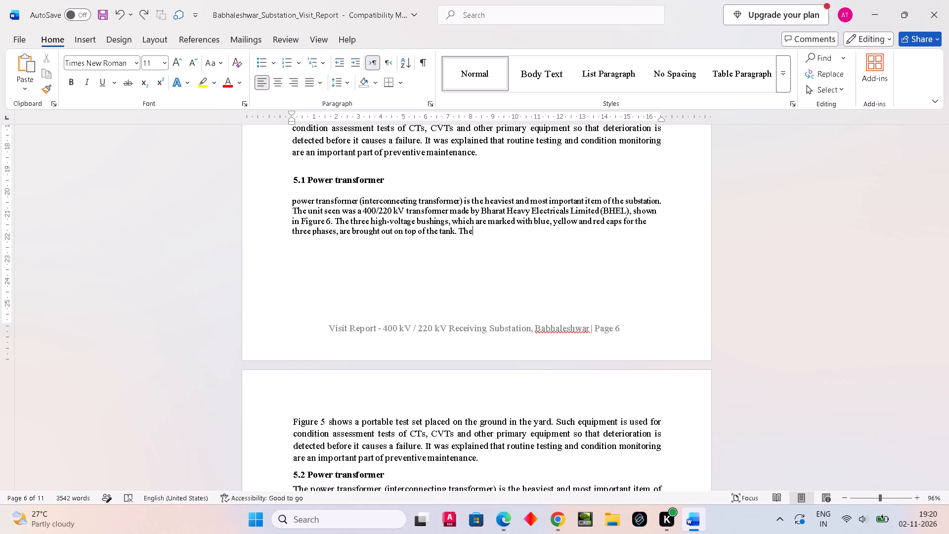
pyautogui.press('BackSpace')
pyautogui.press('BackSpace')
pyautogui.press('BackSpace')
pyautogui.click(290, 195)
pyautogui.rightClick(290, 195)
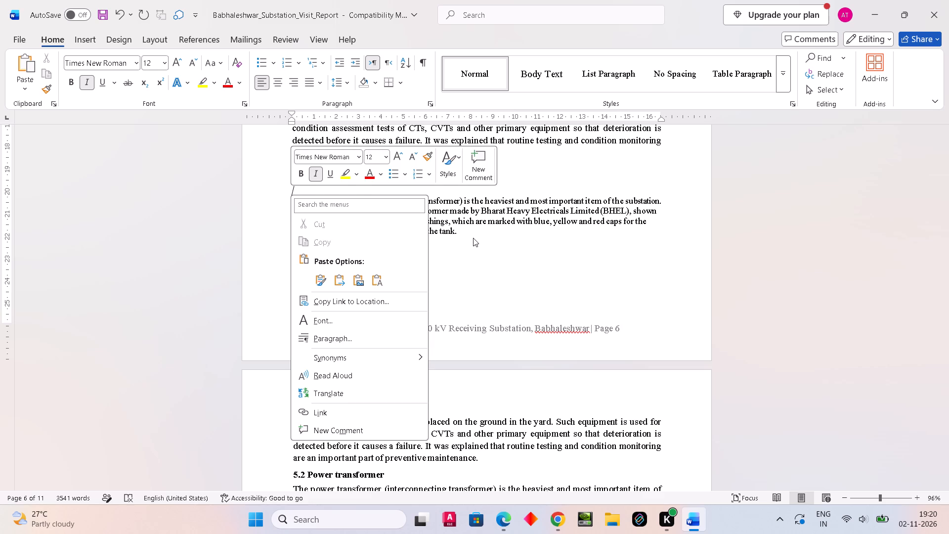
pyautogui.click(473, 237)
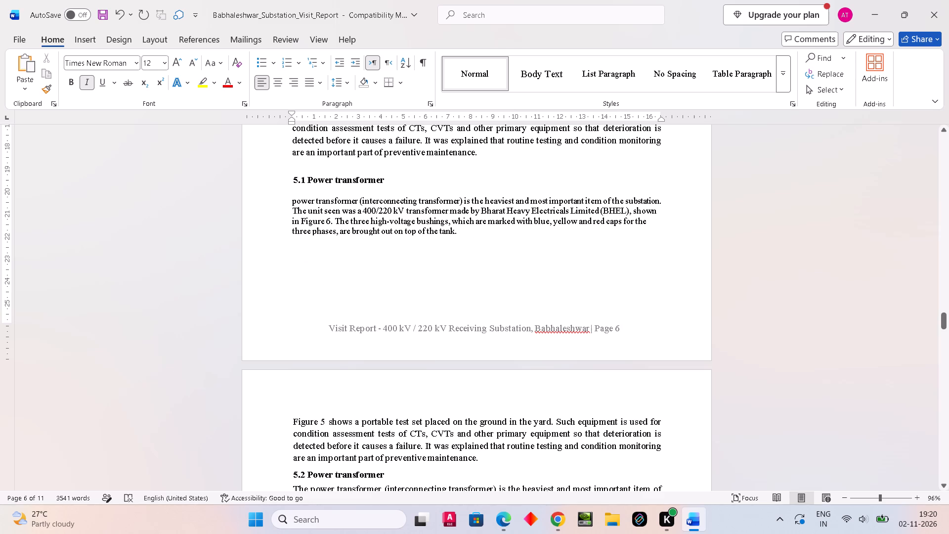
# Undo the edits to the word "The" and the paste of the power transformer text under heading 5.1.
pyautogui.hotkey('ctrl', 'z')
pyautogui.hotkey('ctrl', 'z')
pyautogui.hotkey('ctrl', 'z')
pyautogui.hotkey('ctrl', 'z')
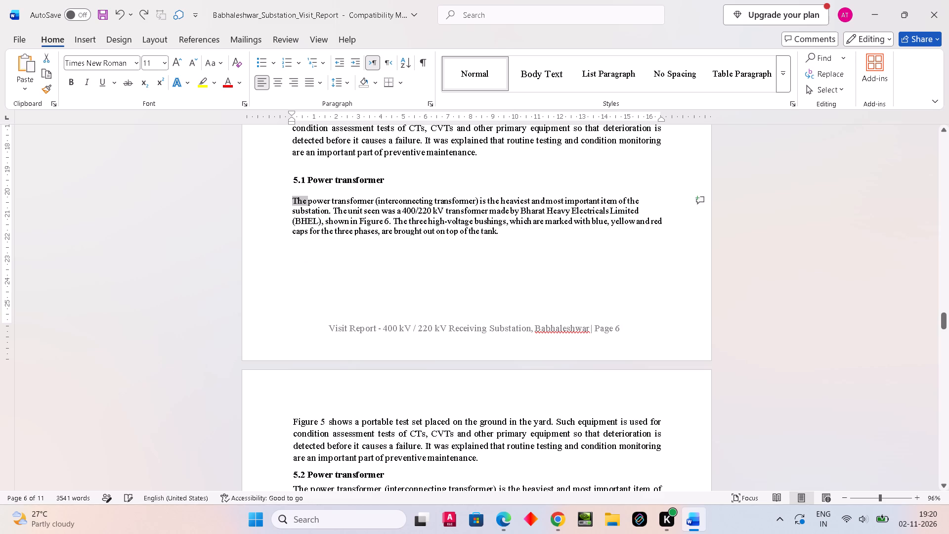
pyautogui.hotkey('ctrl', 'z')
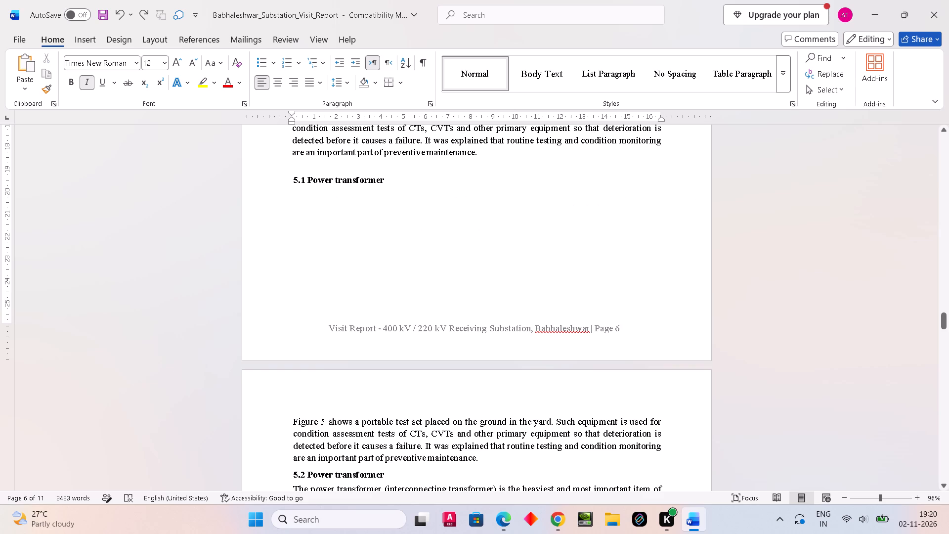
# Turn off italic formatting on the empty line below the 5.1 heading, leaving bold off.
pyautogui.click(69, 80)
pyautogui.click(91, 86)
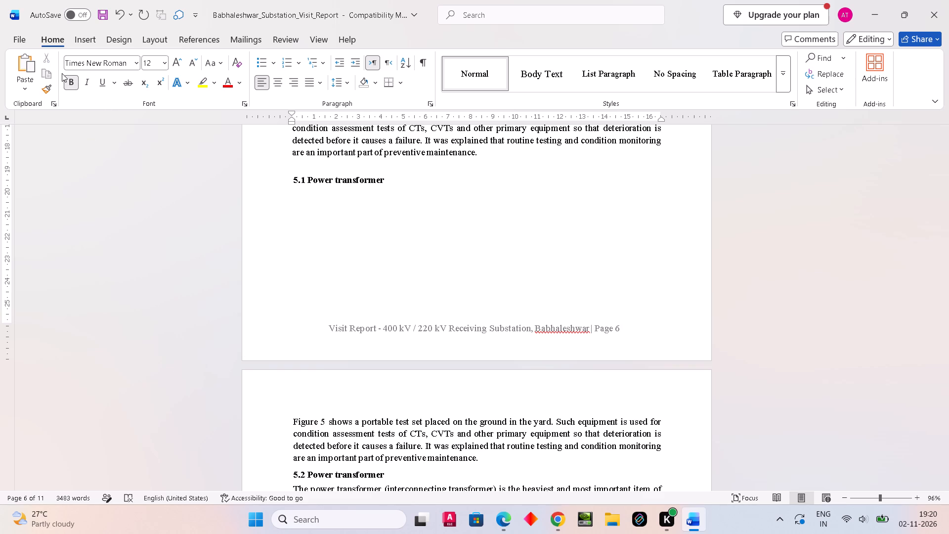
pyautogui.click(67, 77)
# Copy the power transformer paragraph from page 7 as far as "oil pipelines were observed" and paste it below the 5.1 heading on page 6.
pyautogui.scroll(-3, 310, 282)
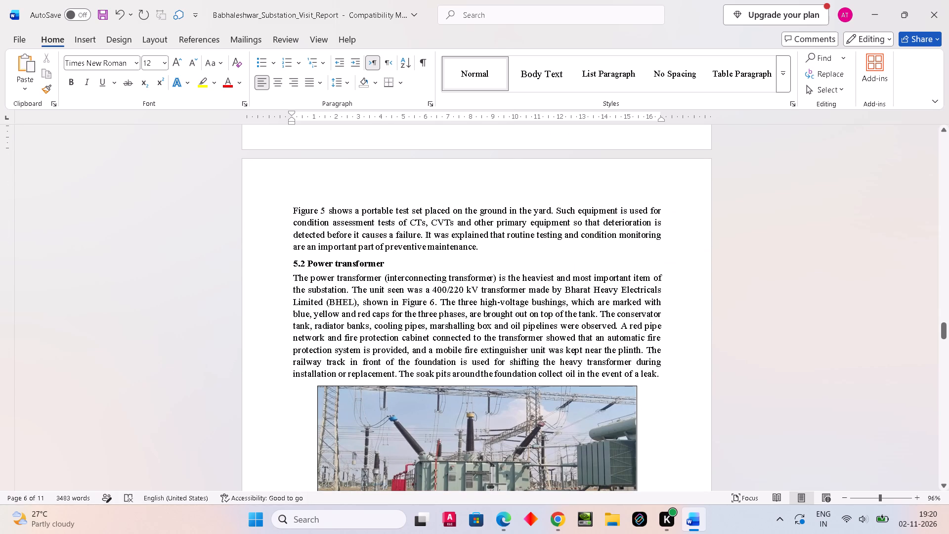
pyautogui.click(293, 274)
pyautogui.moveTo(293, 274); pyautogui.dragTo(518, 331)
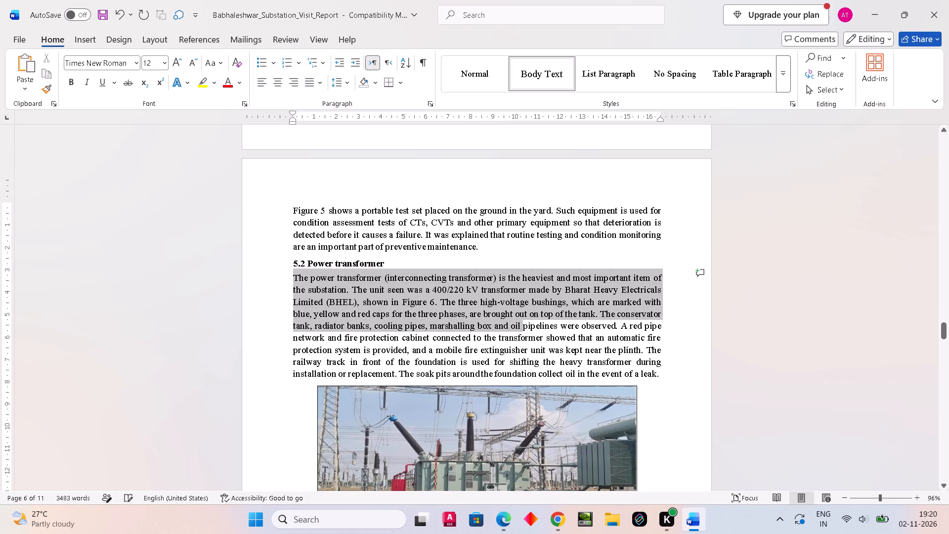
pyautogui.moveTo(518, 331); pyautogui.dragTo(612, 327)
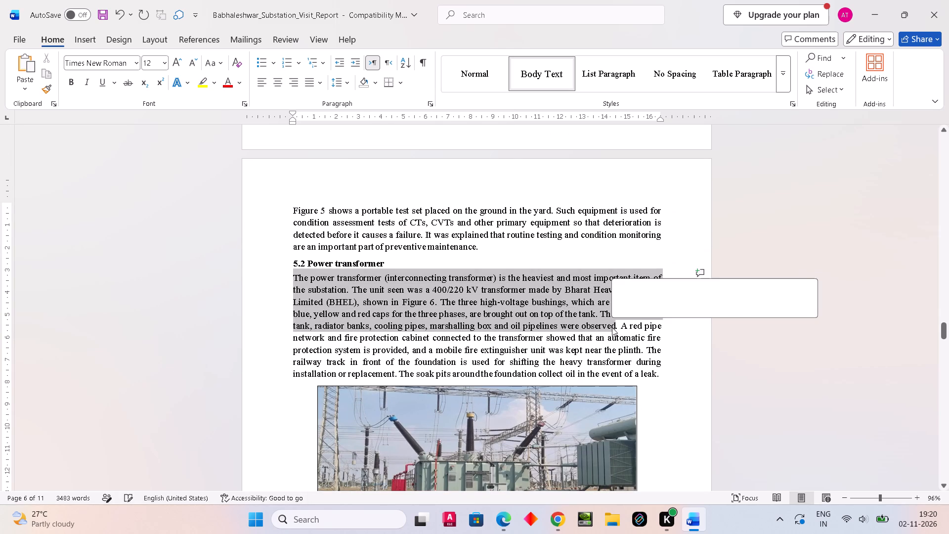
pyautogui.hotkey('ctrl', 'c')
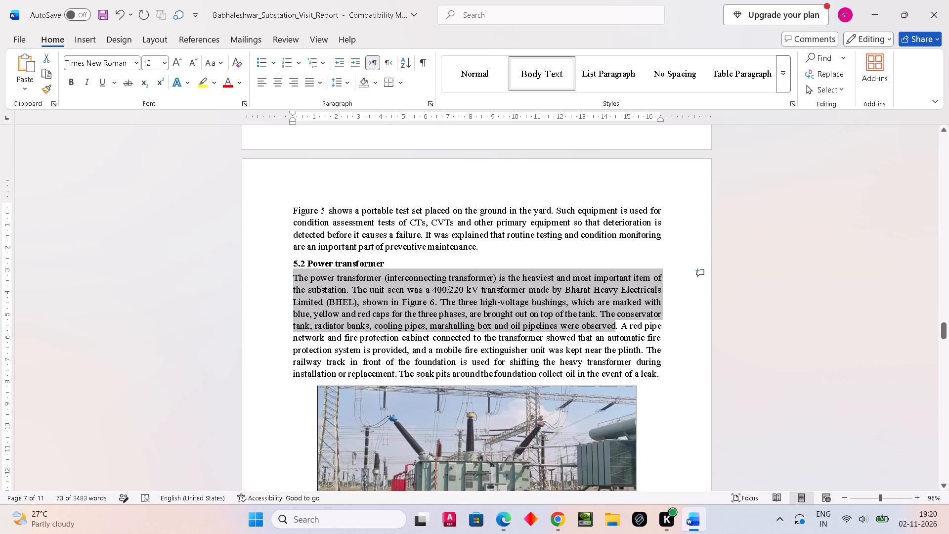
pyautogui.scroll(3, 438, 163)
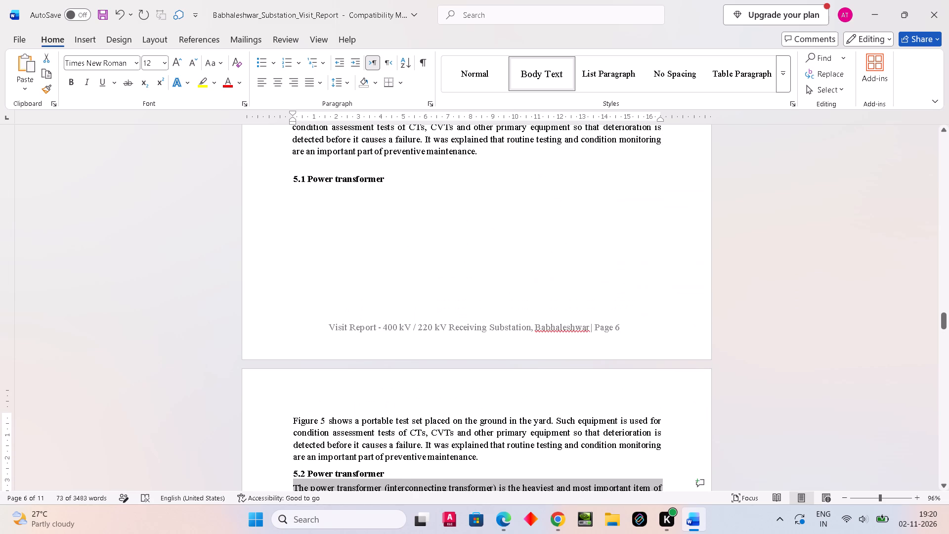
pyautogui.click(300, 197)
pyautogui.hotkey('ctrl', 'v')
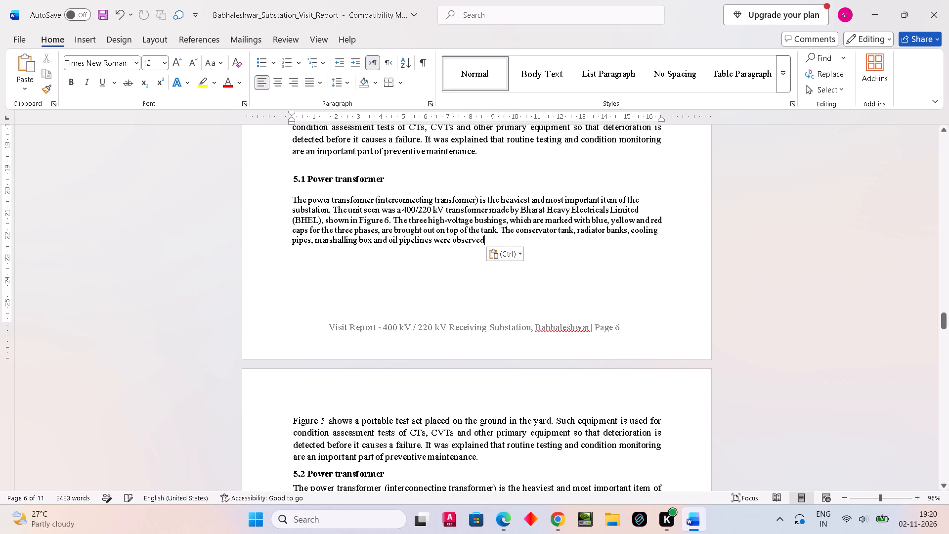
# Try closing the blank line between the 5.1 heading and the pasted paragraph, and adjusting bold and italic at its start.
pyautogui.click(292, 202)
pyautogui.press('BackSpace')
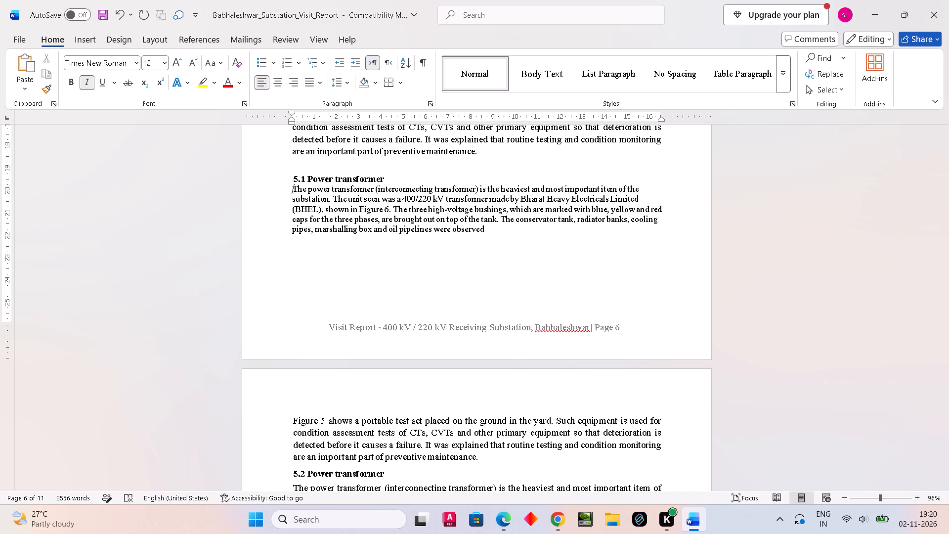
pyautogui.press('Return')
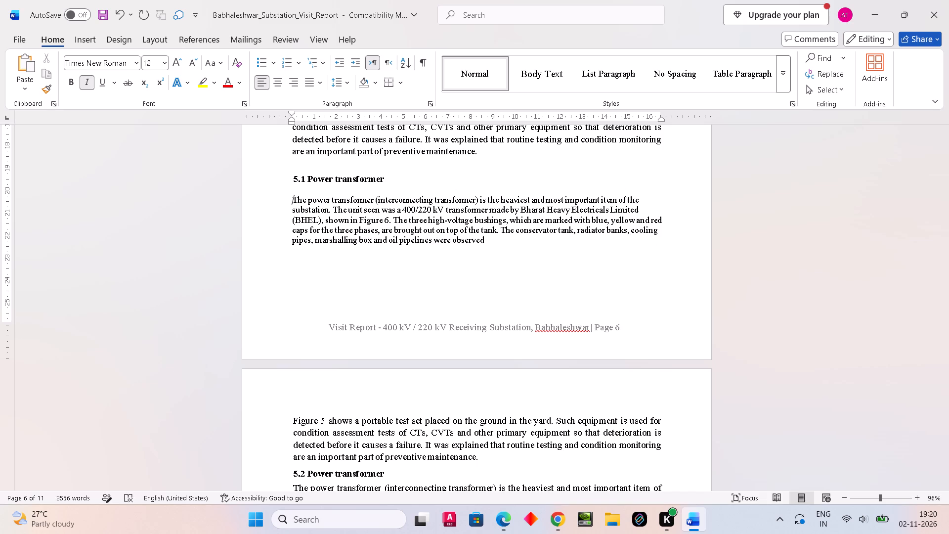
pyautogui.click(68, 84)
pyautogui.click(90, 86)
# Remove the opening word "The" from the pasted 5.1 paragraph on page 6 and end the paragraph with a period.
pyautogui.doubleClick(294, 198)
pyautogui.moveTo(294, 198); pyautogui.dragTo(471, 236)
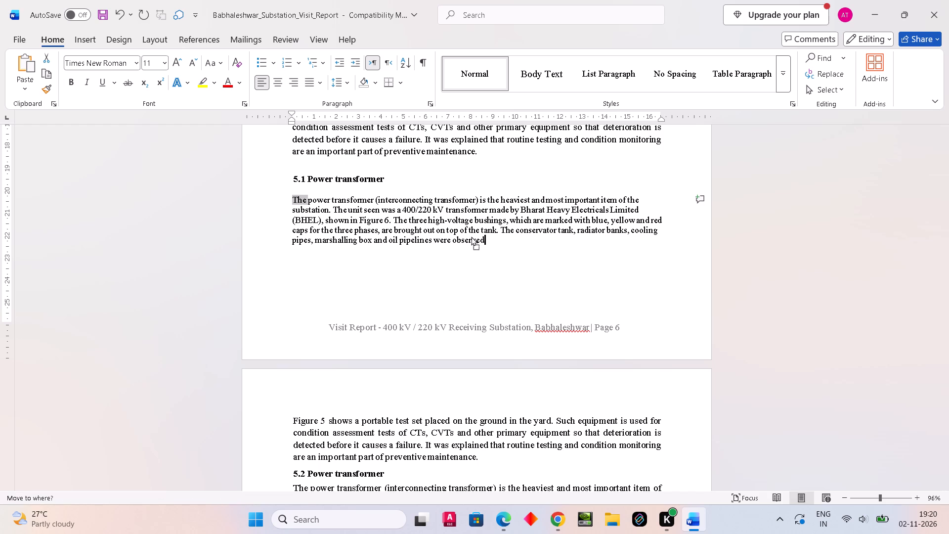
pyautogui.moveTo(471, 236); pyautogui.dragTo(487, 239)
pyautogui.click(487, 239)
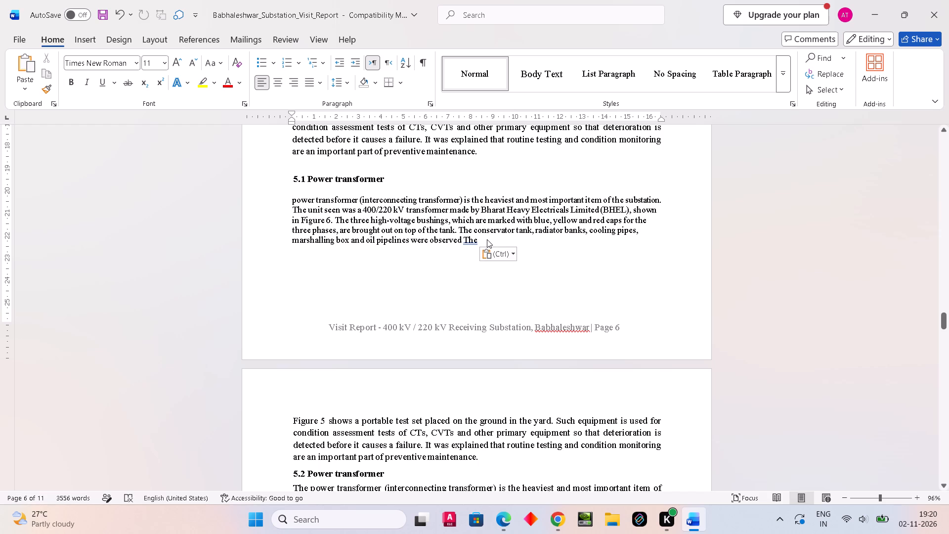
pyautogui.press('BackSpace')
pyautogui.press('BackSpace')
pyautogui.press('BackSpace')
pyautogui.press('.')
# Increase the font size of the whole pasted 5.1 paragraph on page 6 to 12.
pyautogui.moveTo(466, 241); pyautogui.dragTo(367, 213)
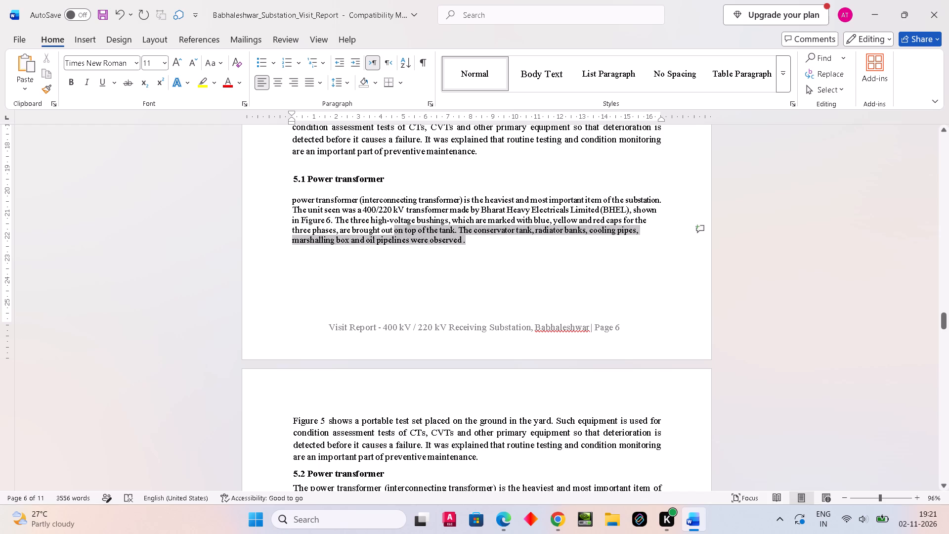
pyautogui.moveTo(367, 213); pyautogui.dragTo(284, 200)
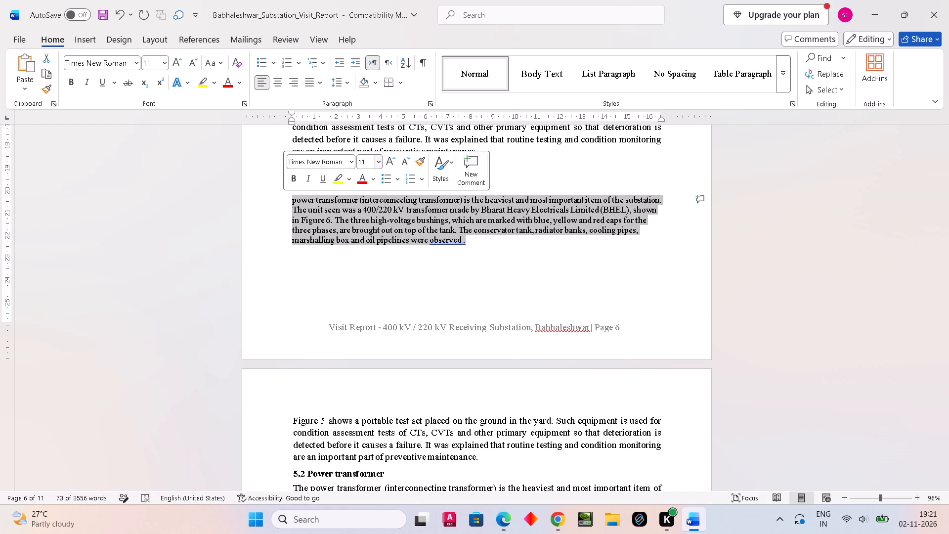
pyautogui.click(390, 164)
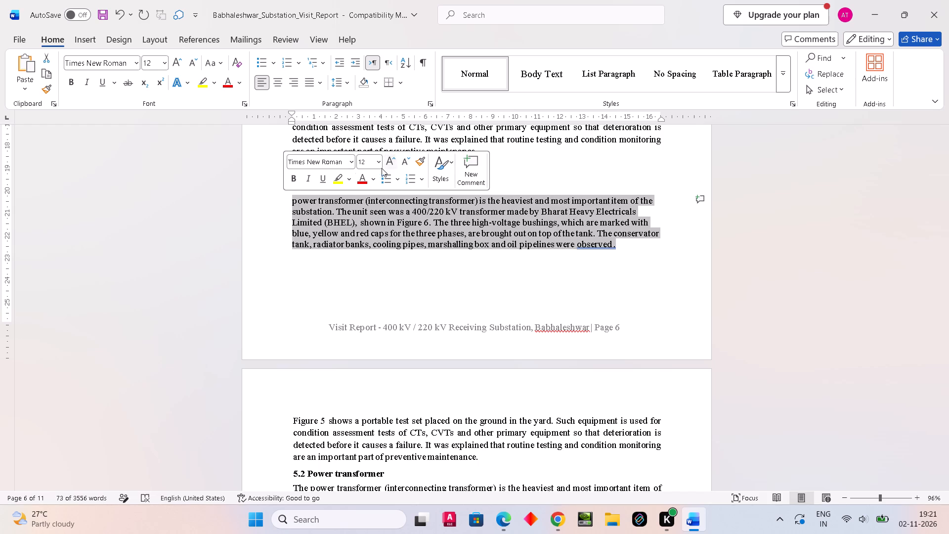
# Capitalise the first letter of the pasted 5.1 paragraph so it begins with "Power transformer".
pyautogui.click(297, 202)
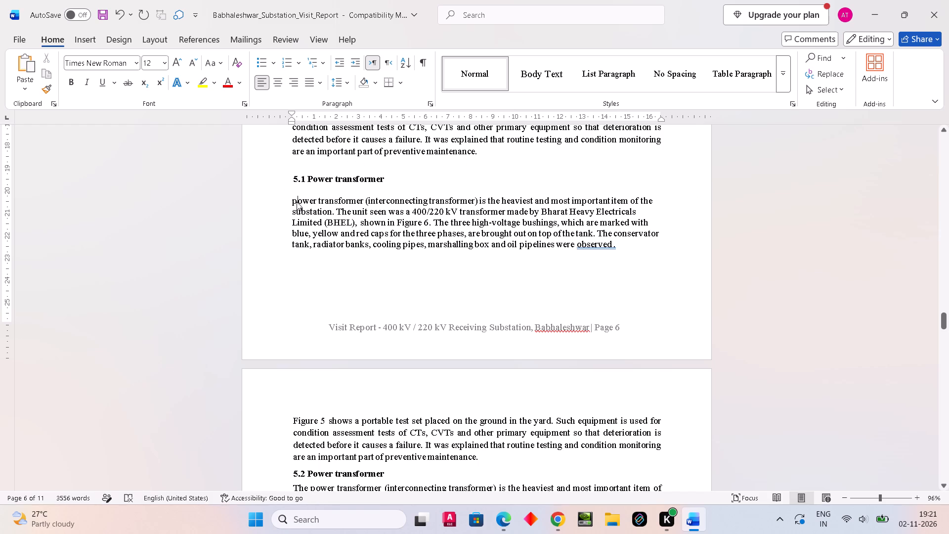
pyautogui.press('BackSpace')
pyautogui.press('p')
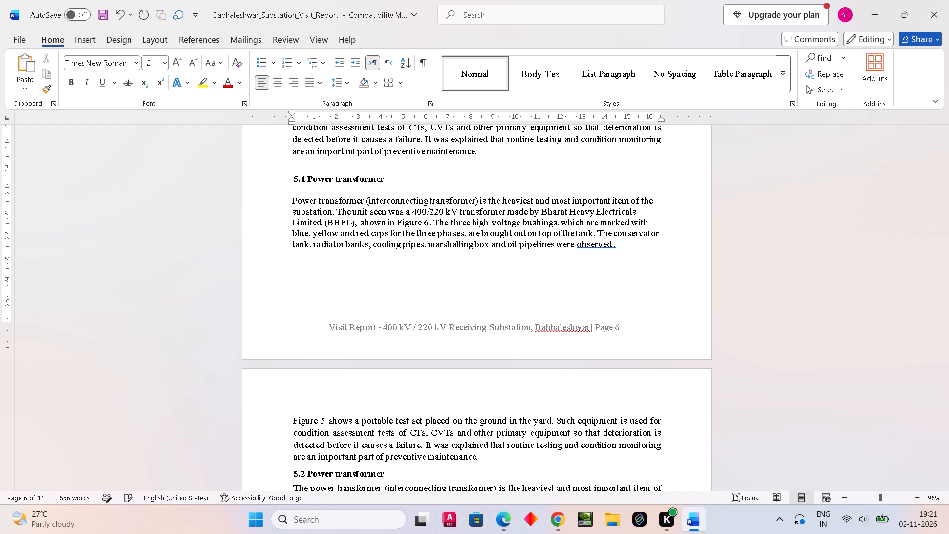
# Set the line spacing of the pasted 5.1 paragraph on page 6 to 1.15.
pyautogui.doubleClick(625, 246)
pyautogui.moveTo(625, 246); pyautogui.dragTo(277, 209)
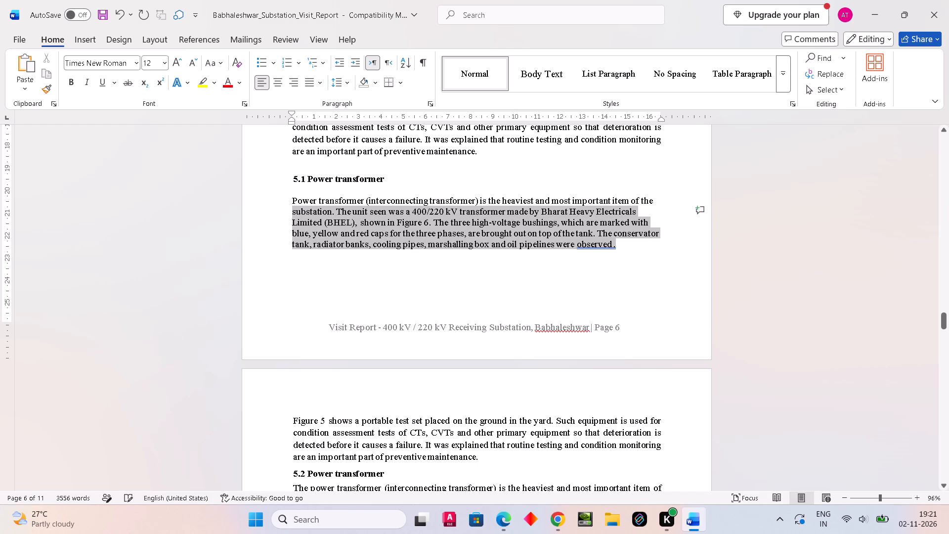
pyautogui.moveTo(277, 209); pyautogui.dragTo(282, 193)
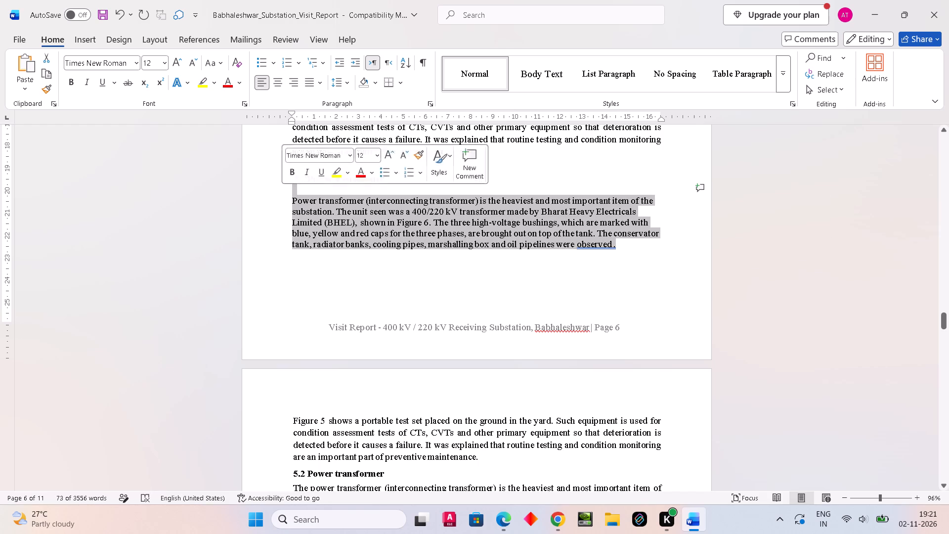
pyautogui.click(349, 88)
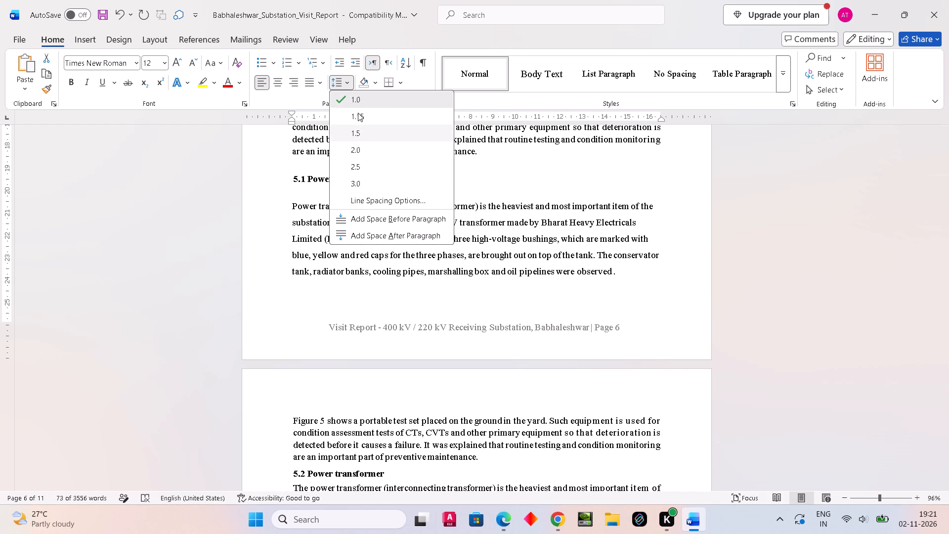
pyautogui.click(358, 113)
pyautogui.click(334, 209)
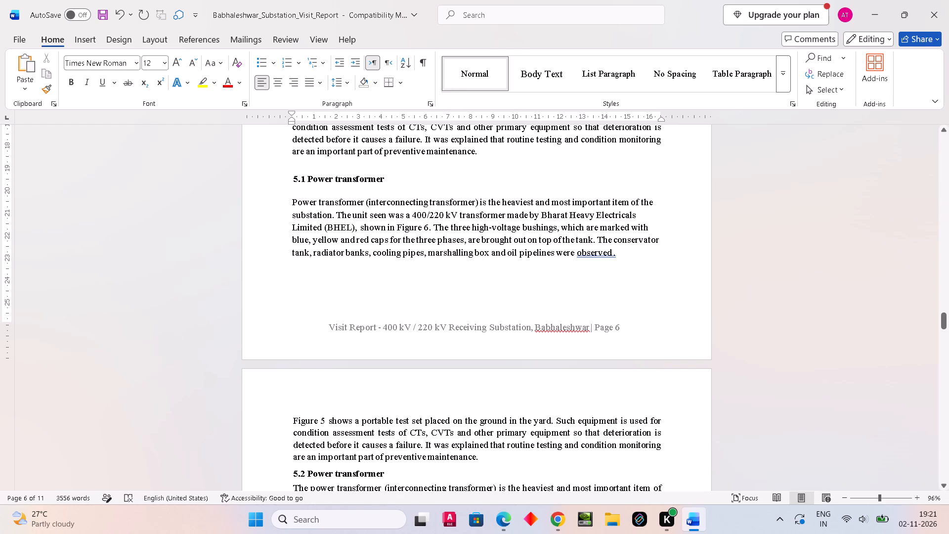
# Remove the blank line between the 5.1 Power transformer heading and its paragraph on page 6.
pyautogui.click(288, 199)
pyautogui.press('BackSpace')
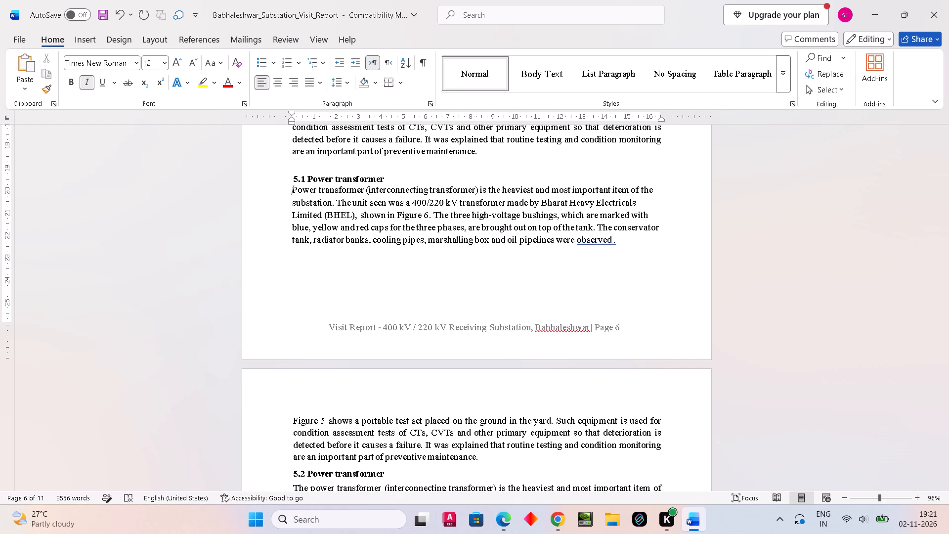
pyautogui.click(65, 74)
pyautogui.click(75, 80)
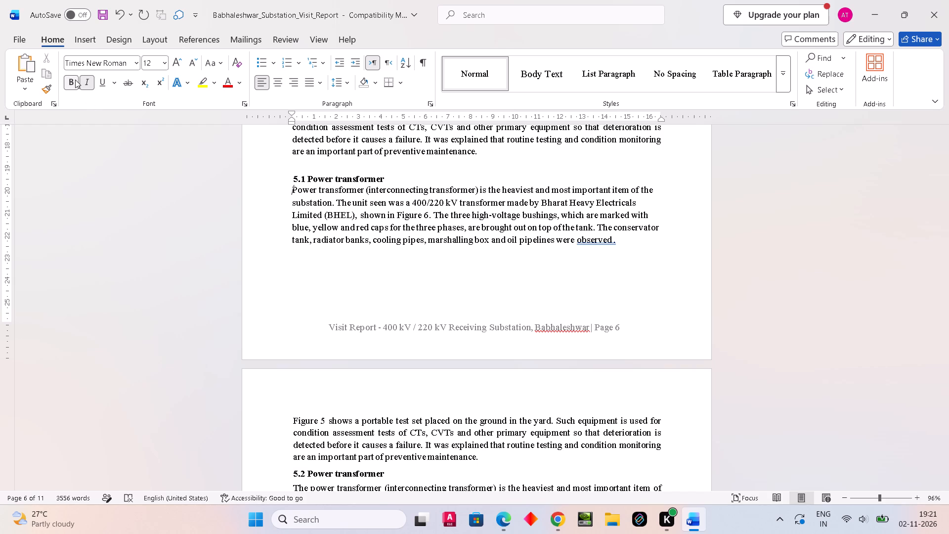
pyautogui.click(87, 80)
# Delete the repeated Figure 5 paragraph and the whole 5.2 Power transformer heading and text above the Figure 6 picture on page 7.
pyautogui.scroll(-4, 402, 189)
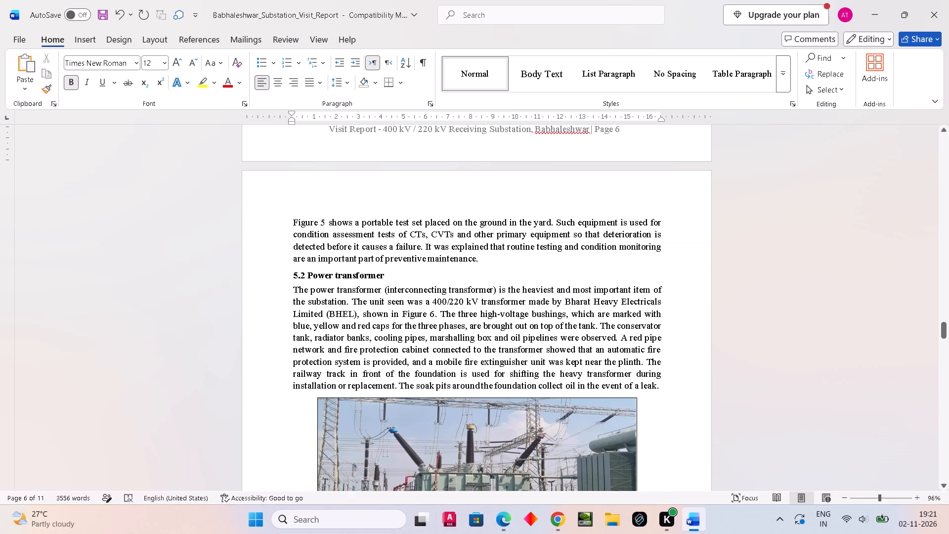
pyautogui.hscroll(3, 402, 189)
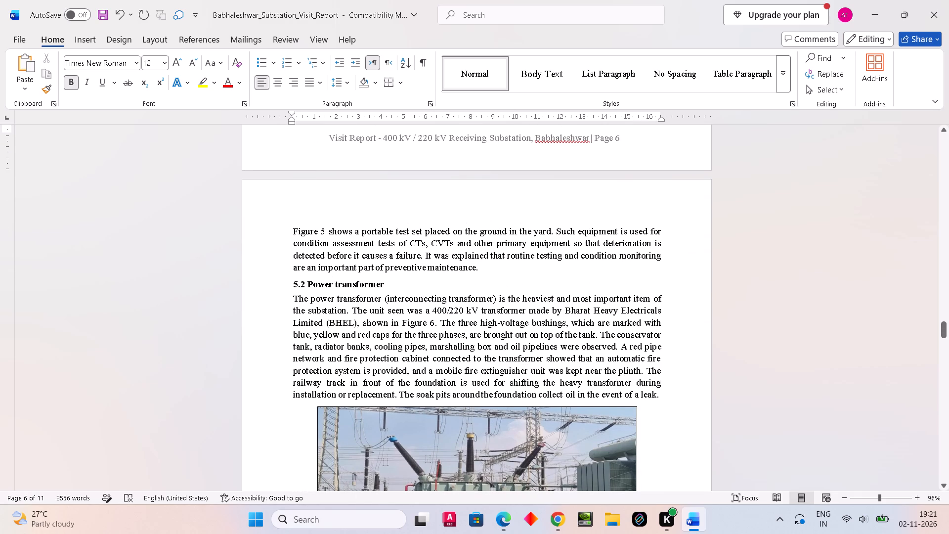
pyautogui.click(679, 390)
pyautogui.press('BackSpace')
pyautogui.press('BackSpace')
pyautogui.press('BackSpace')
pyautogui.press('BackSpace')
pyautogui.press('BackSpace')
pyautogui.press('BackSpace')
pyautogui.press('BackSpace')
pyautogui.press('BackSpace')
pyautogui.press('BackSpace')
pyautogui.press('BackSpace')
pyautogui.press('BackSpace')
pyautogui.press('BackSpace')
pyautogui.press('BackSpace')
pyautogui.press('BackSpace')
pyautogui.press('BackSpace')
pyautogui.press('BackSpace')
pyautogui.press('BackSpace')
pyautogui.press('BackSpace')
pyautogui.press('BackSpace')
pyautogui.press('BackSpace')
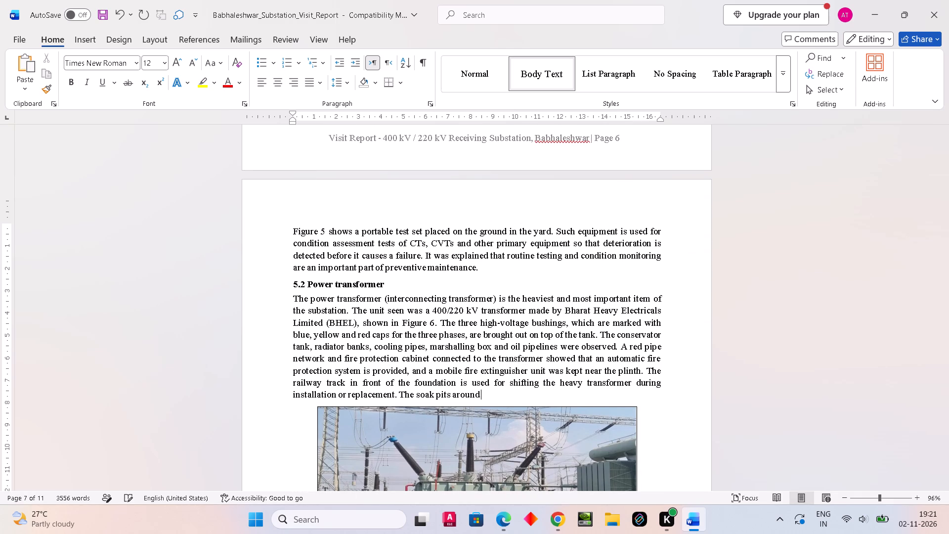
pyautogui.doubleClick(460, 396)
pyautogui.moveTo(460, 396); pyautogui.dragTo(315, 238)
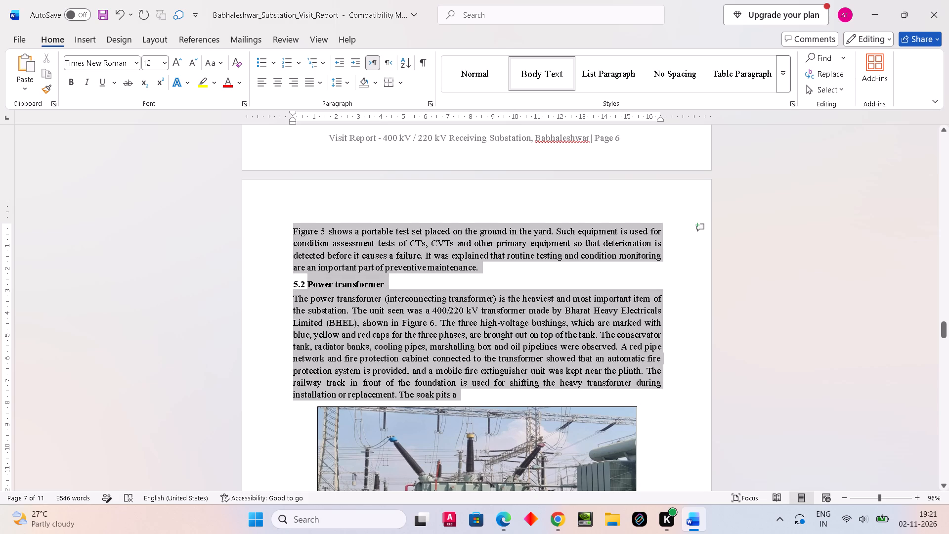
pyautogui.moveTo(315, 238); pyautogui.dragTo(280, 205)
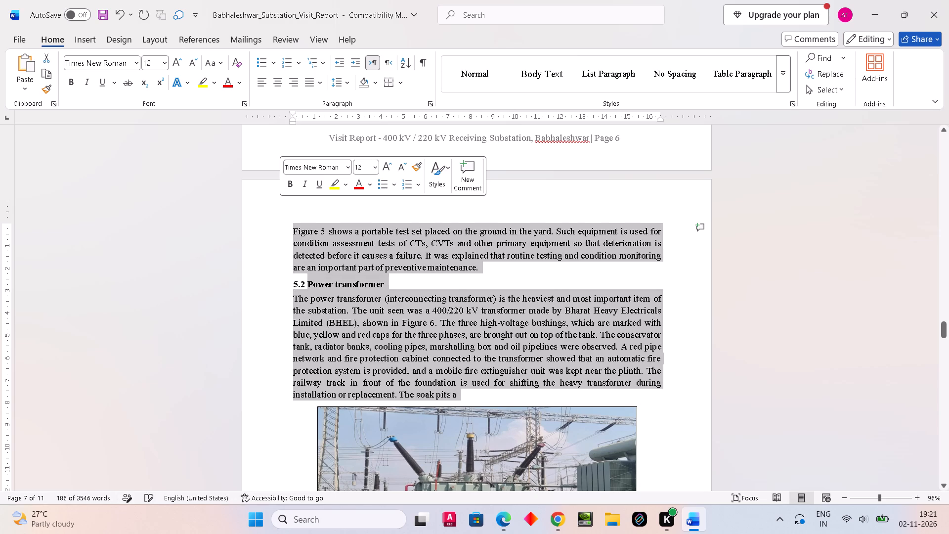
pyautogui.press('BackSpace')
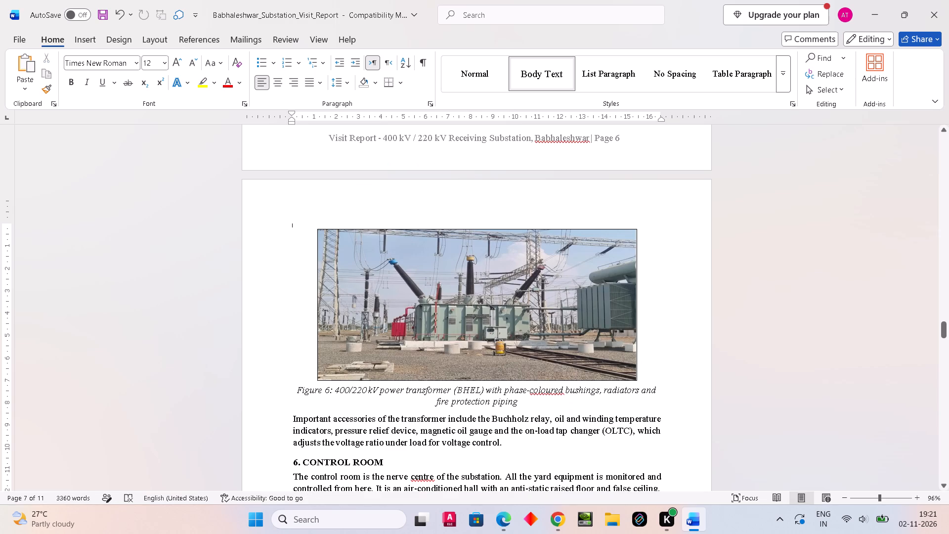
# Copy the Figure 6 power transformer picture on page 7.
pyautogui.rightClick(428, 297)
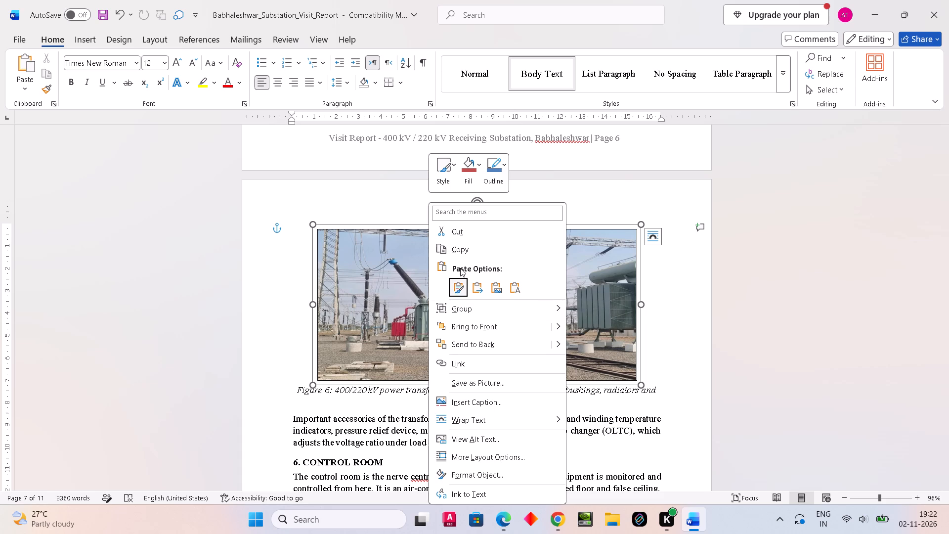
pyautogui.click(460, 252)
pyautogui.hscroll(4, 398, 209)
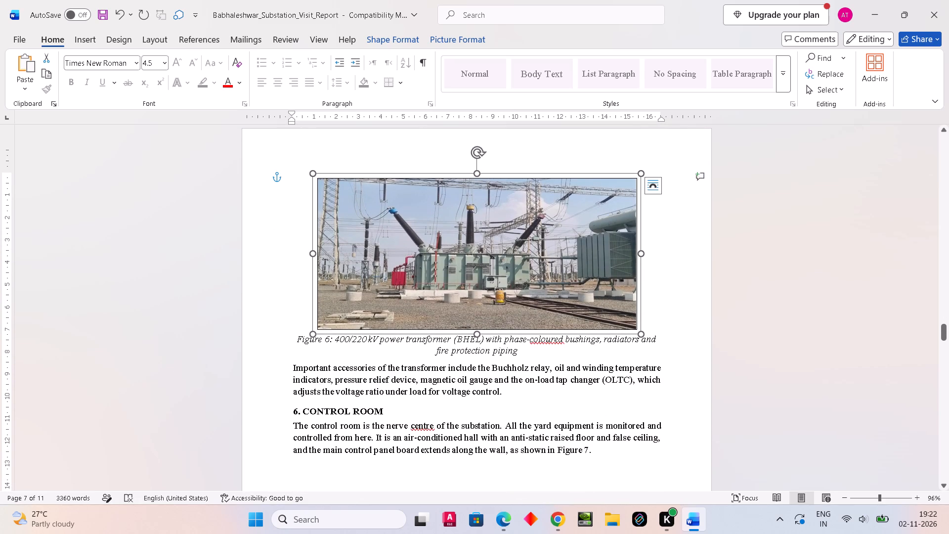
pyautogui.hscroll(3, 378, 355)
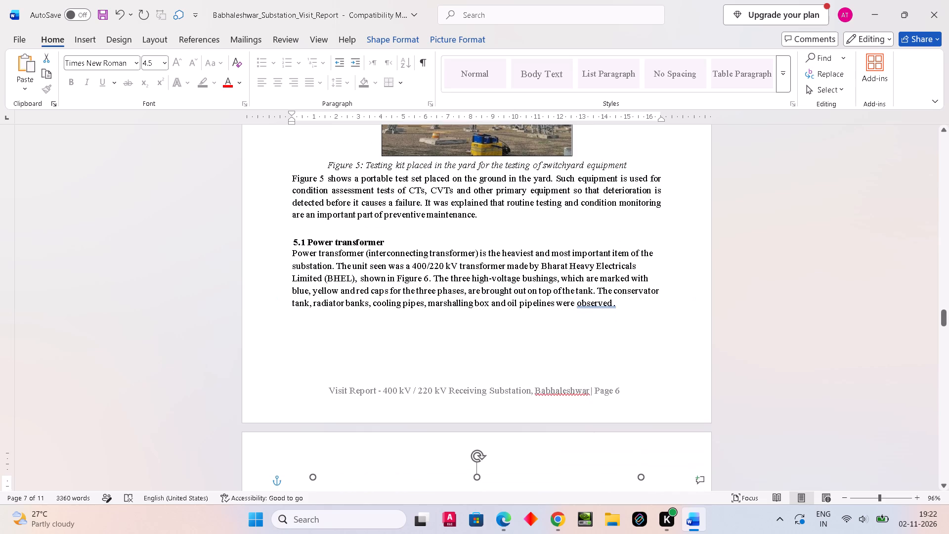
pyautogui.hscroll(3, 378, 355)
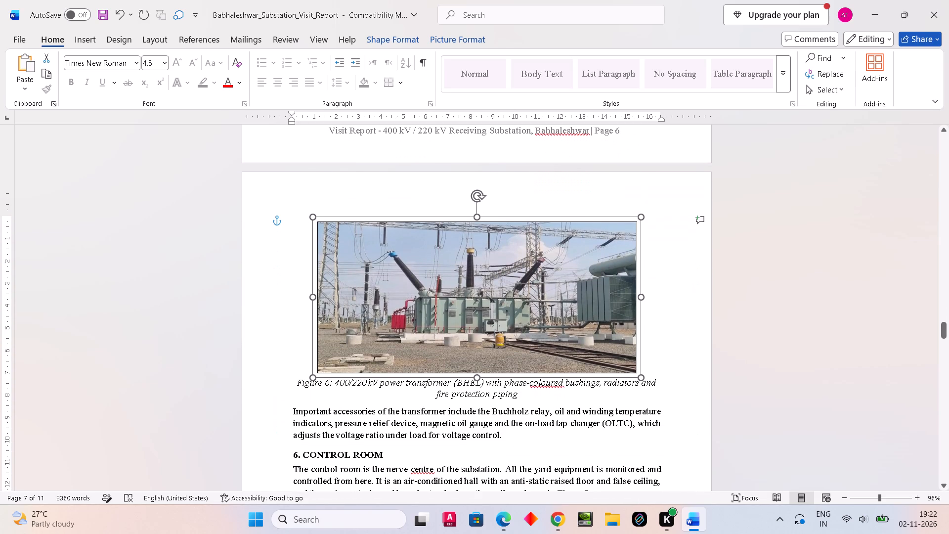
# Copy the Figure 7 control room picture from page 8 and paste it on a new line below the section 6 paragraph on page 7.
pyautogui.hscroll(7, 378, 355)
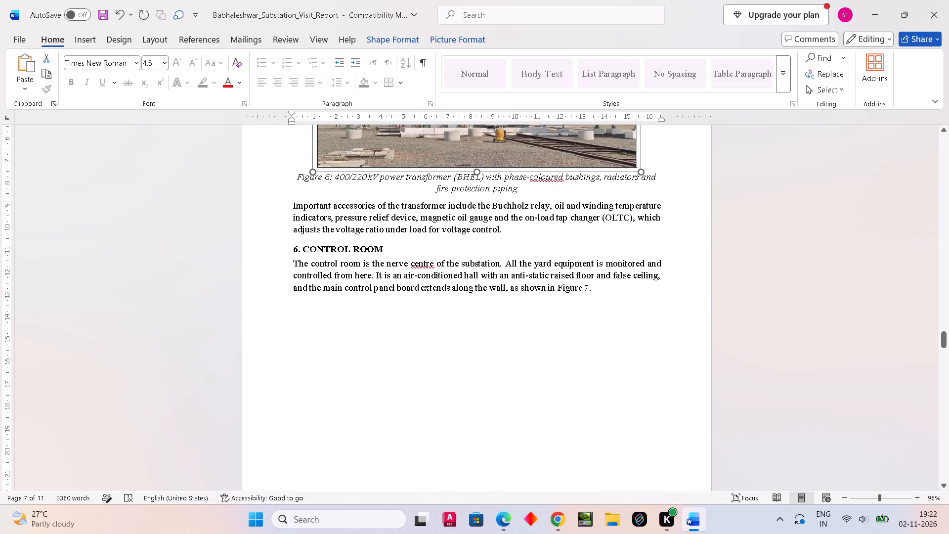
pyautogui.hscroll(6, 378, 355)
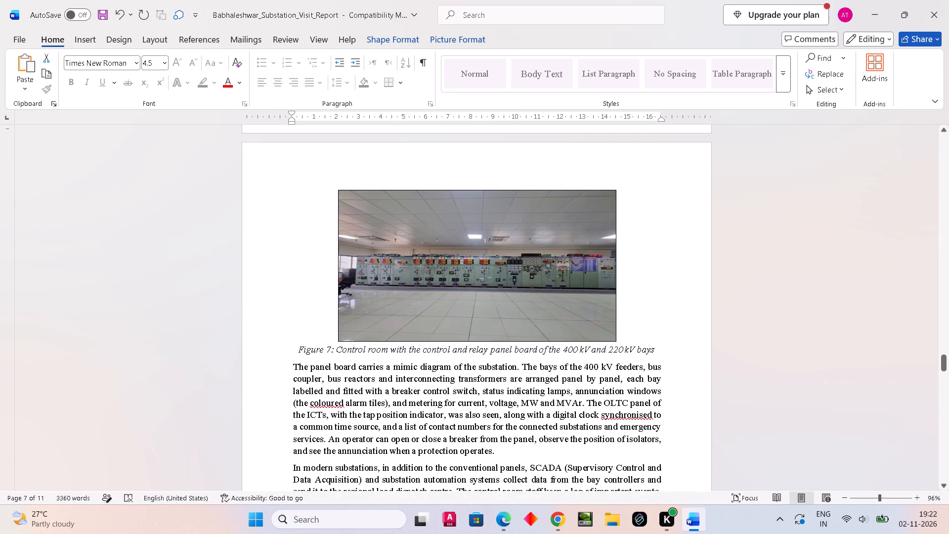
pyautogui.hscroll(1, 378, 355)
pyautogui.rightClick(378, 355)
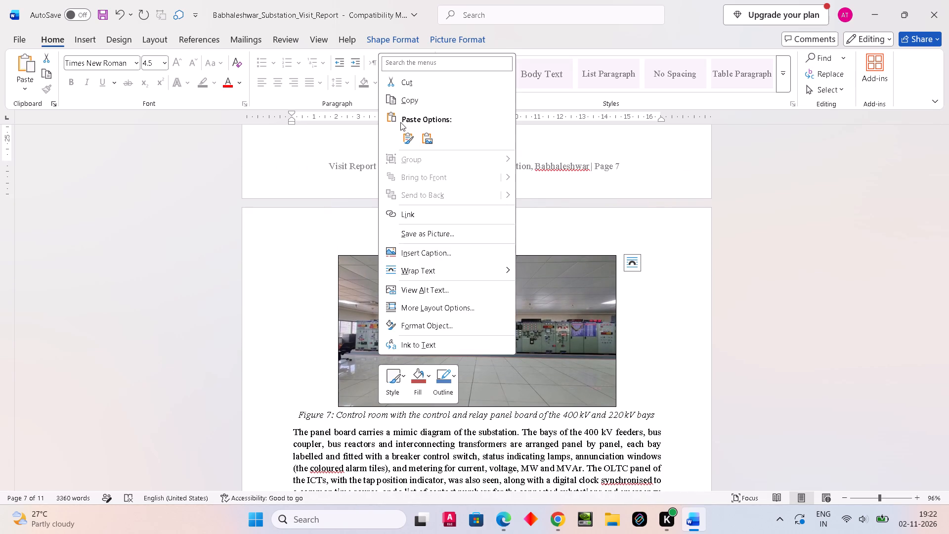
pyautogui.click(409, 107)
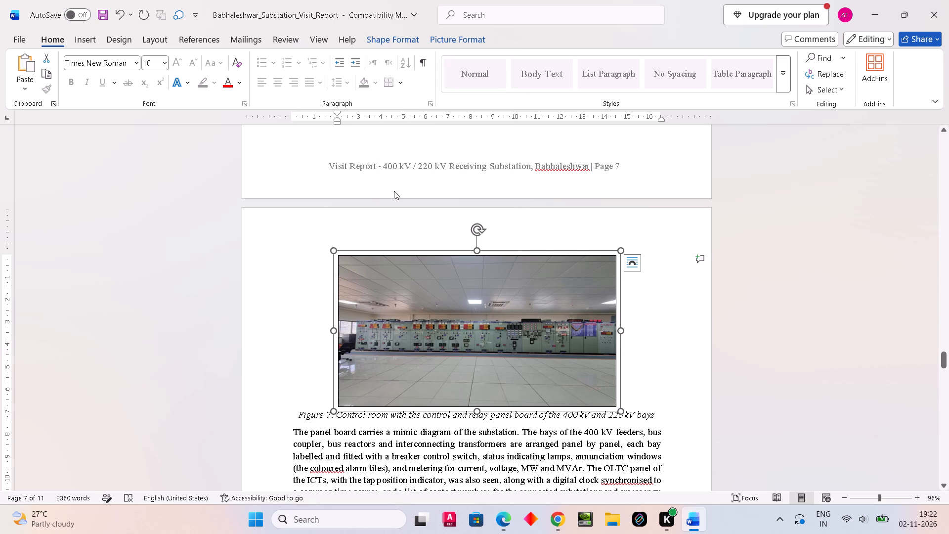
pyautogui.hscroll(3, 394, 191)
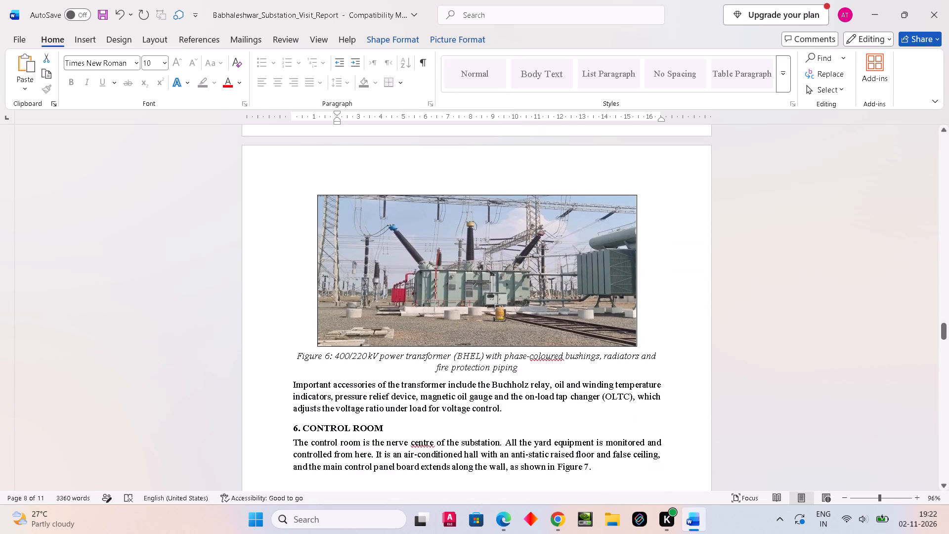
pyautogui.hscroll(2, 394, 191)
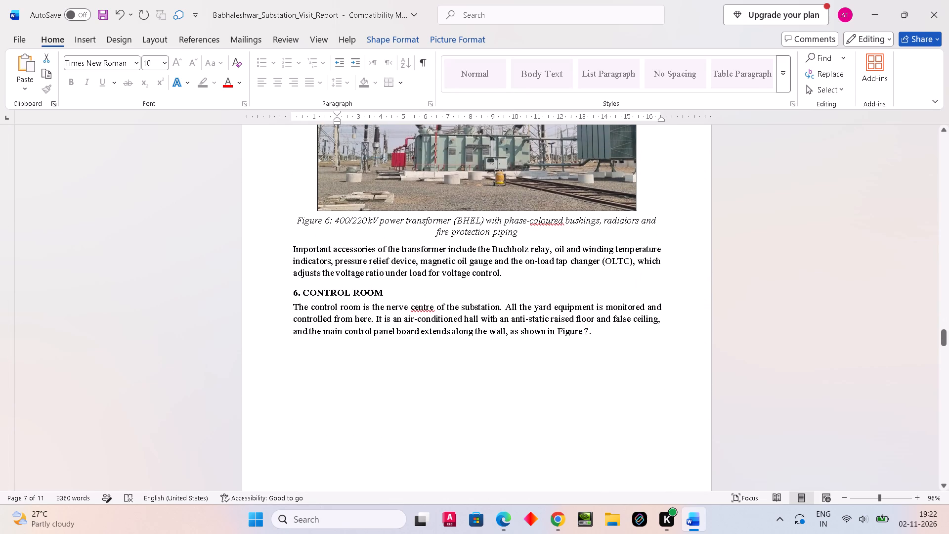
pyautogui.click(609, 341)
pyautogui.press('Return')
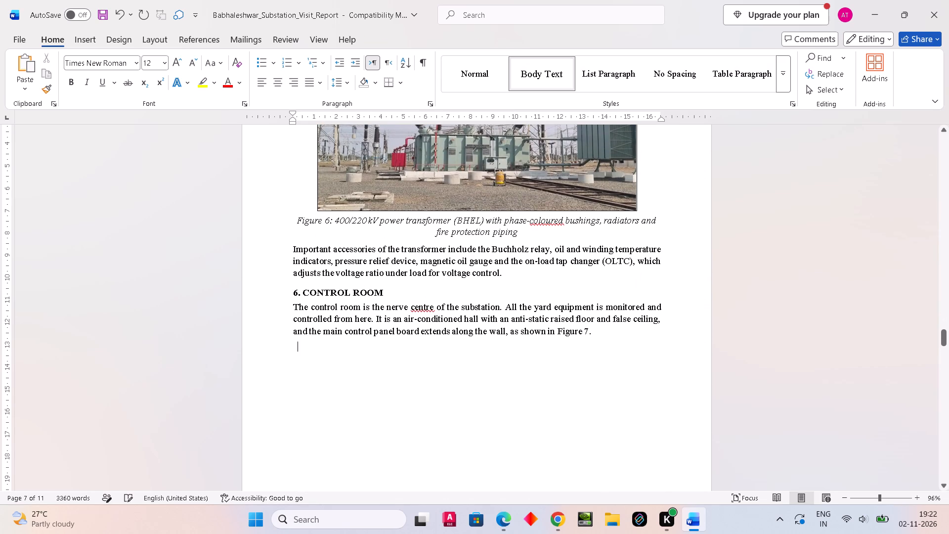
pyautogui.hotkey('ctrl', 'v')
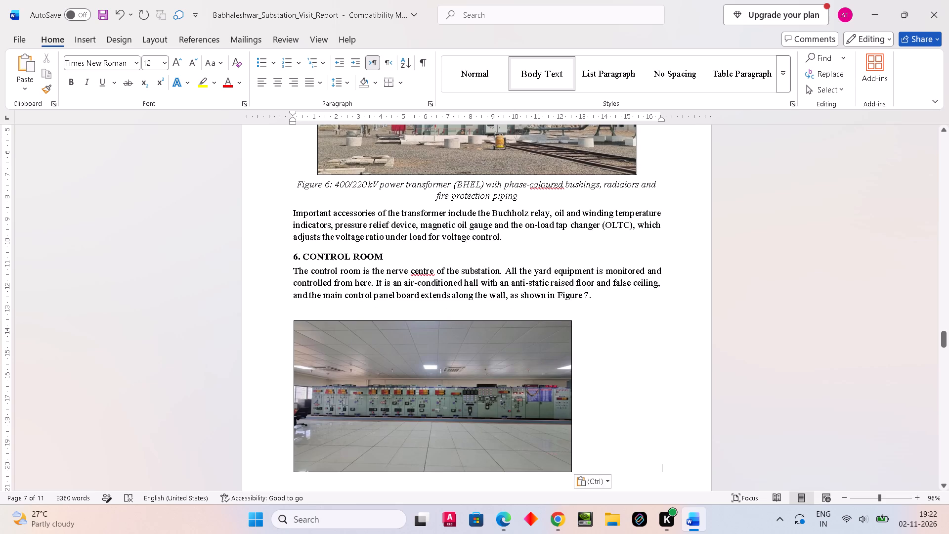
# Copy the Figure 7 caption from page 8 and paste it below the pasted control room picture on page 7.
pyautogui.scroll(-5, 519, 393)
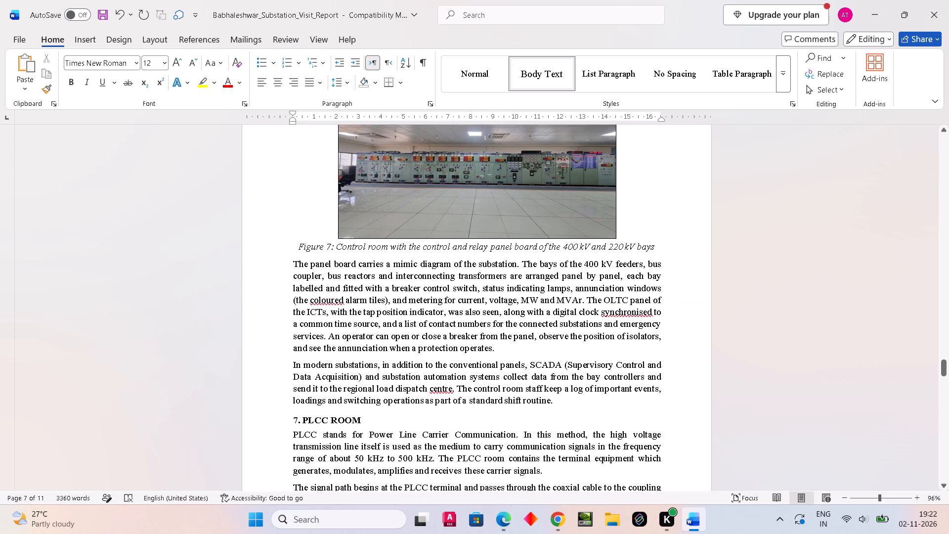
pyautogui.scroll(-1, 519, 393)
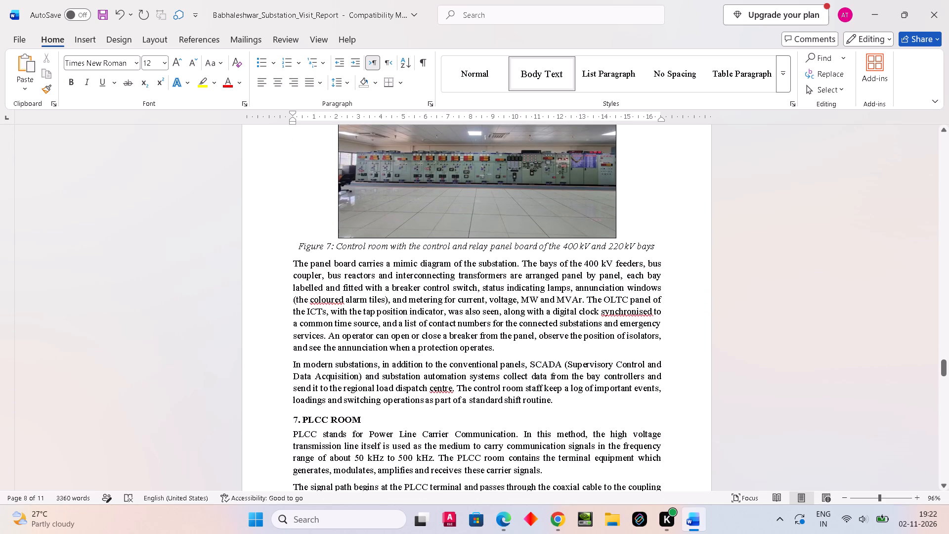
pyautogui.tripleClick(301, 244)
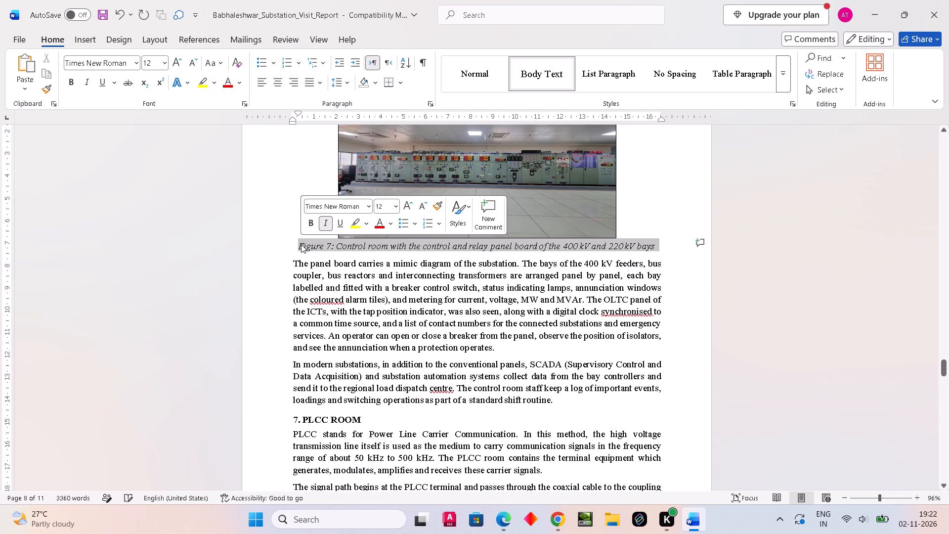
pyautogui.hotkey('ctrl', 'c')
pyautogui.scroll(2, 301, 244)
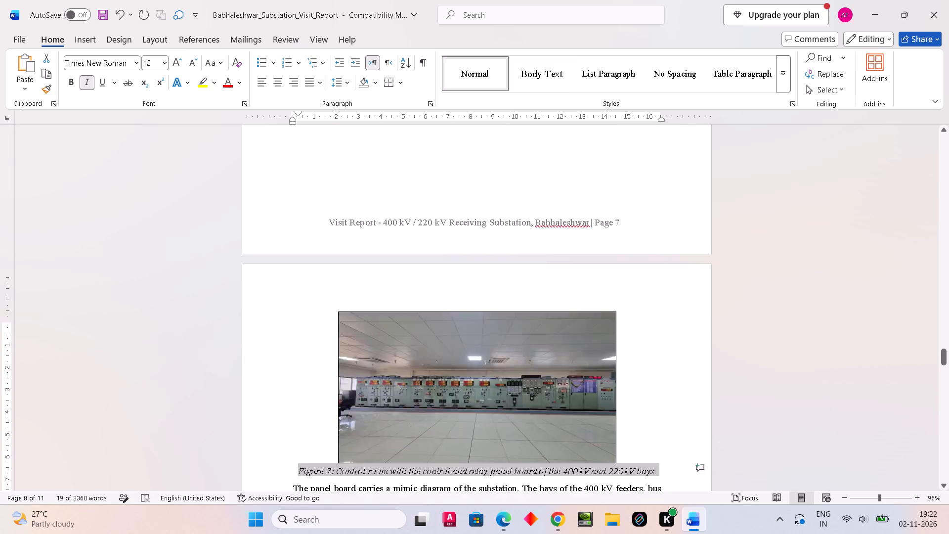
pyautogui.scroll(2, 301, 244)
pyautogui.click(335, 224)
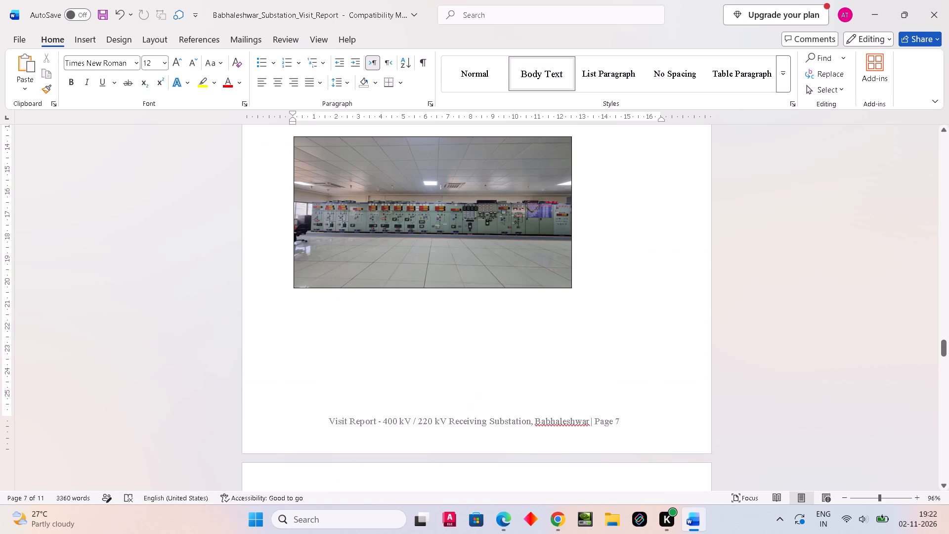
pyautogui.click(594, 278)
pyautogui.press('Return')
pyautogui.press('Return')
pyautogui.hotkey('ctrl', 'v')
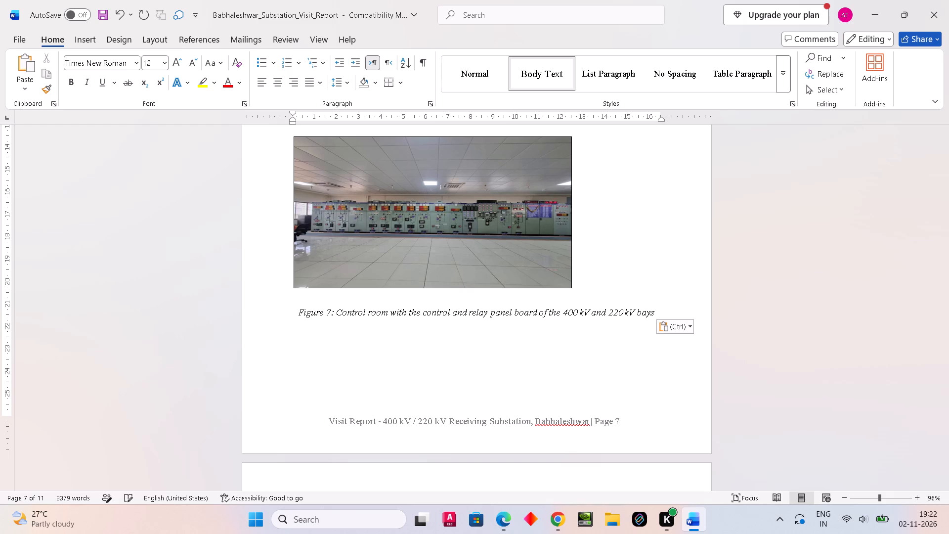
# Remove the indent and the blank line before the pasted Figure 7 caption so it sits directly under the picture.
pyautogui.click(293, 311)
pyautogui.press('BackSpace')
pyautogui.press('BackSpace')
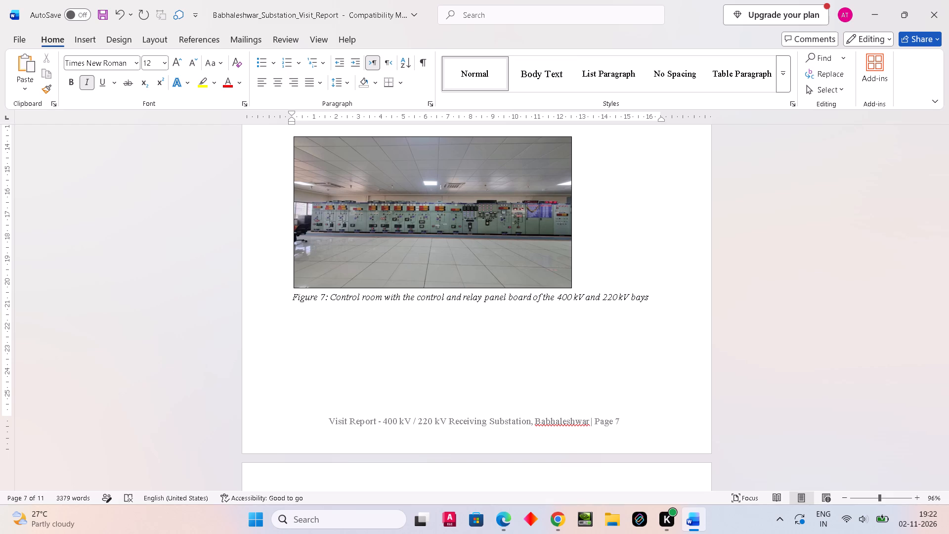
# Widen the Figure 7 control room picture on page 7 to match the width of its caption, keeping its height.
pyautogui.click(466, 215)
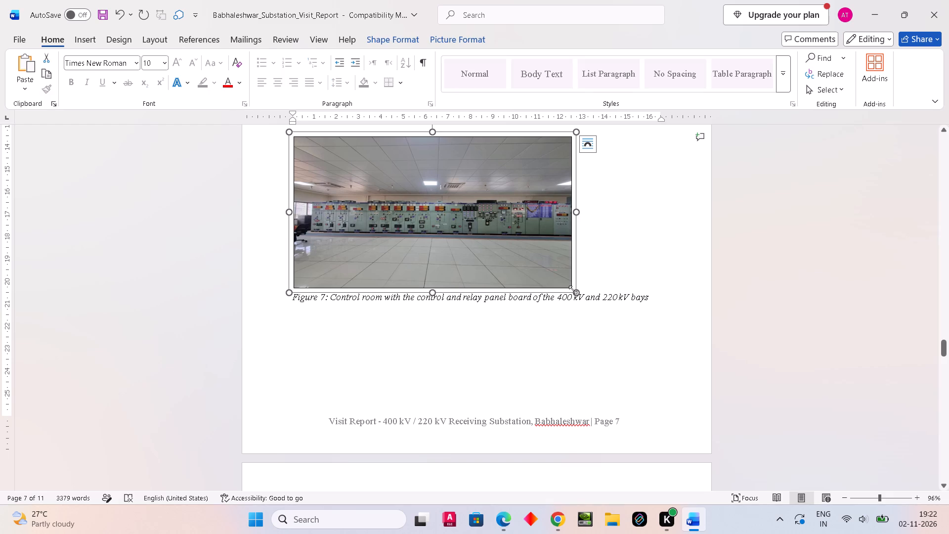
pyautogui.moveTo(575, 288); pyautogui.dragTo(615, 276)
pyautogui.moveTo(576, 211); pyautogui.dragTo(648, 209)
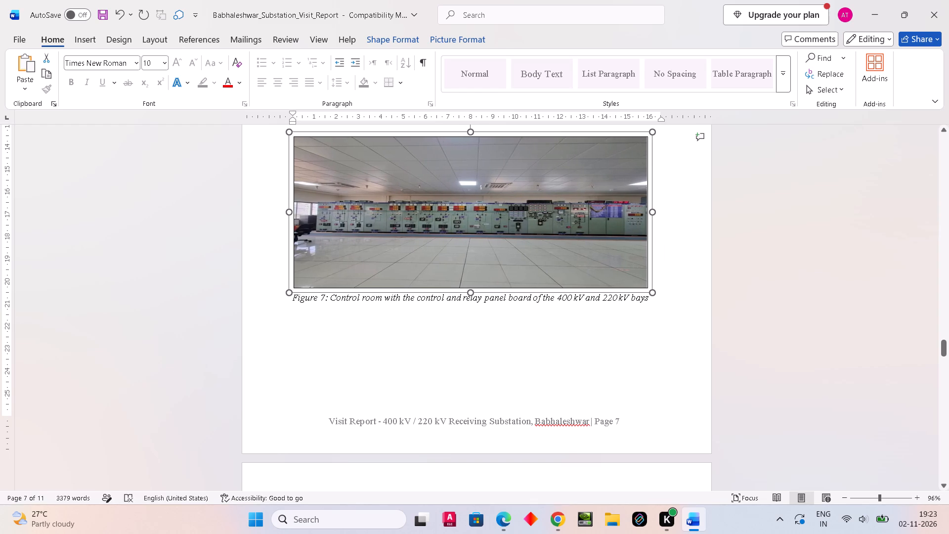
pyautogui.click(602, 331)
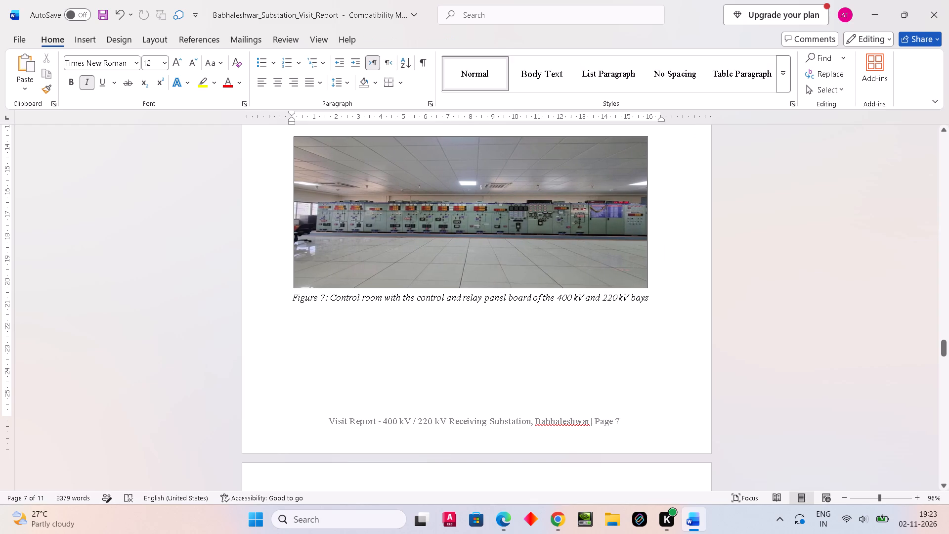
# Copy the panel board mimic diagram paragraph from page 8 and paste it on a new line below the Figure 7 caption on page 7.
pyautogui.scroll(-6, 478, 358)
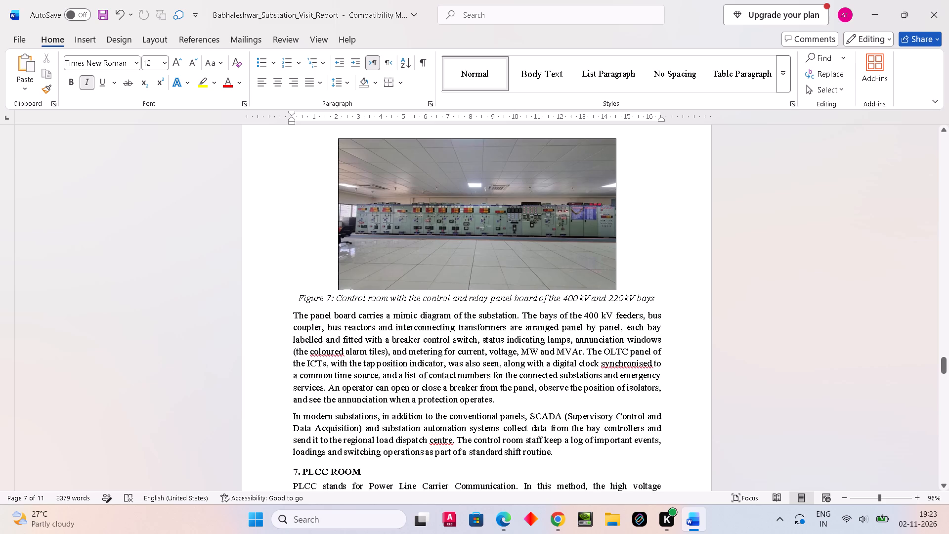
pyautogui.scroll(-1, 478, 358)
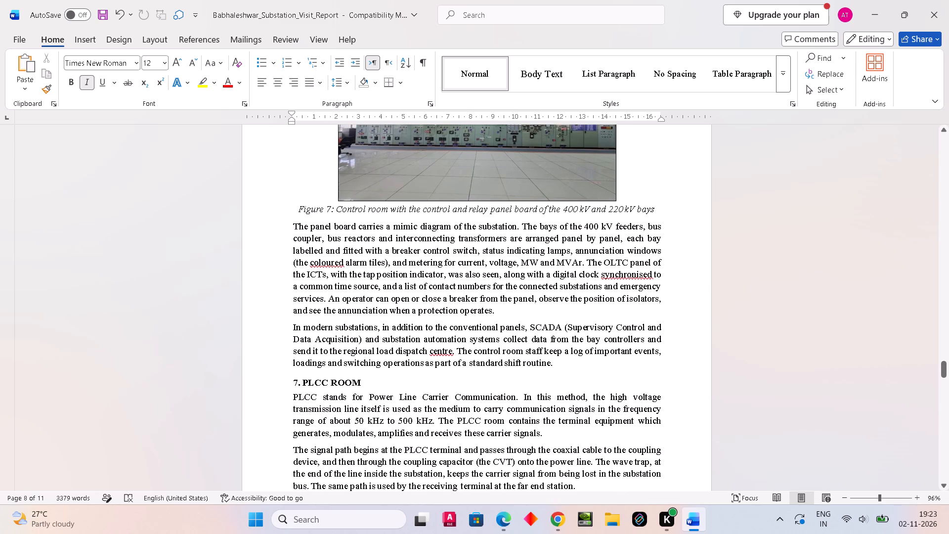
pyautogui.moveTo(499, 315); pyautogui.dragTo(258, 226)
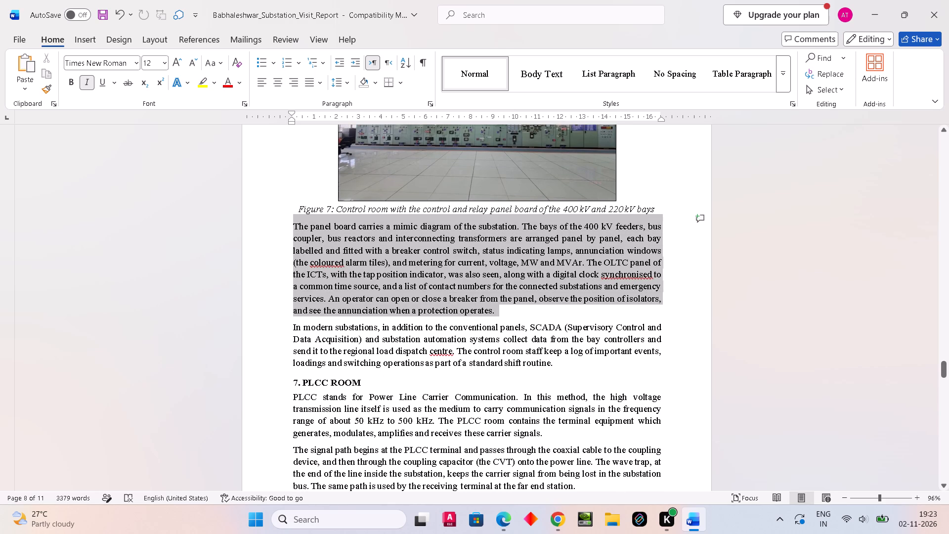
pyautogui.moveTo(258, 226); pyautogui.dragTo(257, 230)
pyautogui.hotkey('ctrl', 'c')
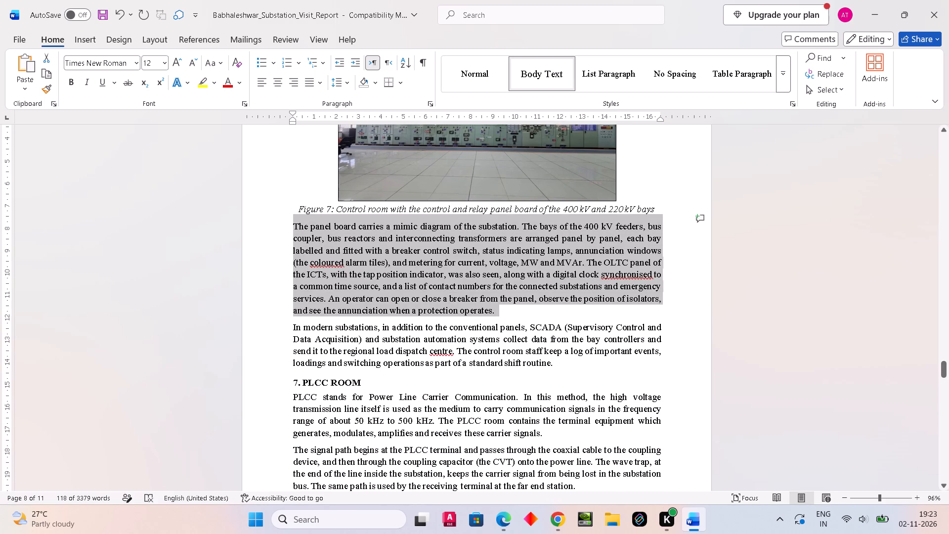
pyautogui.scroll(4, 257, 230)
pyautogui.scroll(-3, 257, 230)
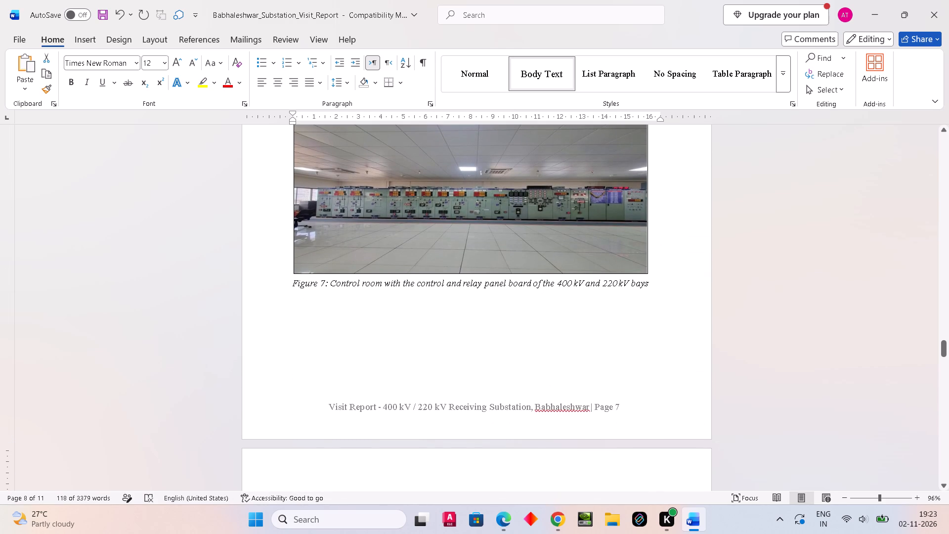
pyautogui.scroll(-1, 257, 230)
pyautogui.click(660, 287)
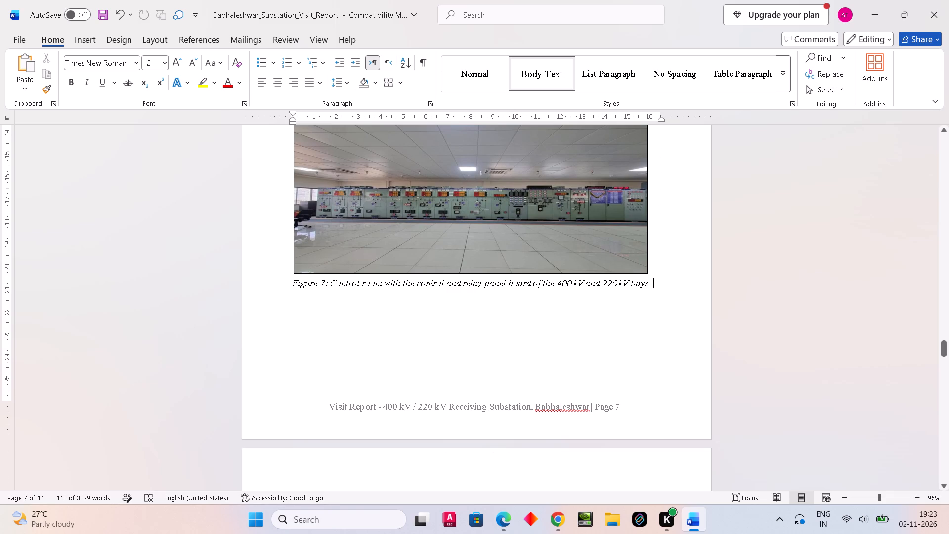
pyautogui.press('Return')
pyautogui.hotkey('ctrl', 'v')
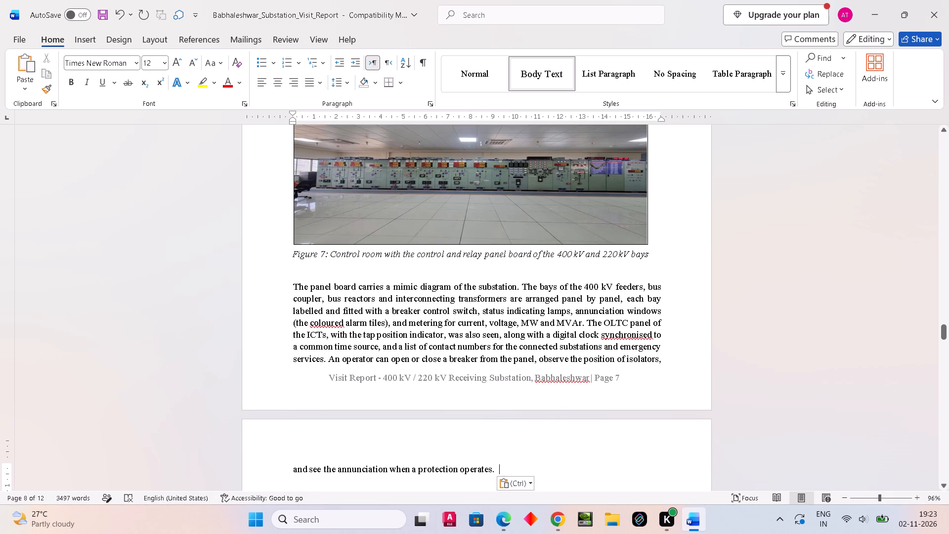
# Remove the indent and blank line before the pasted panel board paragraph on page 7.
pyautogui.doubleClick(288, 278)
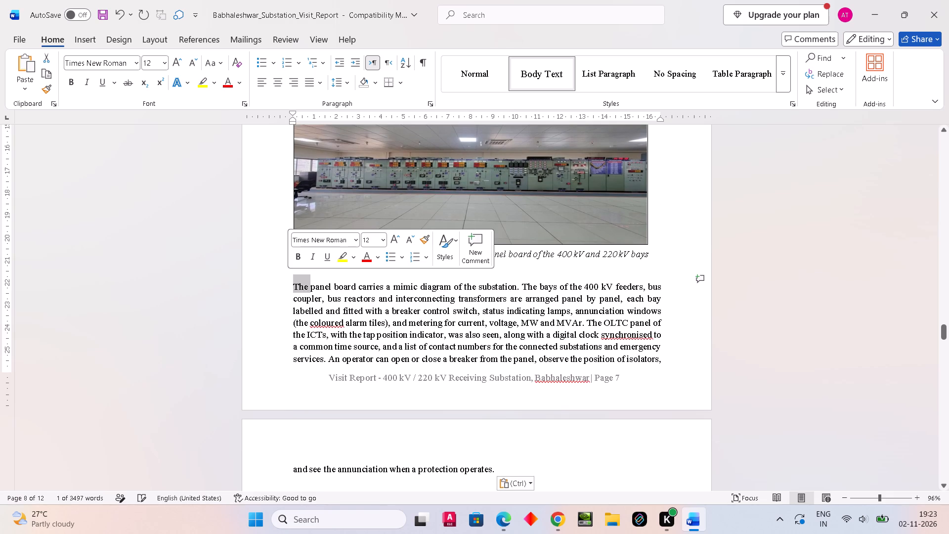
pyautogui.click(288, 278)
pyautogui.press('BackSpace')
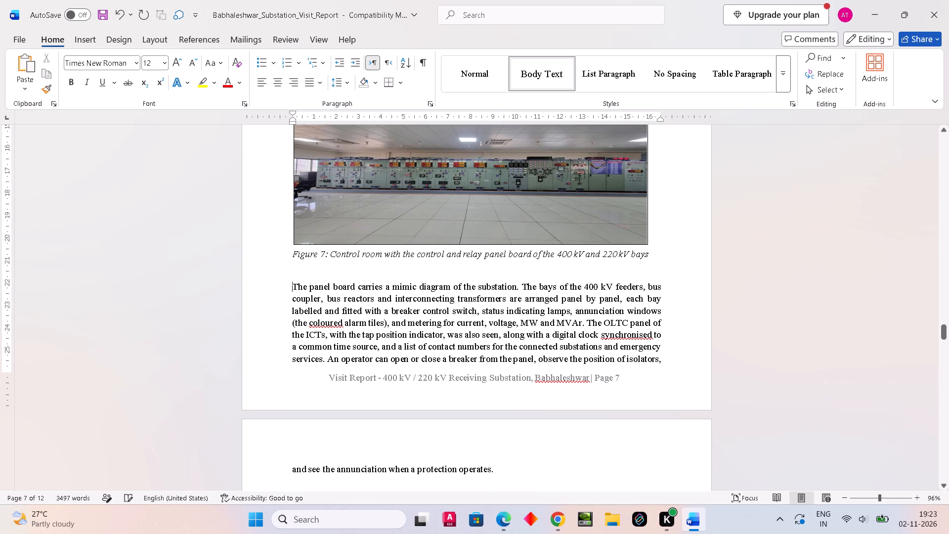
pyautogui.press('BackSpace')
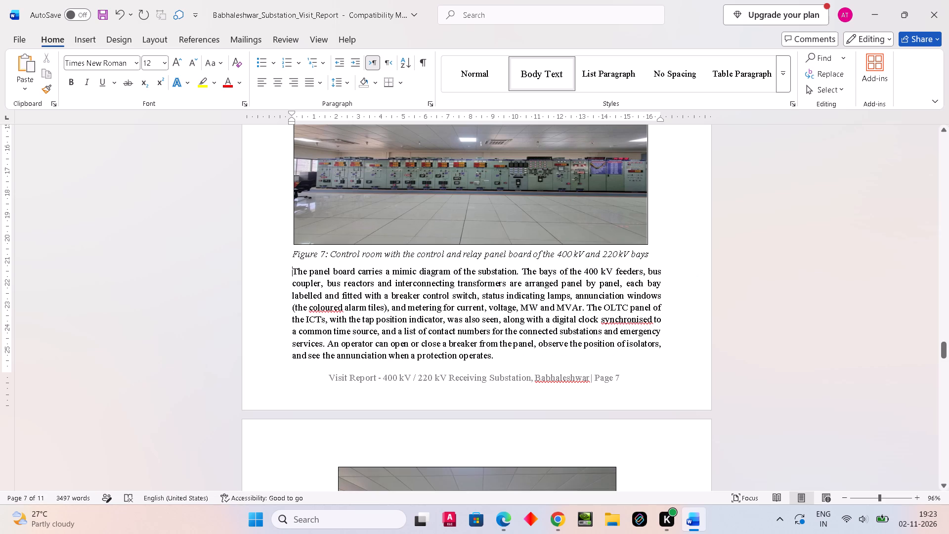
# Set the line spacing of the whole pasted panel board paragraph on page 7 to 1.15.
pyautogui.click(288, 278)
pyautogui.moveTo(288, 278); pyautogui.dragTo(478, 352)
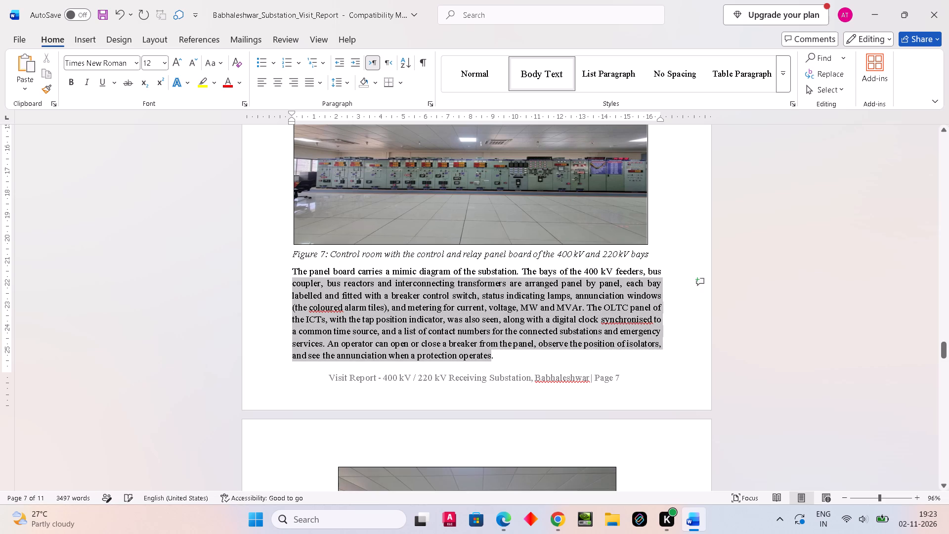
pyautogui.moveTo(478, 352); pyautogui.dragTo(488, 354)
pyautogui.click(493, 355)
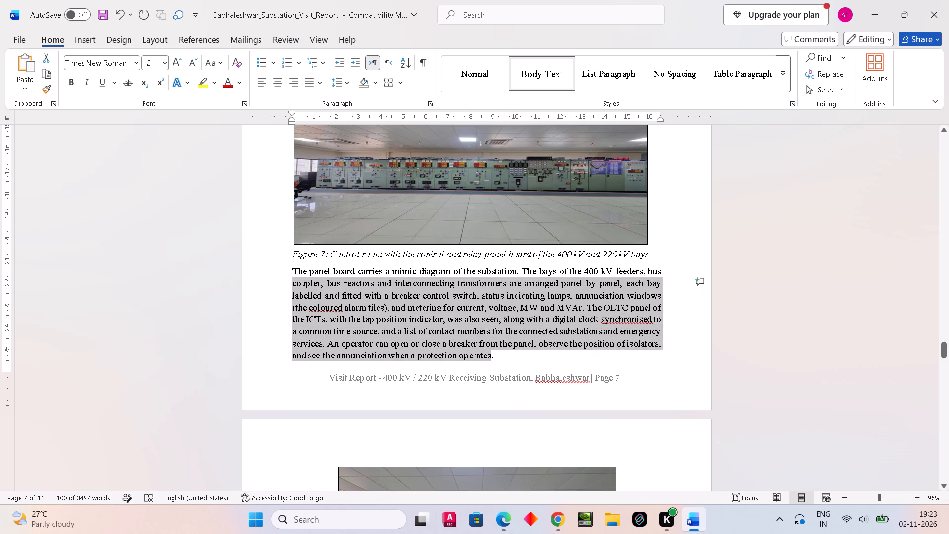
pyautogui.moveTo(493, 355); pyautogui.dragTo(256, 278)
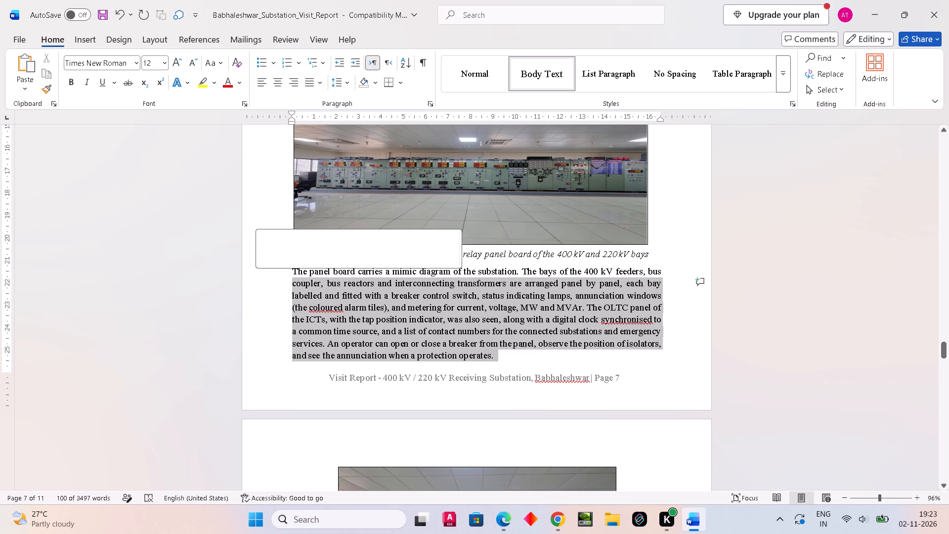
pyautogui.rightClick(256, 283)
pyautogui.click(417, 360)
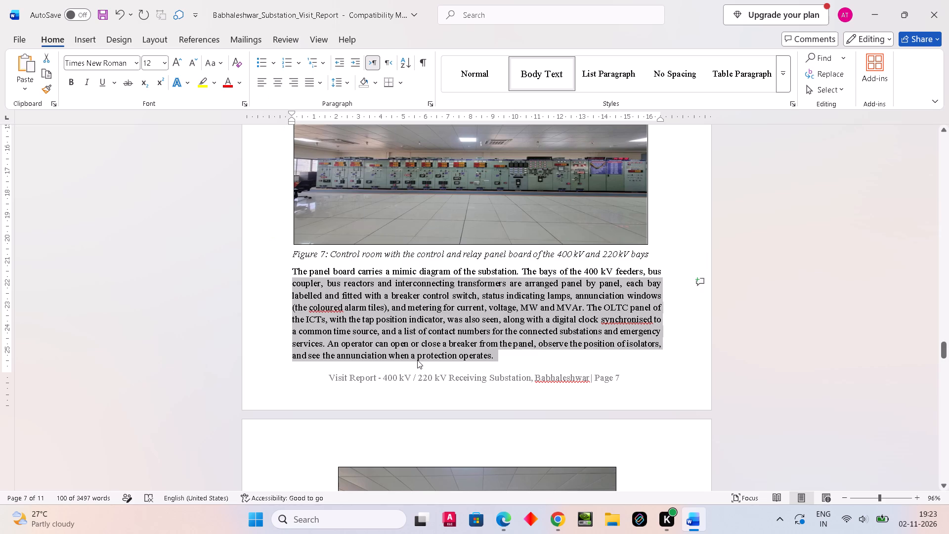
pyautogui.doubleClick(500, 359)
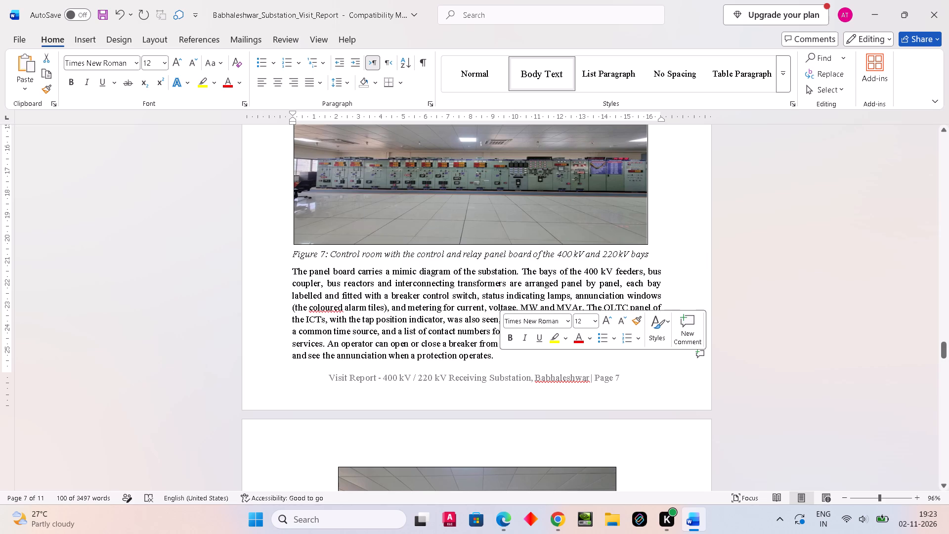
pyautogui.click(494, 355)
pyautogui.moveTo(494, 355); pyautogui.dragTo(227, 263)
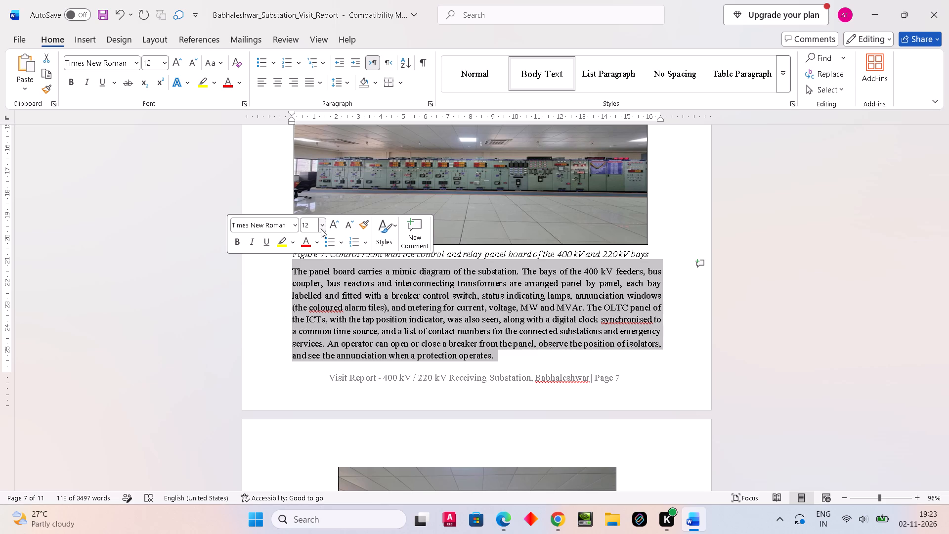
pyautogui.scroll(-1, 331, 200)
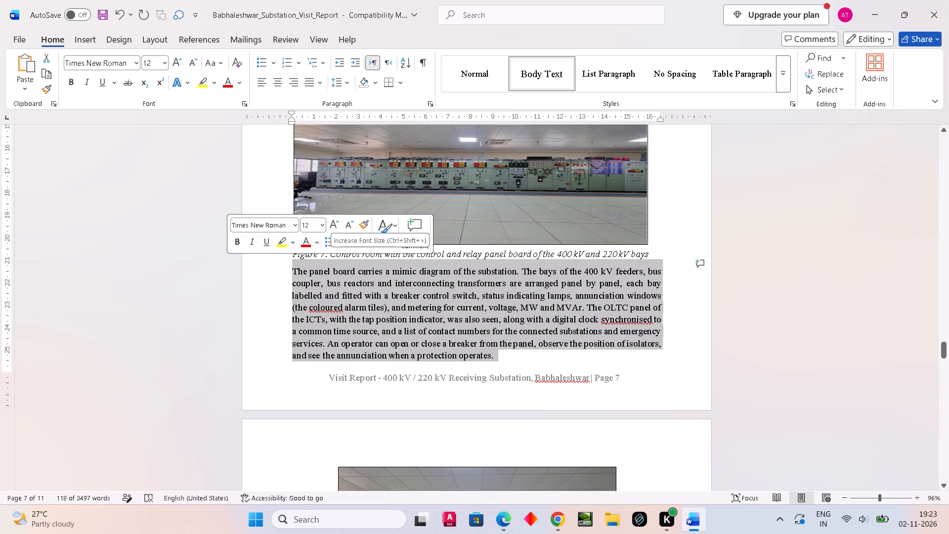
pyautogui.click(362, 245)
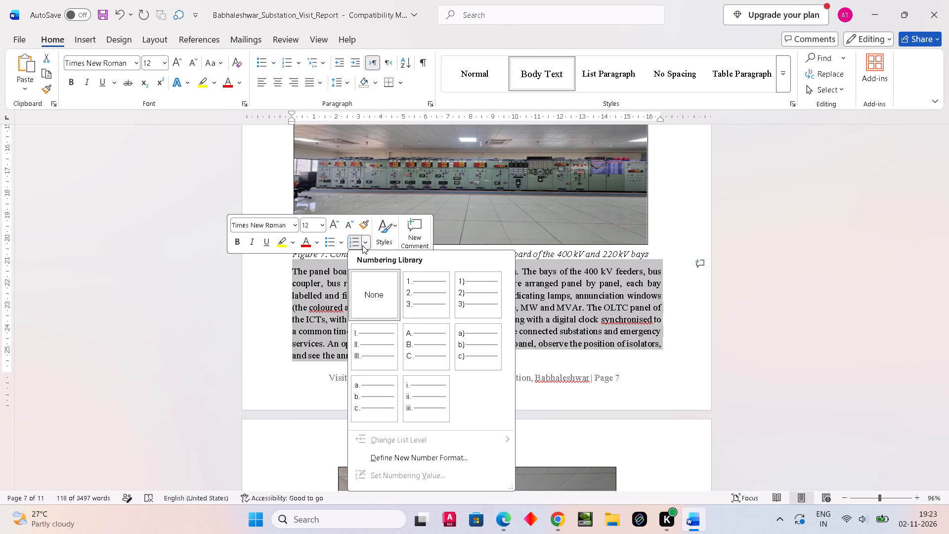
pyautogui.click(362, 245)
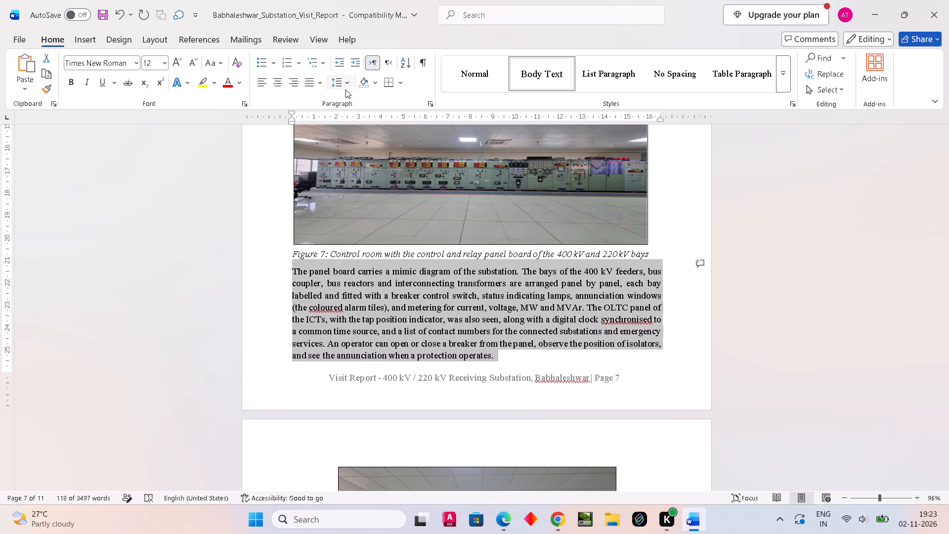
pyautogui.click(348, 87)
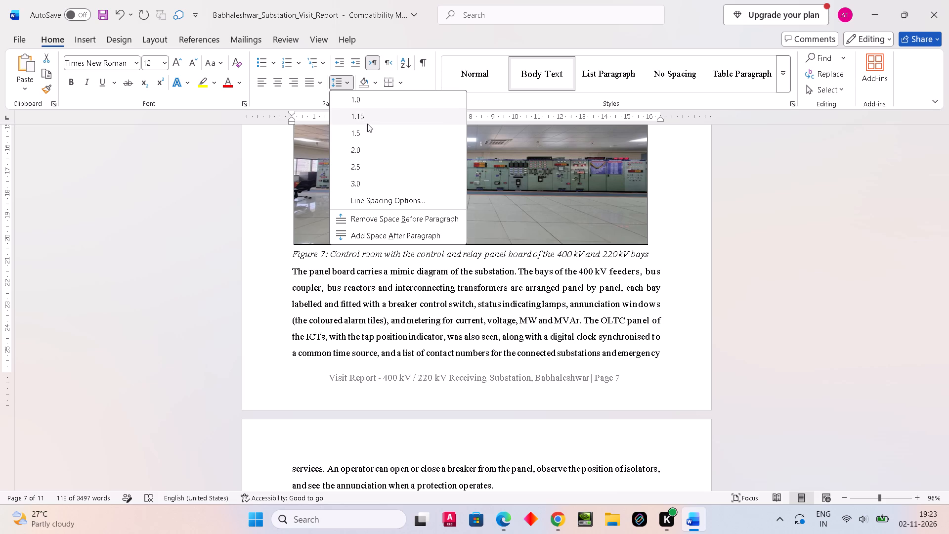
pyautogui.click(366, 119)
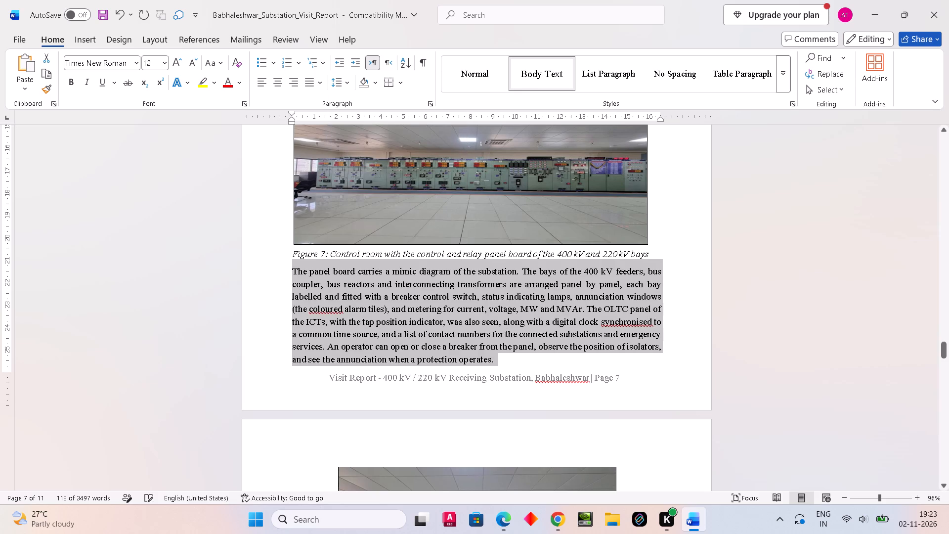
pyautogui.click(415, 295)
# Cut the original Figure 7 control room picture at the top of page 8.
pyautogui.scroll(-4, 415, 295)
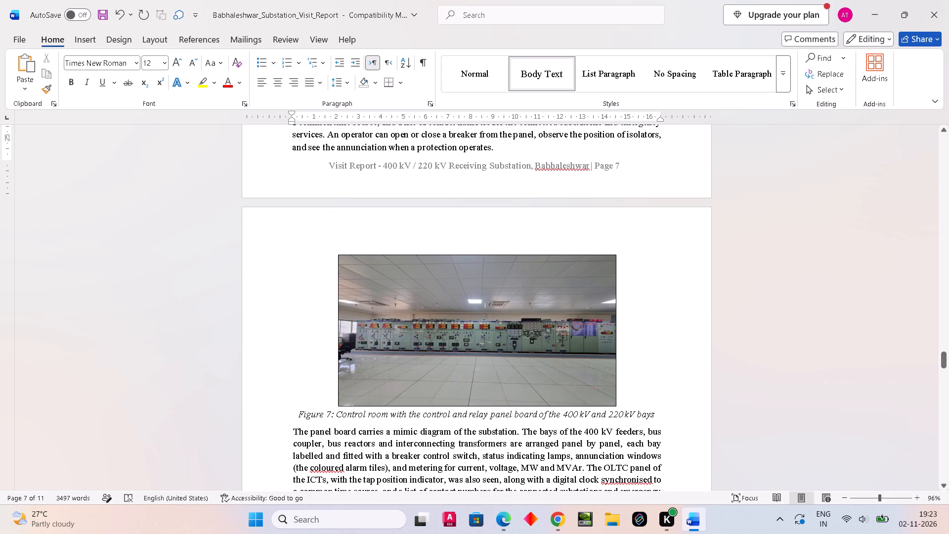
pyautogui.rightClick(415, 295)
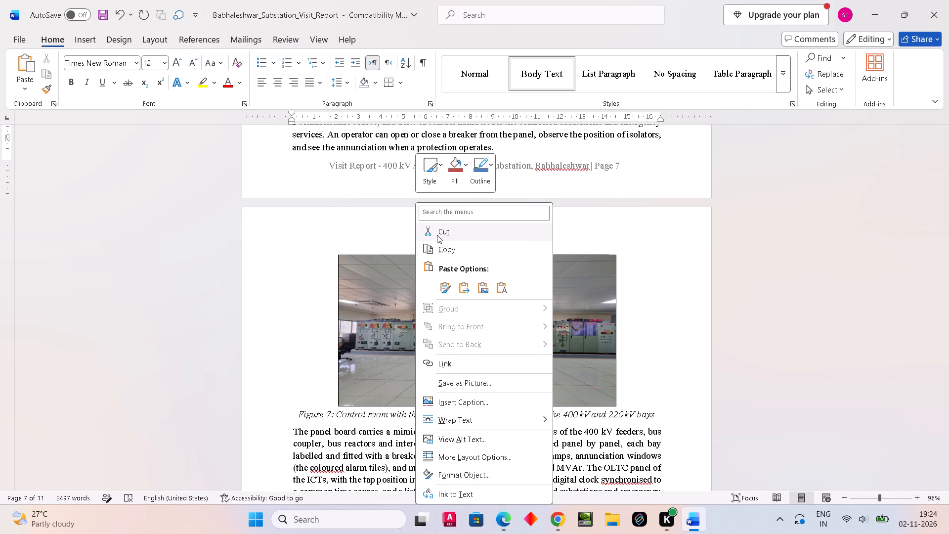
pyautogui.click(437, 235)
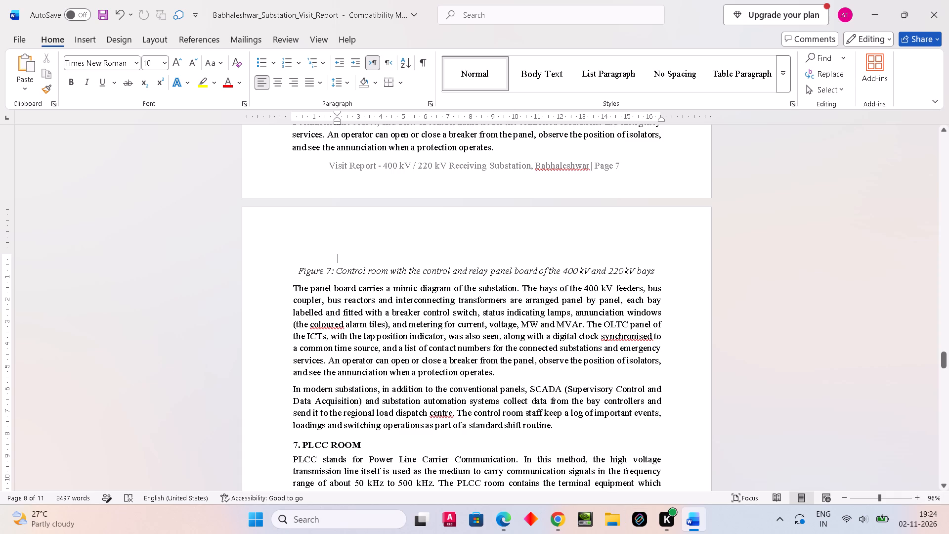
# Delete the original Figure 7 caption, the panel board paragraph and the modern substations paragraph above section 7 on page 8.
pyautogui.moveTo(554, 428); pyautogui.dragTo(290, 274)
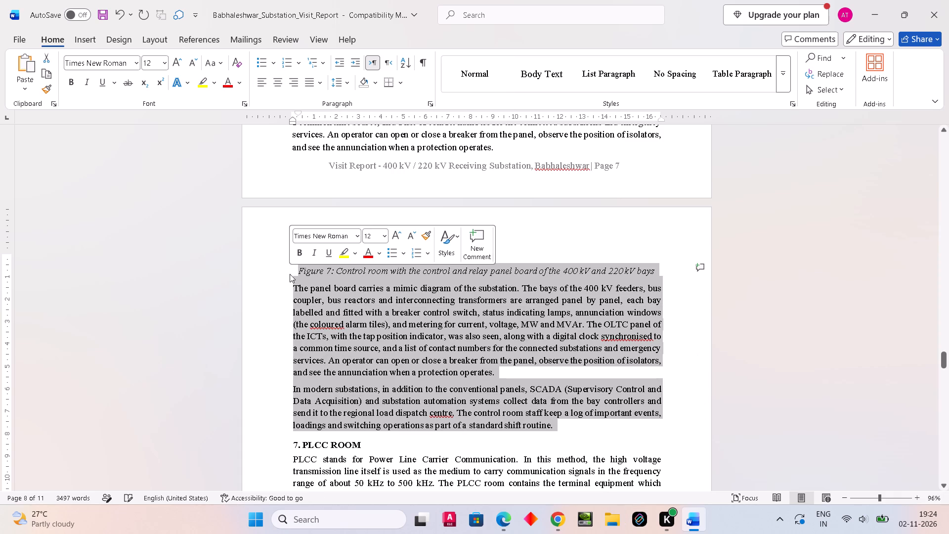
pyautogui.press('BackSpace')
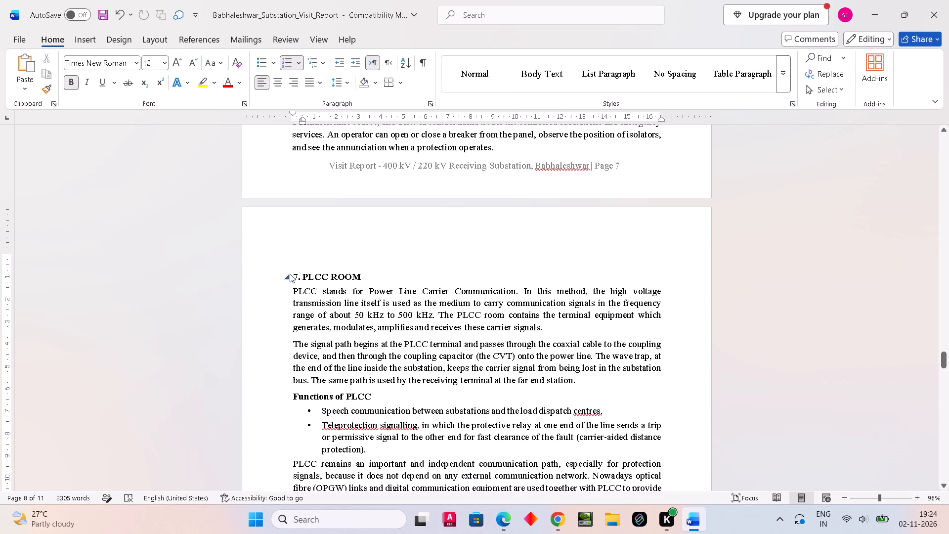
# Look through the report from page 7 to the conclusion, checking the layout and remaining gaps.
pyautogui.scroll(-3, 290, 274)
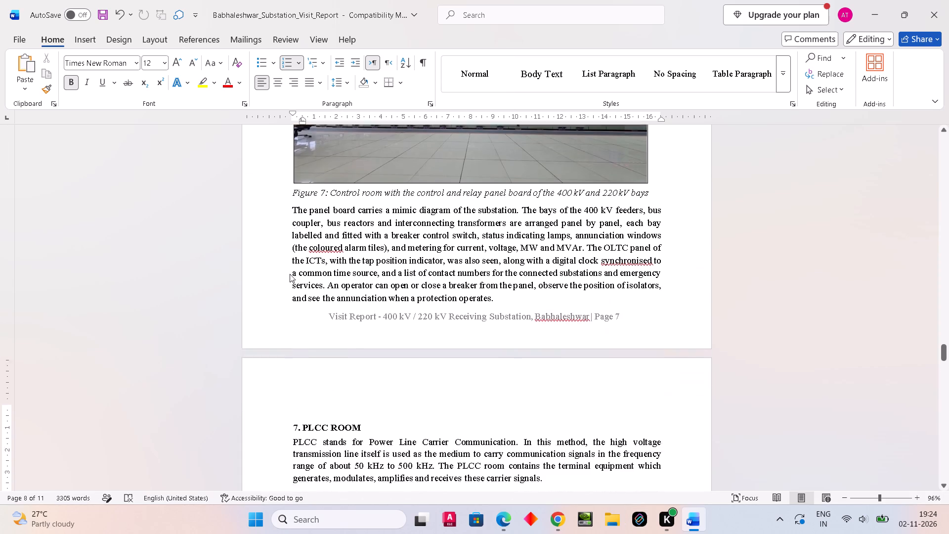
pyautogui.scroll(-5, 290, 274)
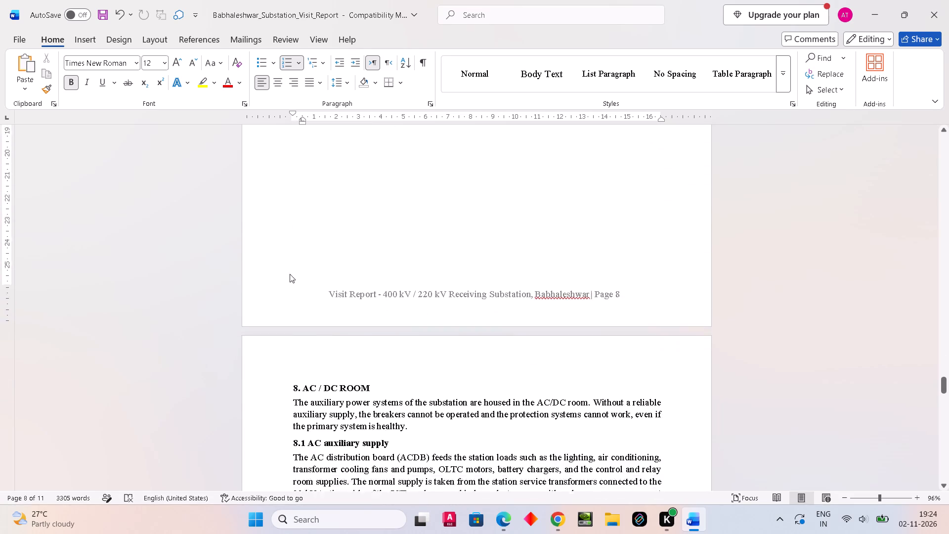
pyautogui.scroll(-3, 290, 274)
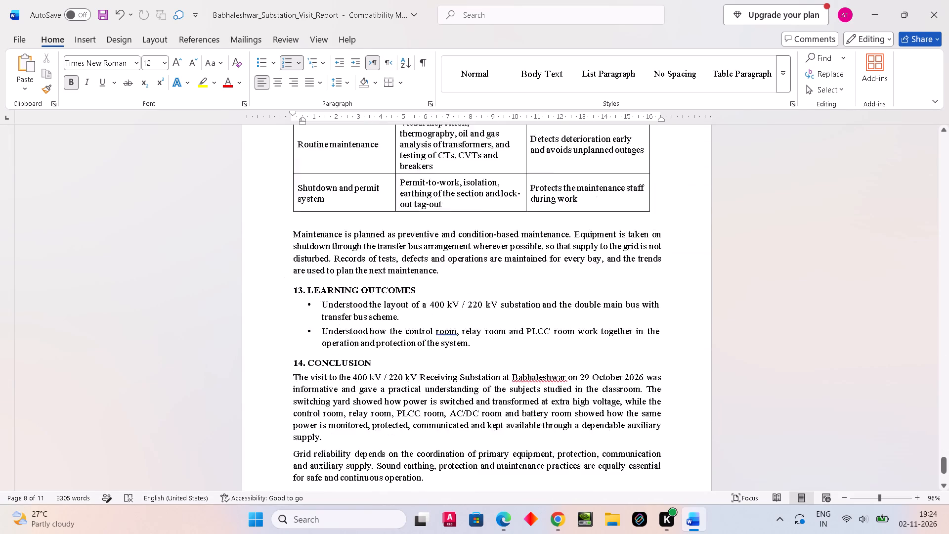
pyautogui.scroll(-2, 290, 274)
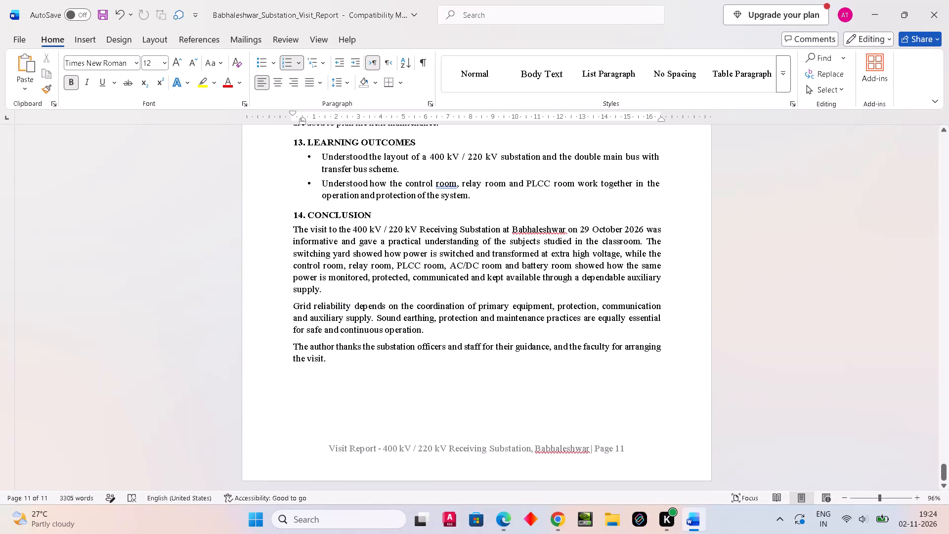
pyautogui.scroll(9, 290, 274)
pyautogui.hscroll(1, 290, 274)
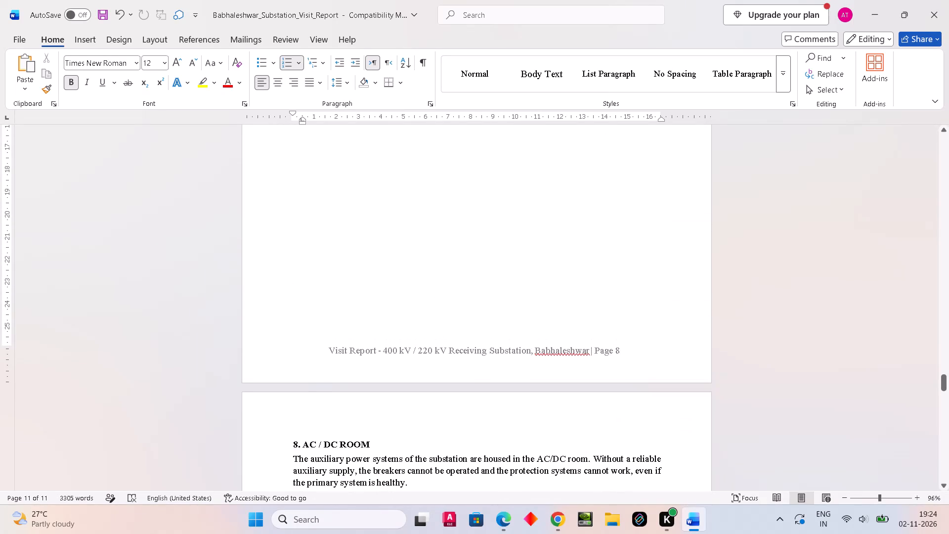
# Copy section 8 AC / DC ROOM through the end of 8.2 DC supply system and paste it below the PLCC redundancy paragraph on page 8.
pyautogui.hscroll(1, 290, 274)
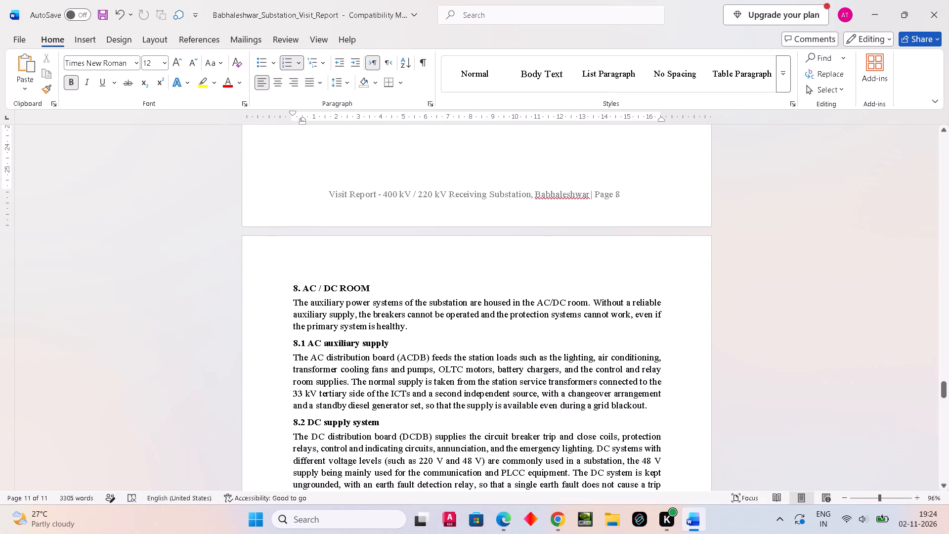
pyautogui.hscroll(1, 290, 274)
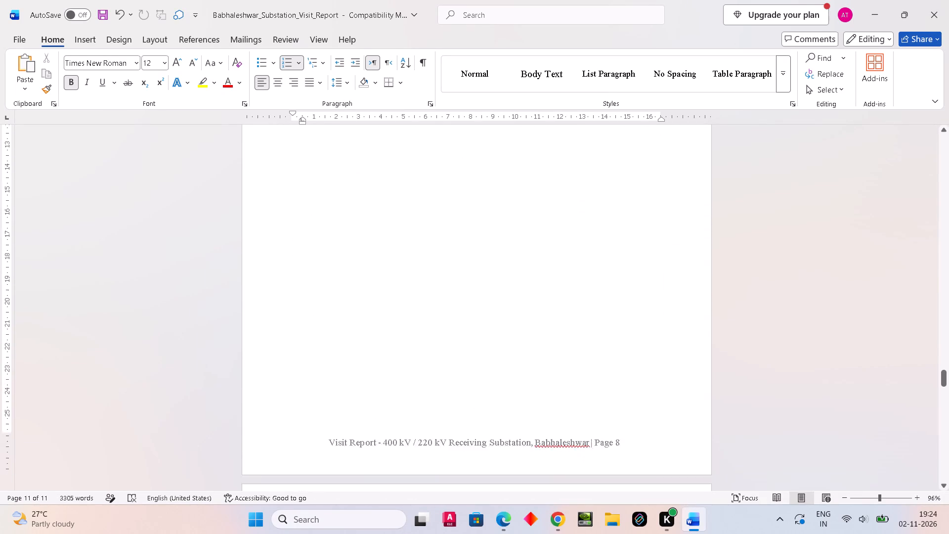
pyautogui.hscroll(1, 290, 274)
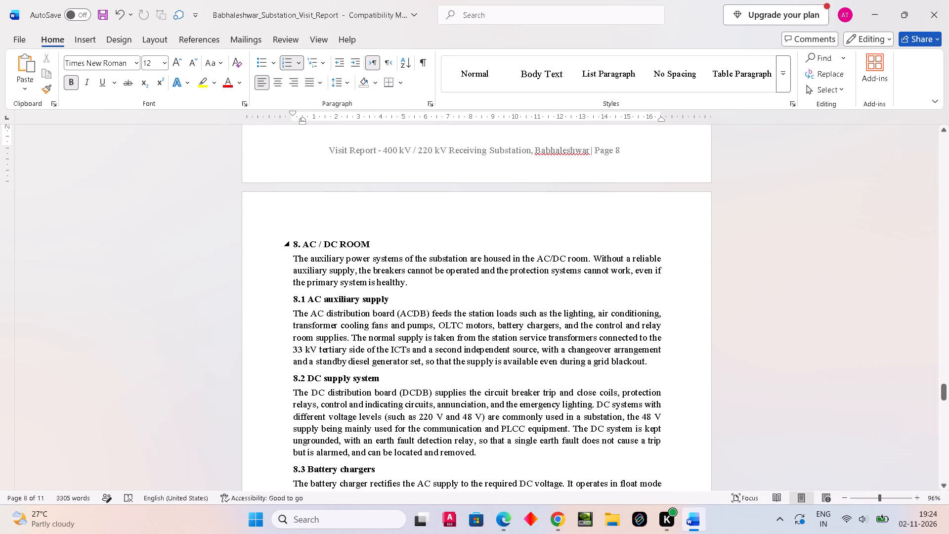
pyautogui.moveTo(292, 242); pyautogui.dragTo(340, 326)
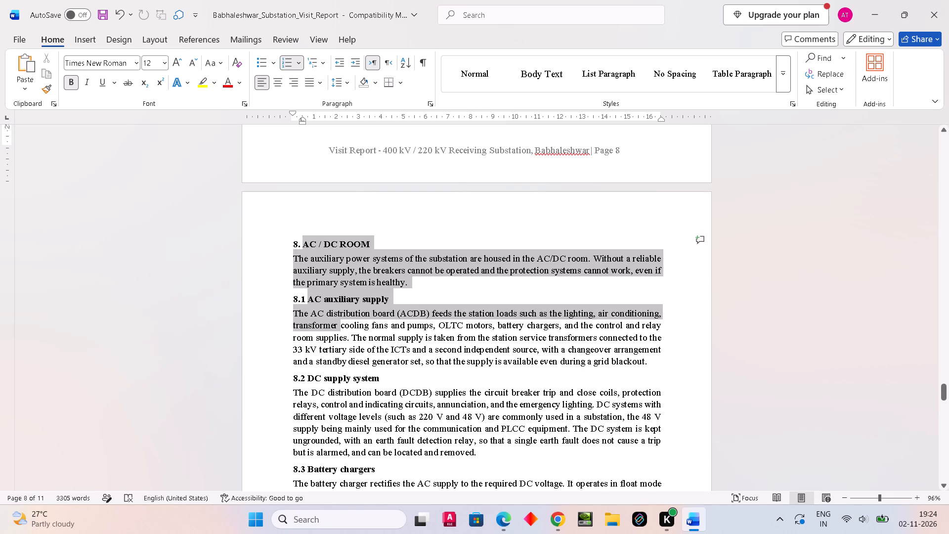
pyautogui.moveTo(340, 326); pyautogui.dragTo(494, 434)
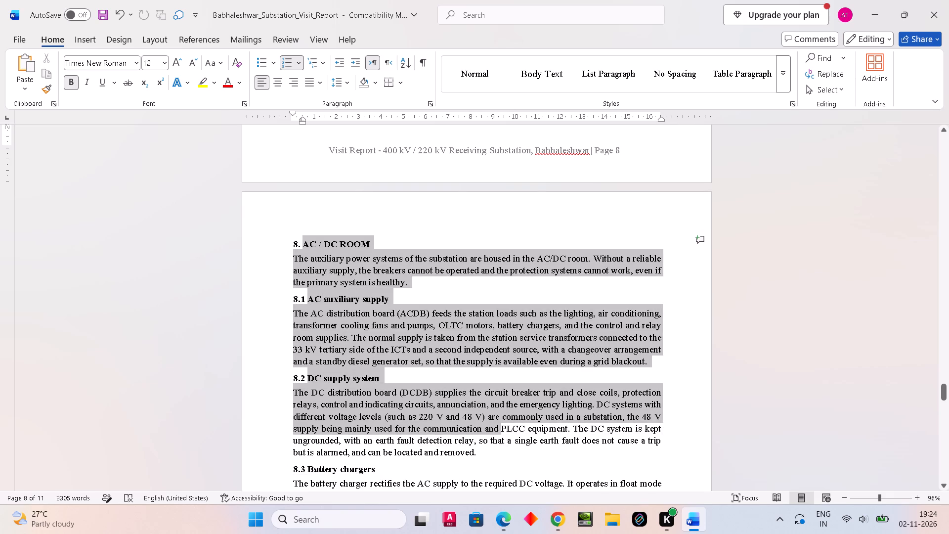
pyautogui.moveTo(494, 434); pyautogui.dragTo(478, 451)
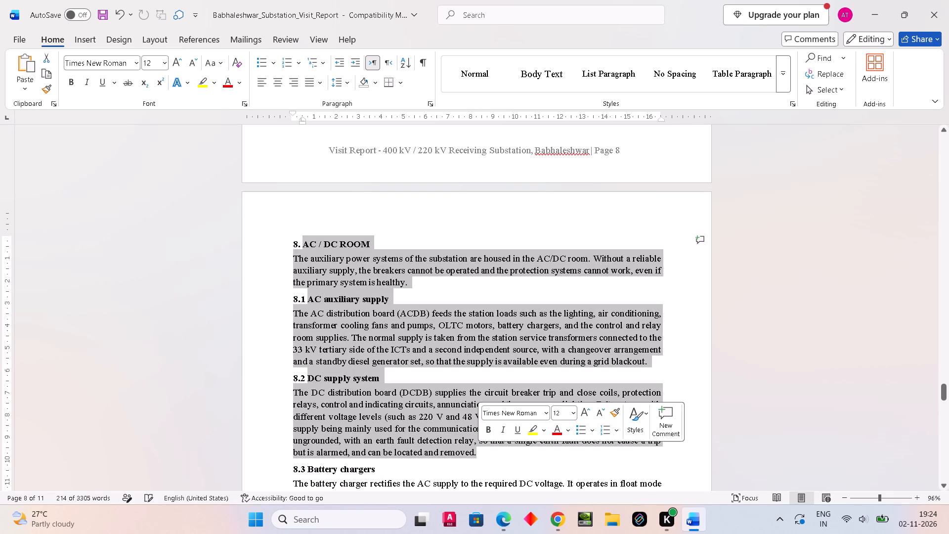
pyautogui.hotkey('ctrl', 'c')
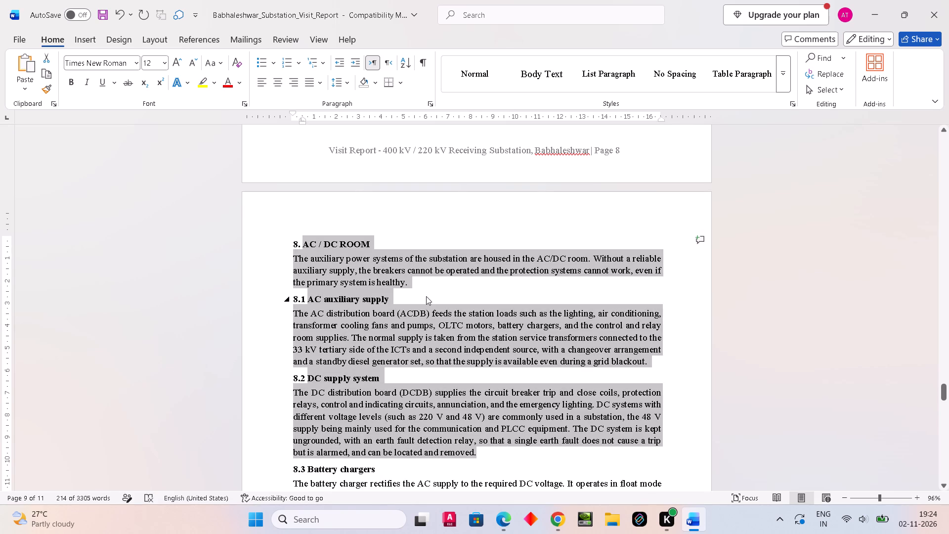
pyautogui.scroll(4, 435, 216)
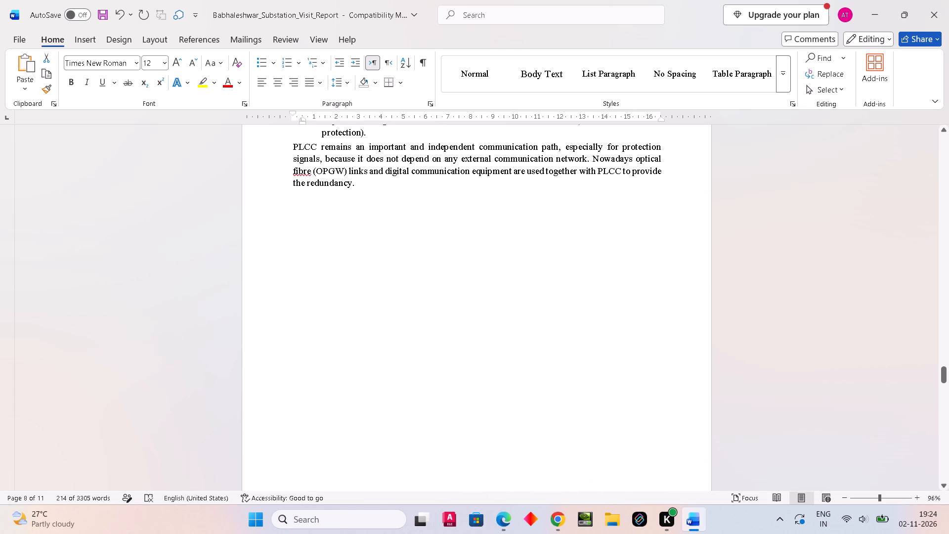
pyautogui.click(380, 183)
pyautogui.press('Return')
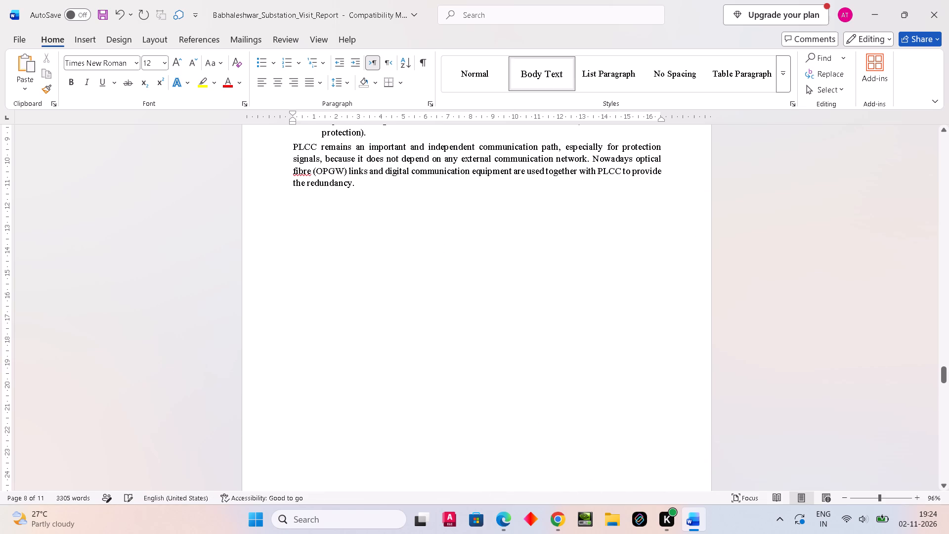
pyautogui.hotkey('ctrl', 'v')
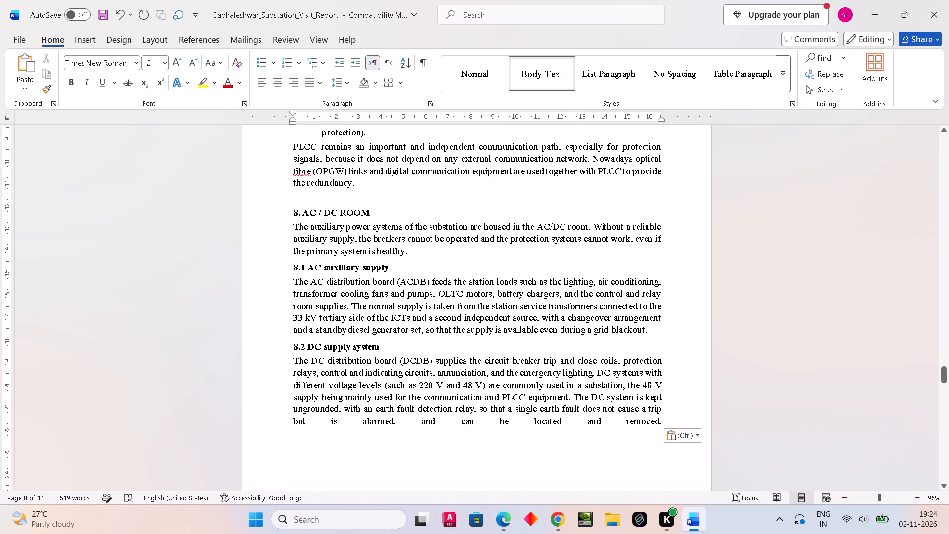
# Delete the closing sentence beginning "The DC system is kept ungrounded" from the pasted 8.2 DC supply system paragraph on page 8.
pyautogui.click(575, 394)
pyautogui.moveTo(575, 394); pyautogui.dragTo(652, 430)
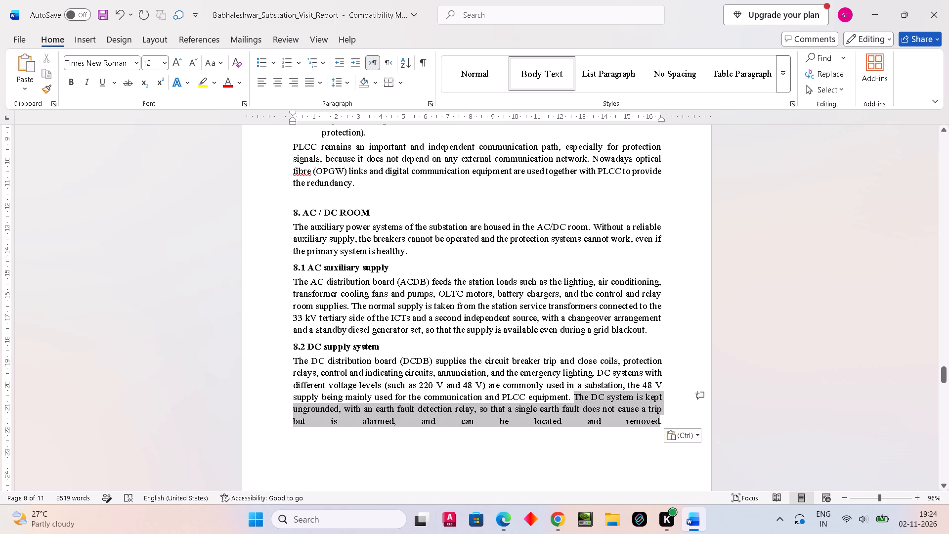
pyautogui.moveTo(652, 430); pyautogui.dragTo(653, 430)
pyautogui.press('BackSpace')
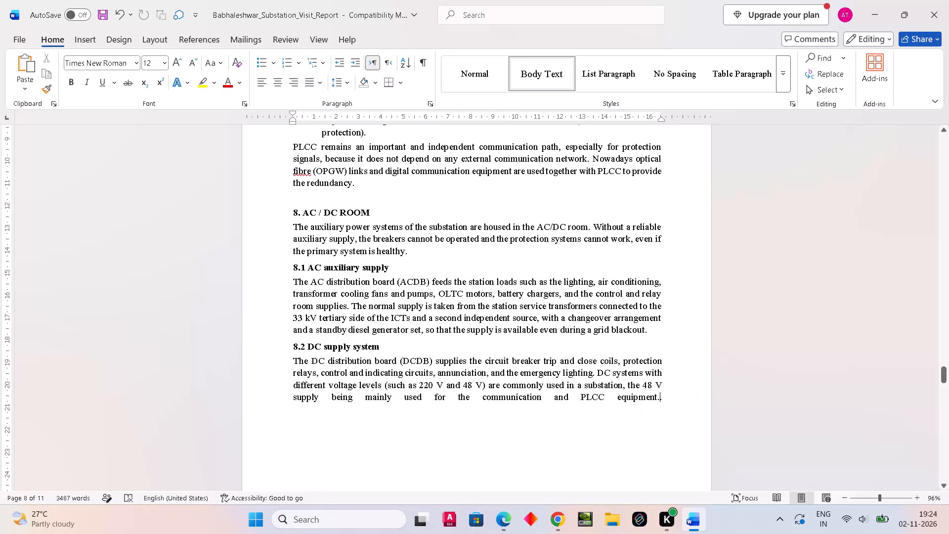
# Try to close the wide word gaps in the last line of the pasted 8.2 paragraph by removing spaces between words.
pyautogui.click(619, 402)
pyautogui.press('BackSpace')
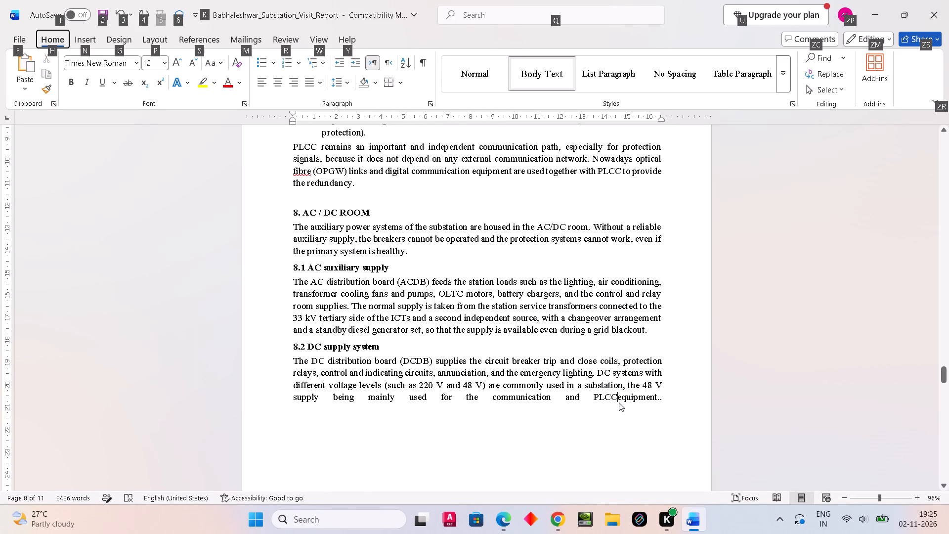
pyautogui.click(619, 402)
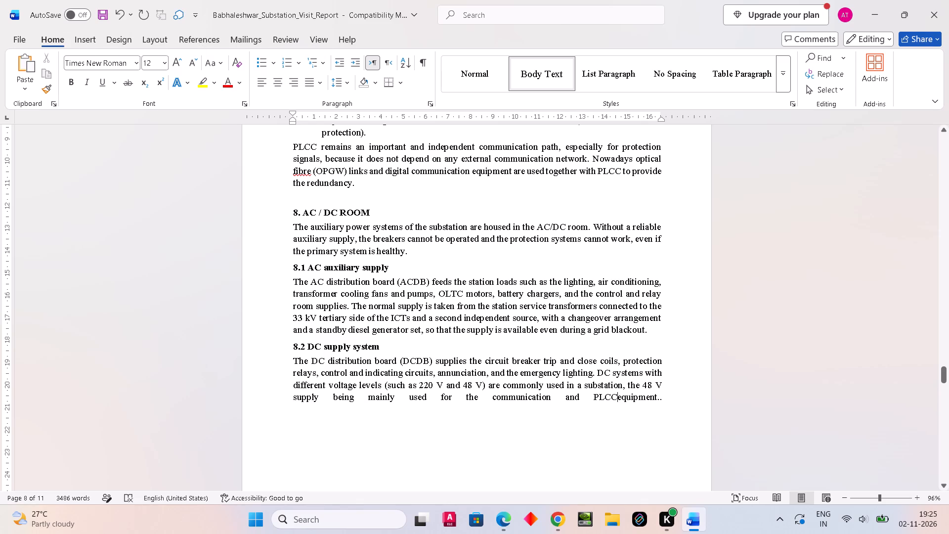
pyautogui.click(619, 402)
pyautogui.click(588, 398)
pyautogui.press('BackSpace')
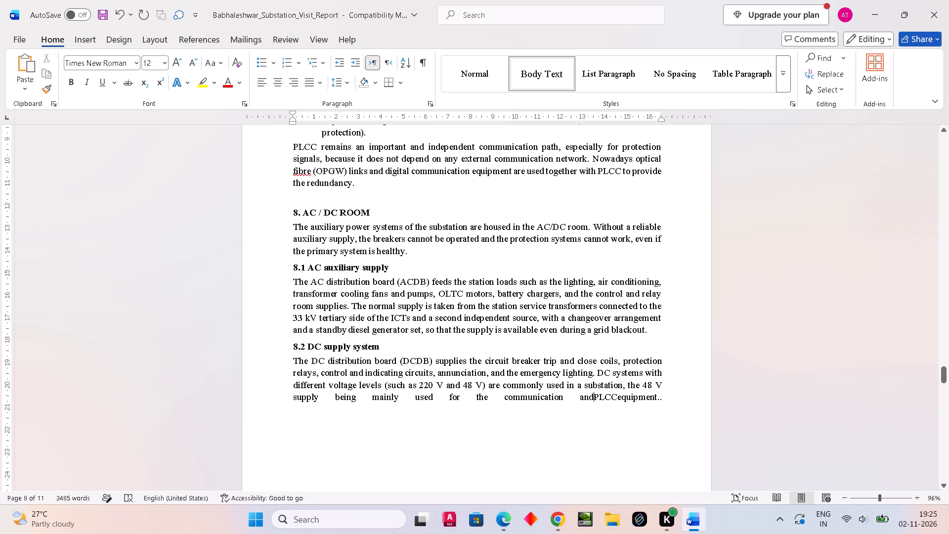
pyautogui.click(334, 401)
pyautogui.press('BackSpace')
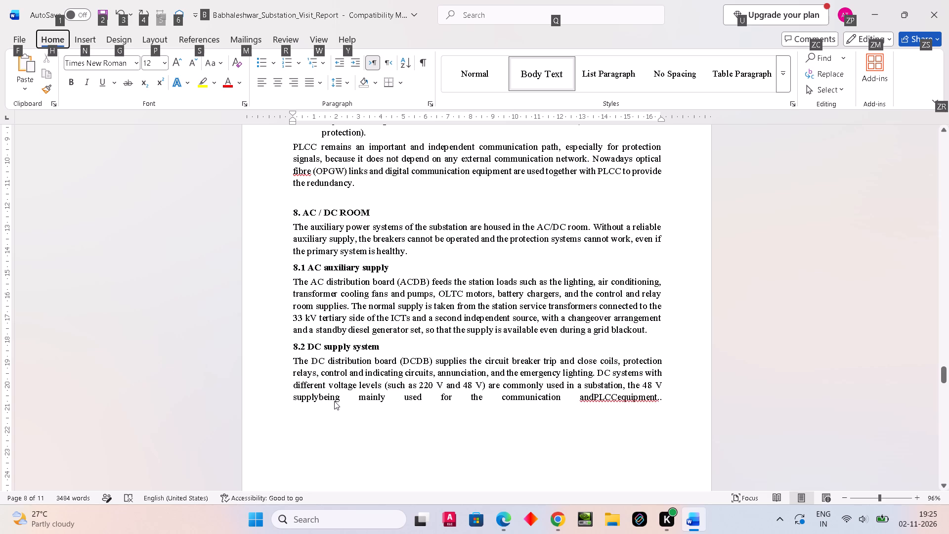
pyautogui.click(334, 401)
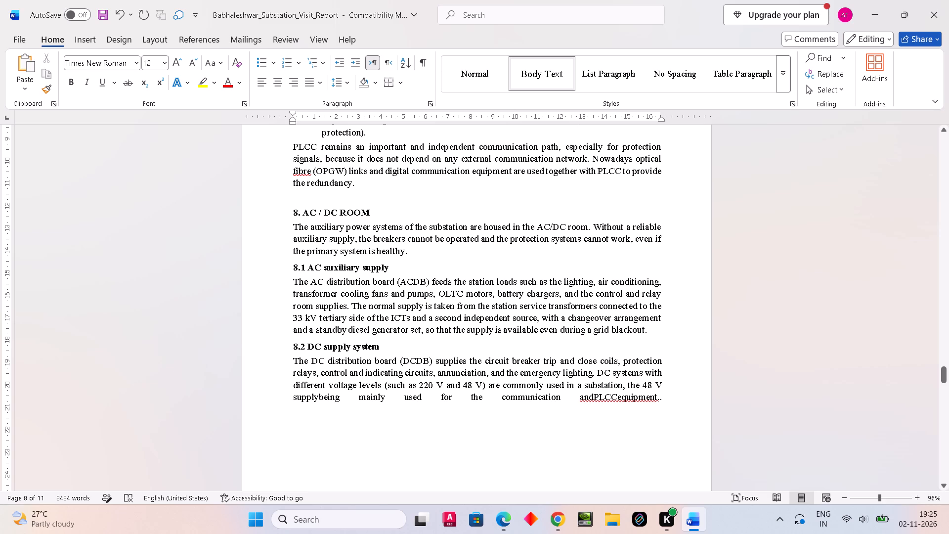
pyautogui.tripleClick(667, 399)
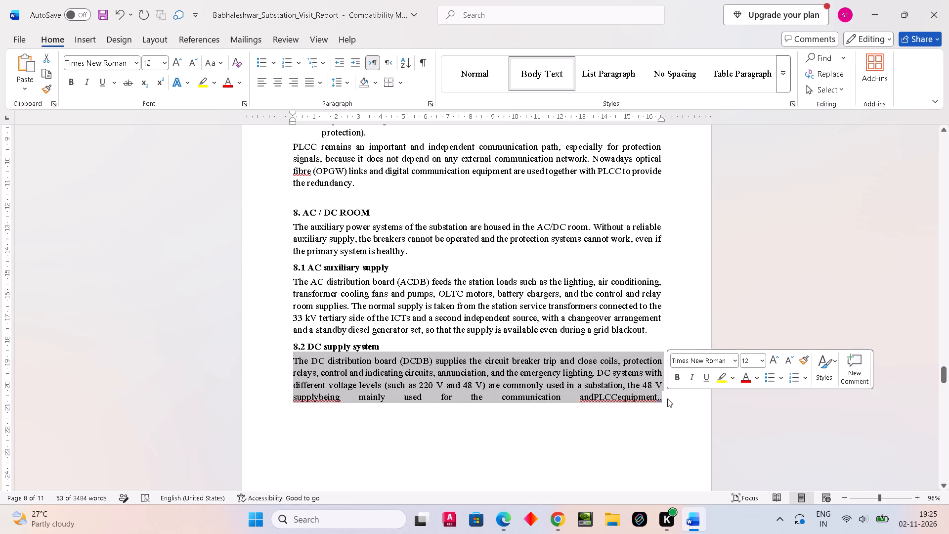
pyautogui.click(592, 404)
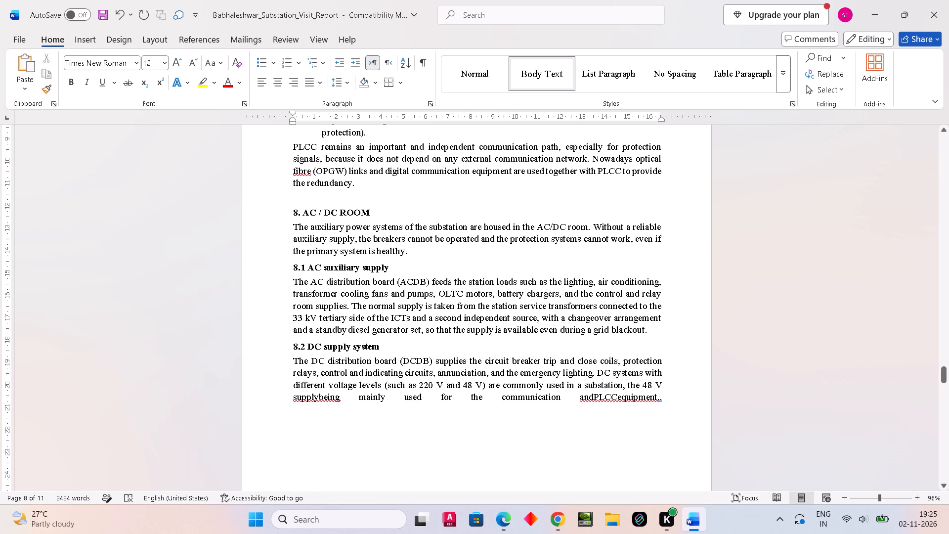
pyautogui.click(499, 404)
# Delete the clause about the 48 V supply from the pasted 8.2 paragraph and end the sentence with a full stop after "substation".
pyautogui.click(625, 385)
pyautogui.moveTo(625, 385); pyautogui.dragTo(643, 400)
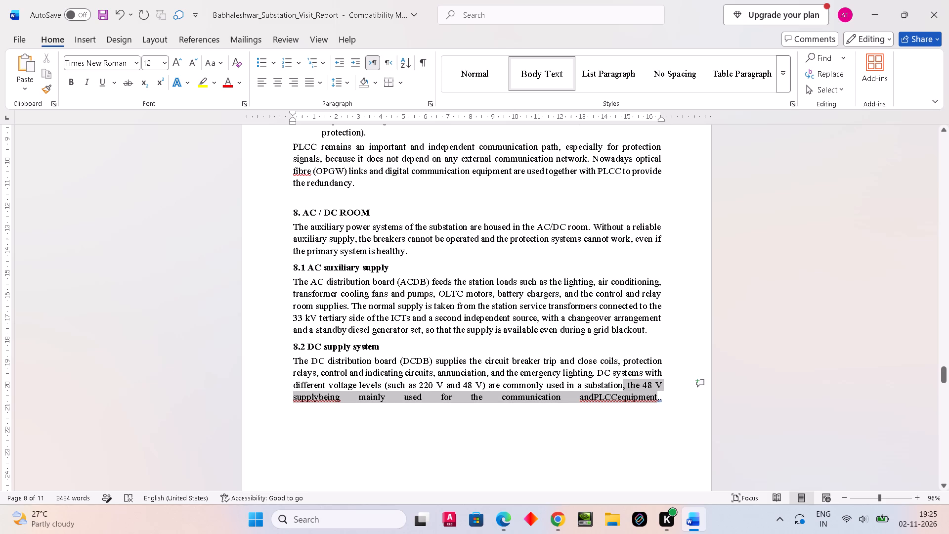
pyautogui.moveTo(643, 400); pyautogui.dragTo(681, 400)
pyautogui.press('BackSpace')
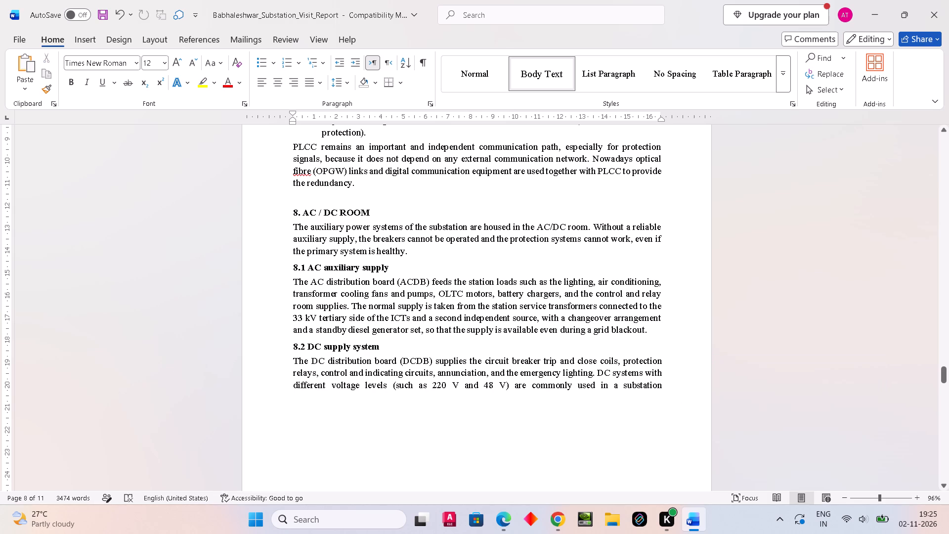
pyautogui.press('.')
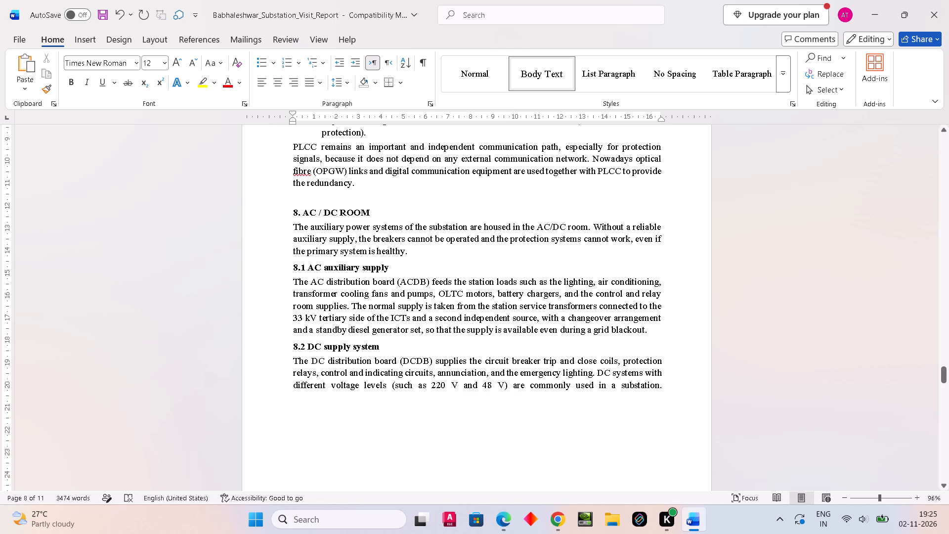
# Copy the AC / DC ROOM heading and its introductory paragraph from page 9 and paste them below the shortened 8.2 paragraph on page 8.
pyautogui.scroll(-6, 528, 394)
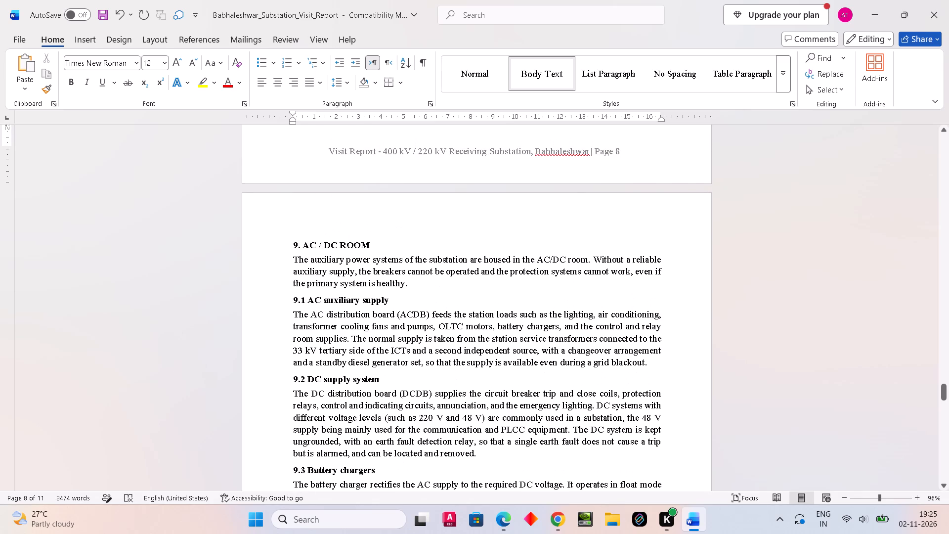
pyautogui.click(292, 244)
pyautogui.moveTo(292, 244); pyautogui.dragTo(401, 285)
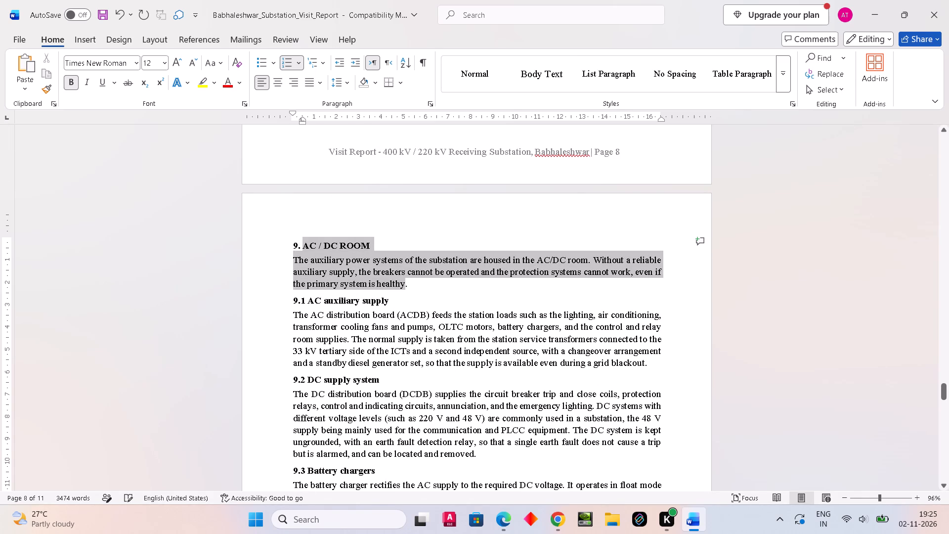
pyautogui.moveTo(401, 285); pyautogui.dragTo(430, 287)
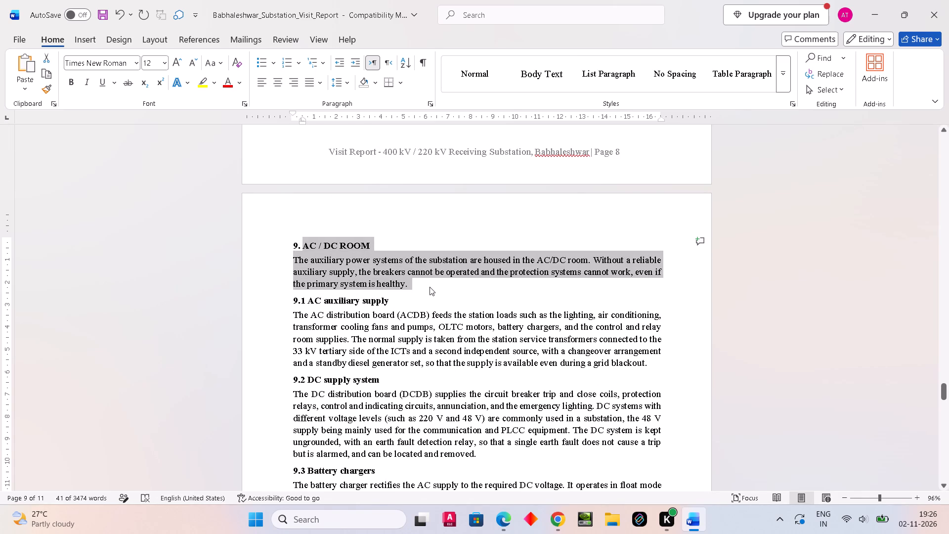
pyautogui.hotkey('ctrl', 'c')
pyautogui.scroll(1, 430, 287)
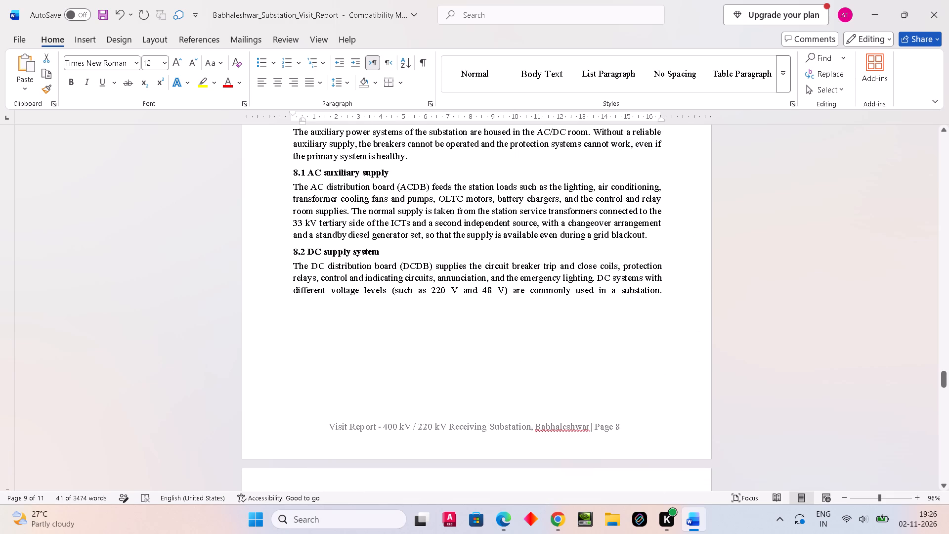
pyautogui.scroll(1, 430, 287)
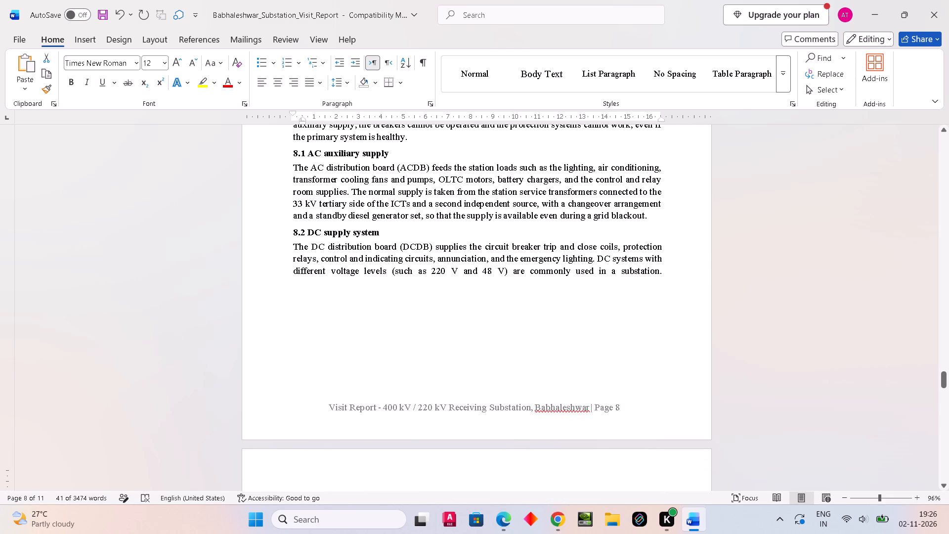
pyautogui.click(663, 272)
pyautogui.press('Return')
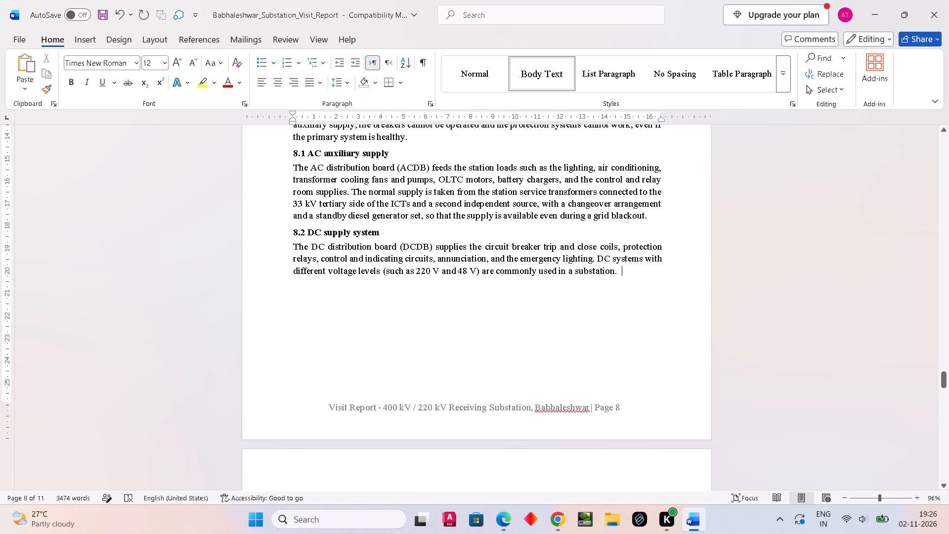
pyautogui.press('Return')
pyautogui.hotkey('ctrl', 'v')
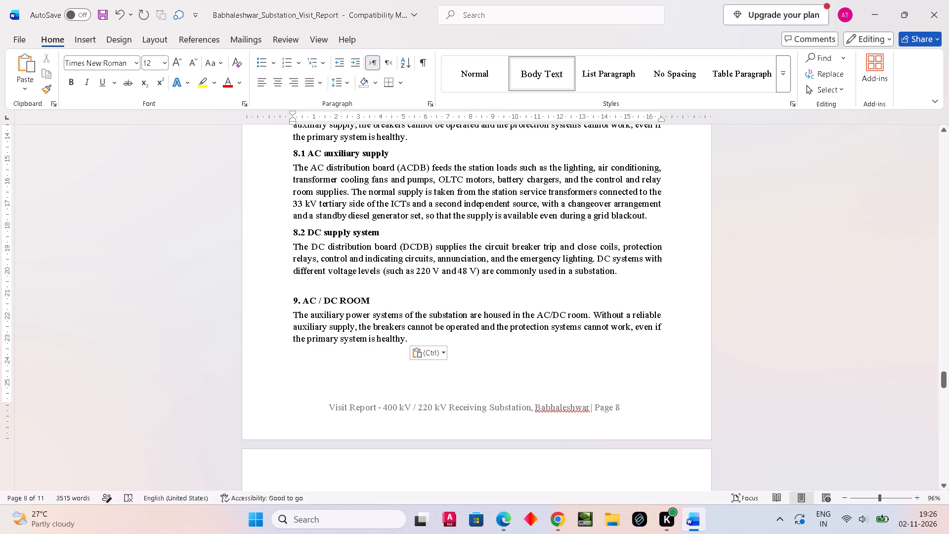
pyautogui.scroll(-3, 423, 389)
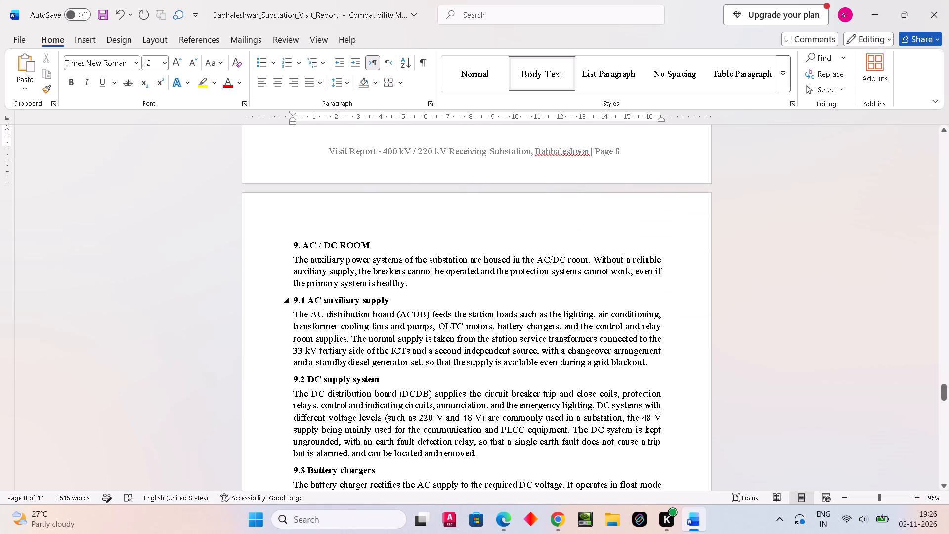
# Delete the trailing text of the original AC / DC ROOM introductory paragraph on page 9, working backwards from its end.
pyautogui.moveTo(292, 299); pyautogui.dragTo(348, 371)
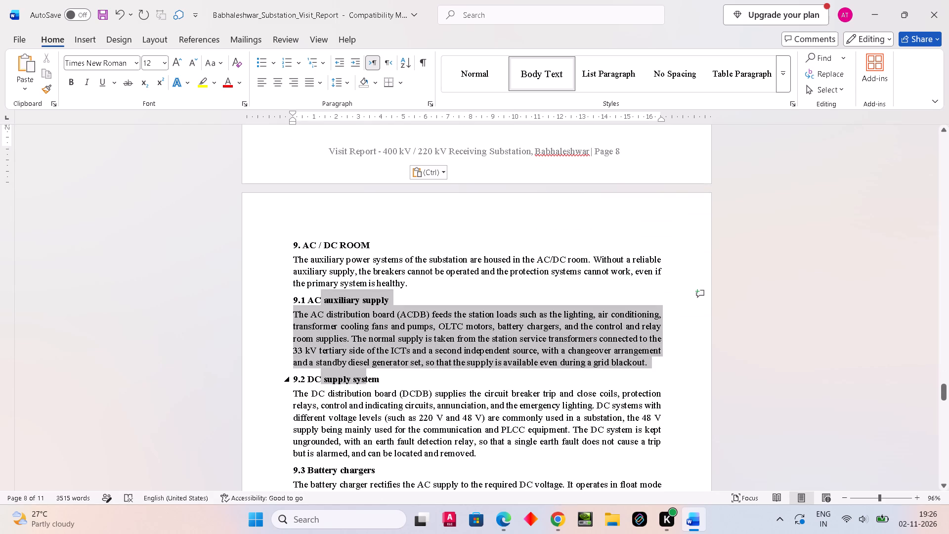
pyautogui.moveTo(348, 371); pyautogui.dragTo(367, 341)
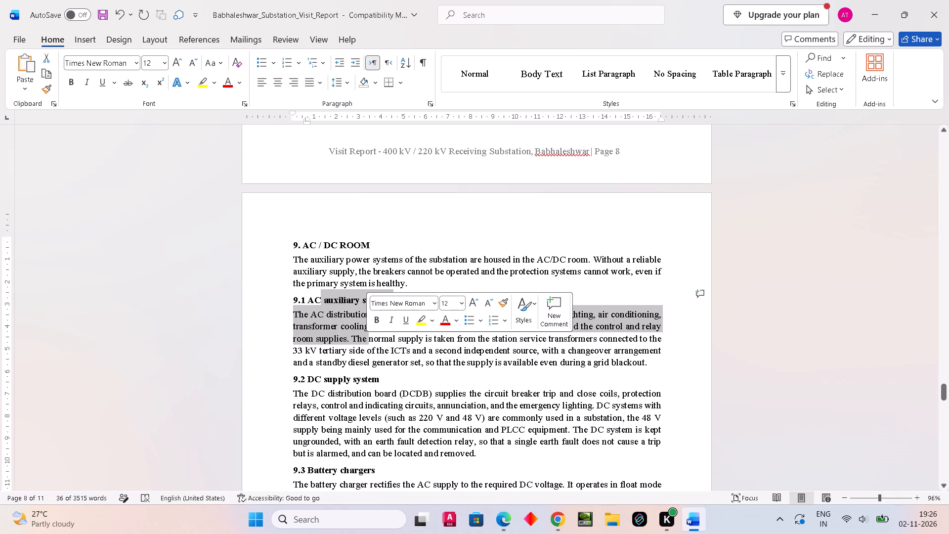
pyautogui.click(422, 276)
pyautogui.click(415, 286)
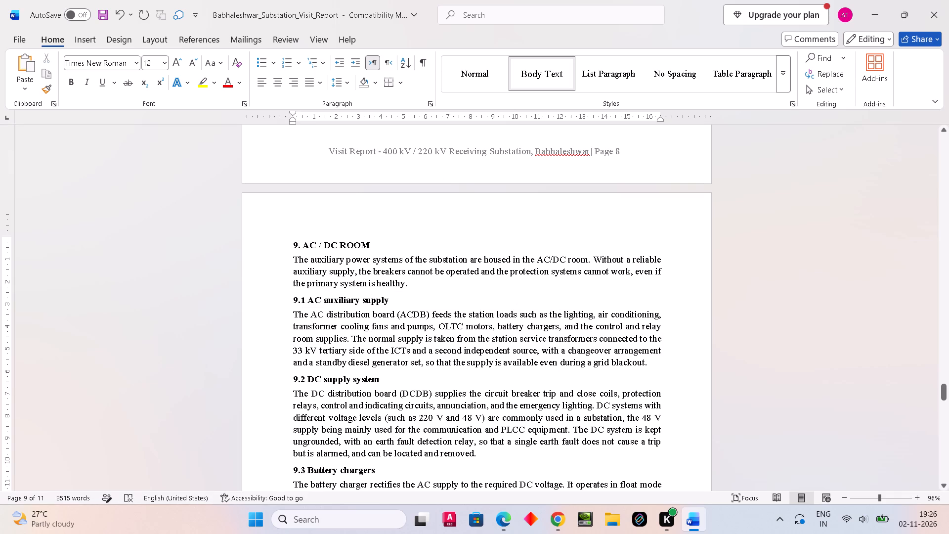
pyautogui.press('BackSpace')
pyautogui.press('BackSpace')
pyautogui.press('BackSpace')
pyautogui.press('BackSpace')
pyautogui.press('BackSpace')
pyautogui.press('BackSpace')
pyautogui.press('BackSpace')
pyautogui.press('BackSpace')
pyautogui.press('BackSpace')
pyautogui.press('BackSpace')
pyautogui.press('BackSpace')
pyautogui.press('BackSpace')
pyautogui.press('BackSpace')
pyautogui.press('BackSpace')
pyautogui.press('BackSpace')
pyautogui.press('BackSpace')
pyautogui.press('BackSpace')
pyautogui.press('BackSpace')
pyautogui.press('BackSpace')
pyautogui.press('BackSpace')
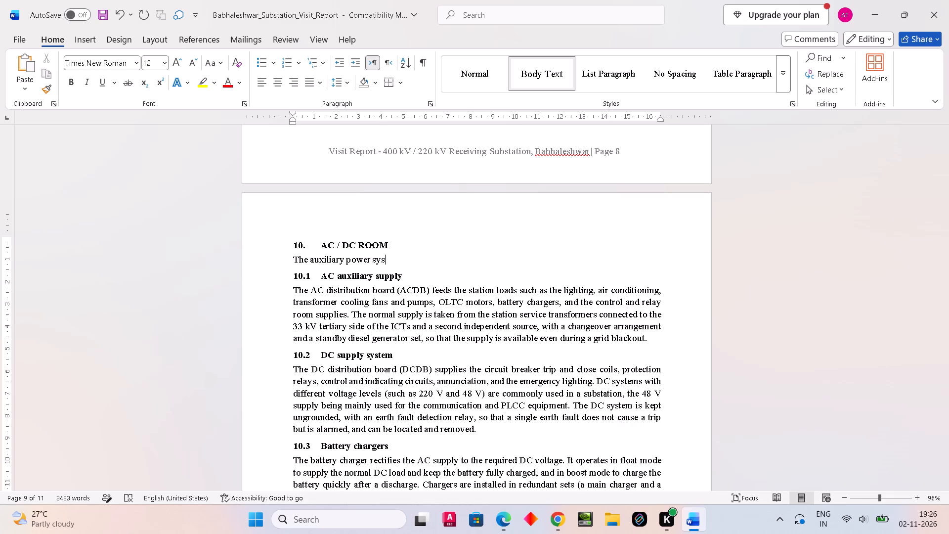
# Undo the excess deletion in the page 9 AC / DC ROOM introduction back to "cannot work" and end the sentence there with a full stop.
pyautogui.hotkey('ctrl', 'z')
pyautogui.hotkey('ctrl', 'z')
pyautogui.hotkey('ctrl', 'z')
pyautogui.hotkey('ctrl', 'z')
pyautogui.hotkey('ctrl', 'z')
pyautogui.hotkey('ctrl', 'z')
pyautogui.hotkey('ctrl', 'z')
pyautogui.hotkey('ctrl', 'z')
pyautogui.hotkey('ctrl', 'z')
pyautogui.hotkey('ctrl', 'z')
pyautogui.hotkey('ctrl', 'z')
pyautogui.hotkey('ctrl', 'z')
pyautogui.hotkey('ctrl', 'z')
pyautogui.hotkey('ctrl', 'z')
pyautogui.hotkey('ctrl', 'z')
pyautogui.hotkey('ctrl', 'z')
pyautogui.hotkey('ctrl', 'z')
pyautogui.hotkey('ctrl', 'z')
pyautogui.hotkey('ctrl', 'z')
pyautogui.hotkey('ctrl', 'z')
pyautogui.hotkey('ctrl', 'z')
pyautogui.hotkey('ctrl', 'z')
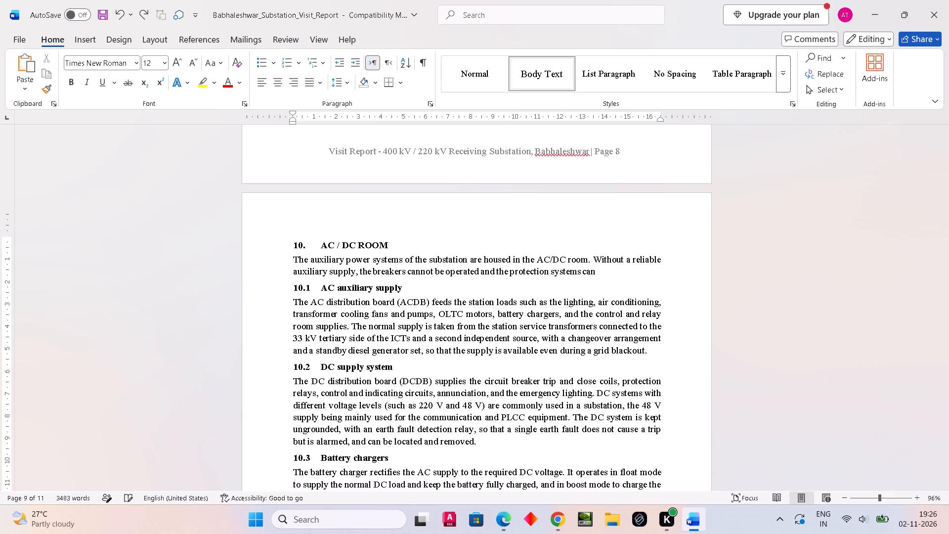
pyautogui.hotkey('ctrl', 'z')
pyautogui.hotkey('ctrl', 'z')
pyautogui.hotkey('ctrl', 'z')
pyautogui.hotkey('ctrl', 'z')
pyautogui.hotkey('ctrl', 'z')
pyautogui.hotkey('ctrl', 'z')
pyautogui.hotkey('ctrl', 'z')
pyautogui.hotkey('ctrl', 'z')
pyautogui.hotkey('ctrl', 'z')
pyautogui.press('BackSpace')
pyautogui.press('.')
# Review the report's layout from page 9 through the Conclusion, and from the Index through the introductory sections.
pyautogui.scroll(-3, 415, 286)
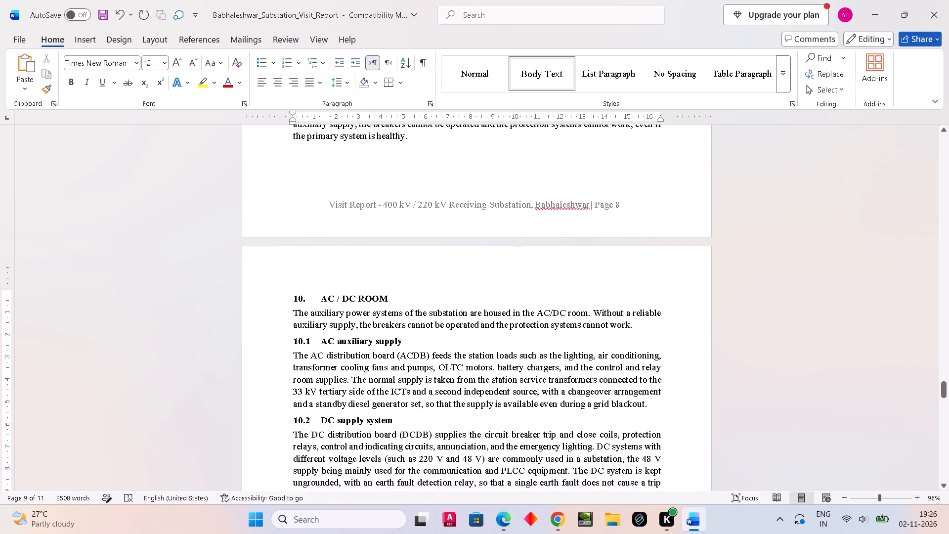
pyautogui.scroll(-4, 415, 286)
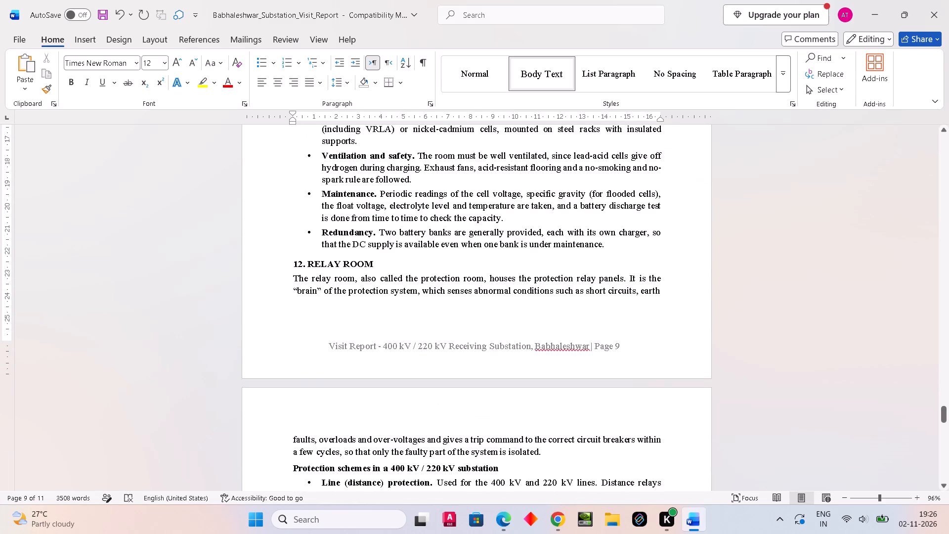
pyautogui.scroll(-8, 415, 286)
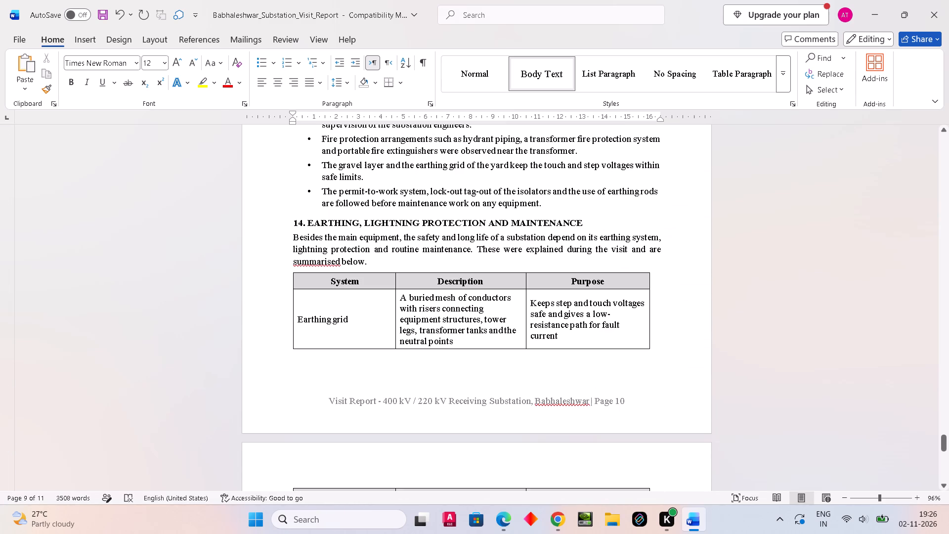
pyautogui.scroll(-8, 415, 286)
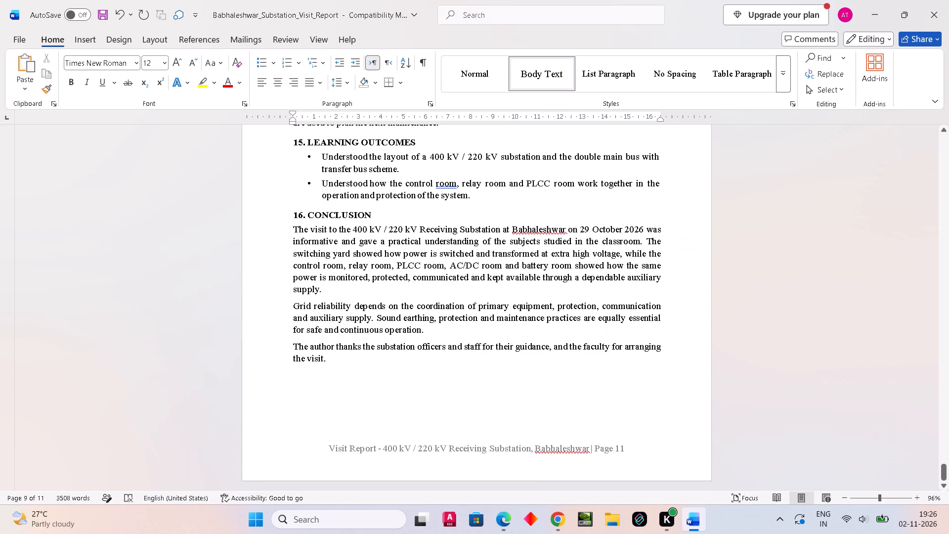
pyautogui.scroll(-2, 415, 286)
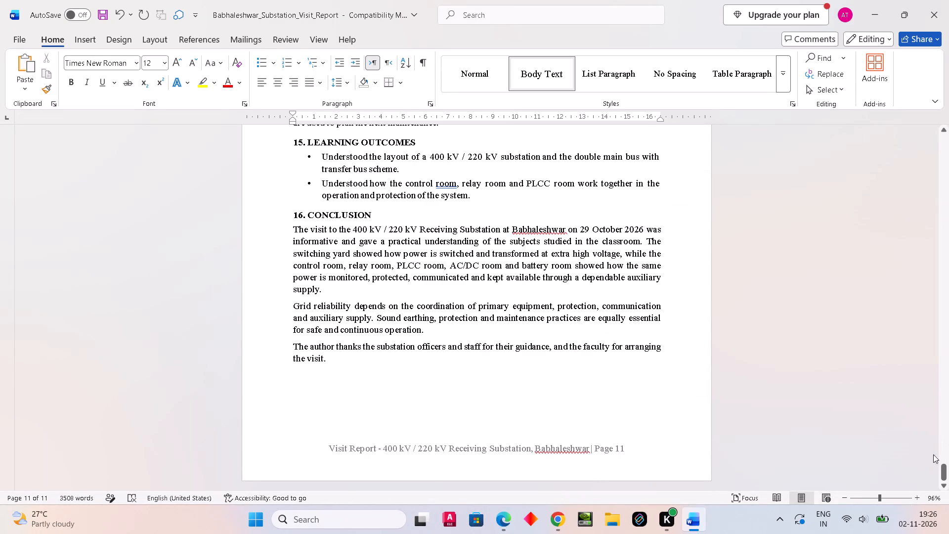
pyautogui.click(945, 475)
pyautogui.moveTo(941, 469); pyautogui.dragTo(942, 454)
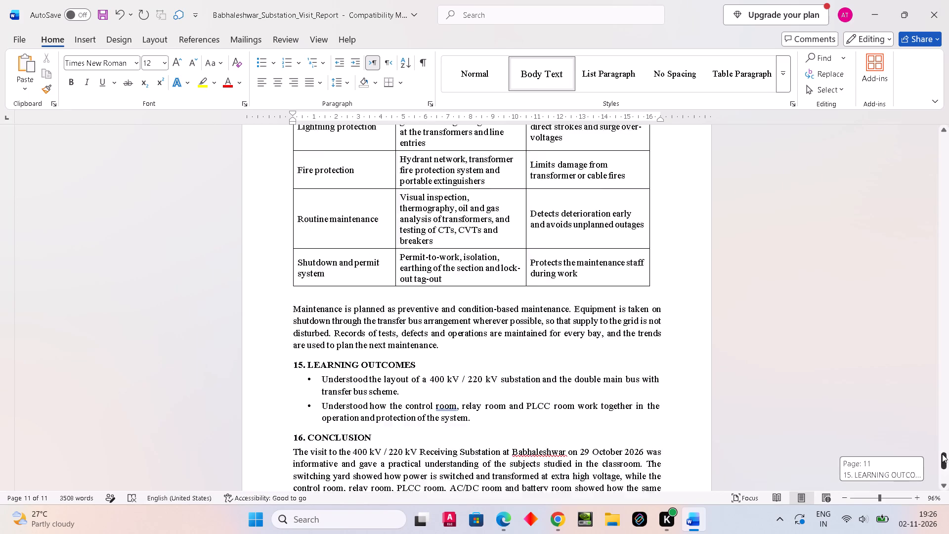
pyautogui.moveTo(942, 454); pyautogui.dragTo(948, 129)
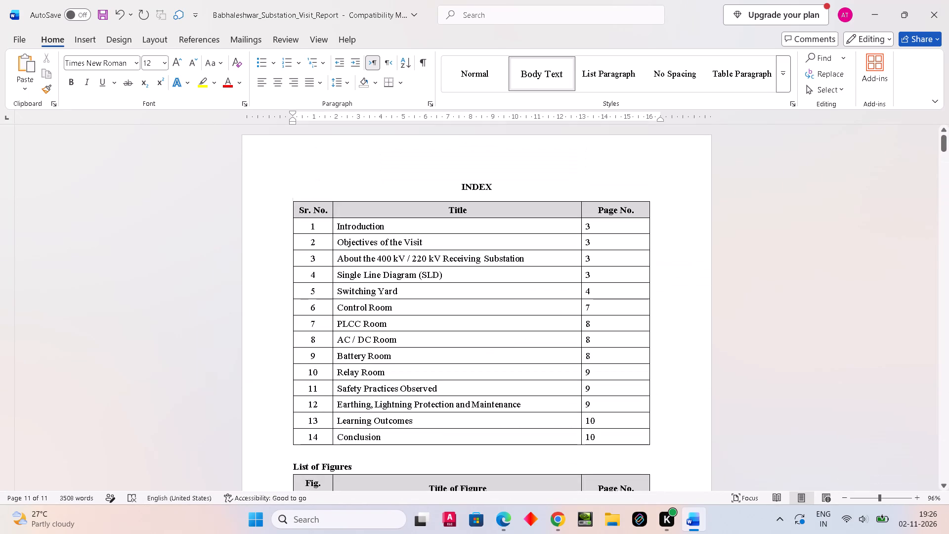
pyautogui.scroll(-7, 539, 311)
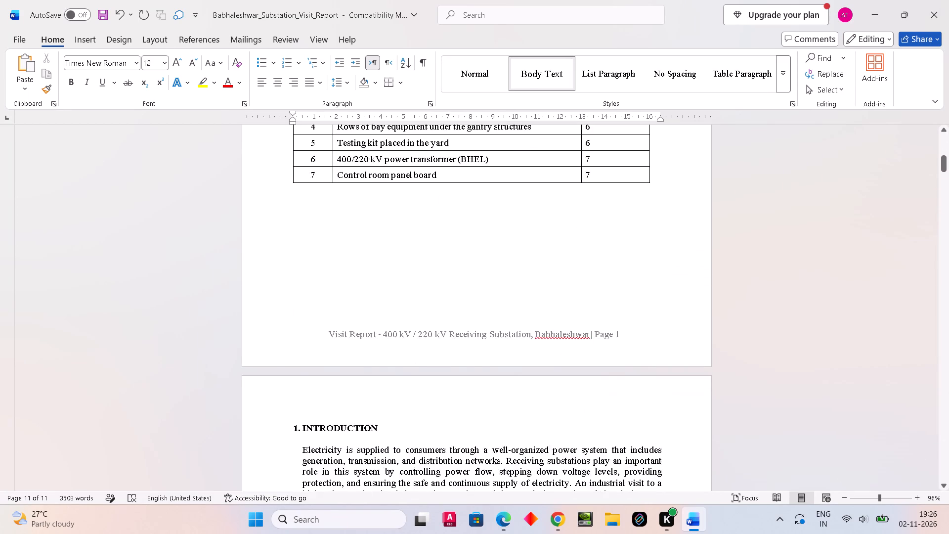
pyautogui.scroll(-2, 539, 311)
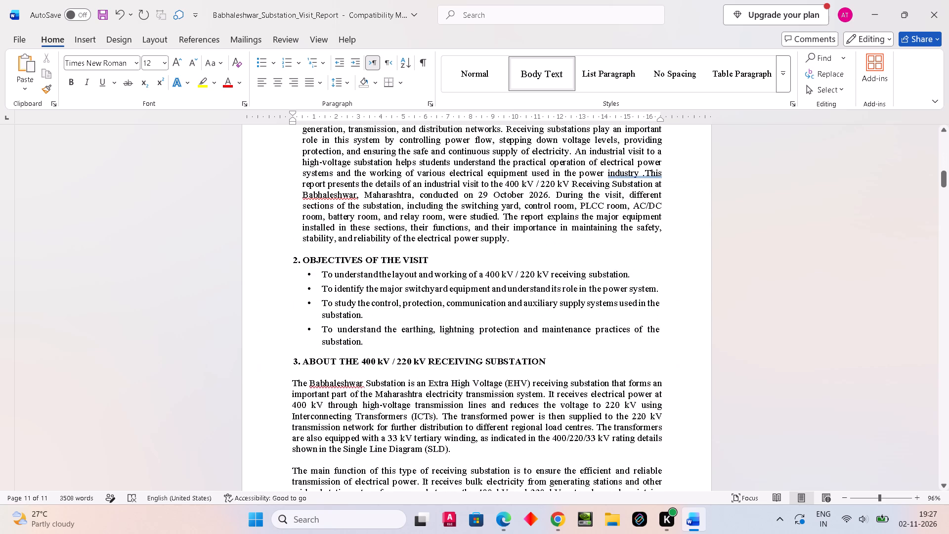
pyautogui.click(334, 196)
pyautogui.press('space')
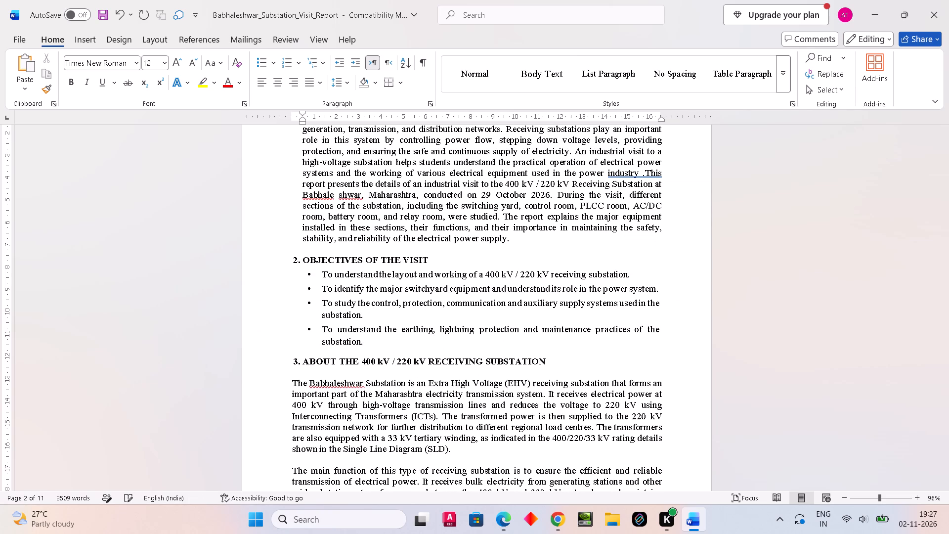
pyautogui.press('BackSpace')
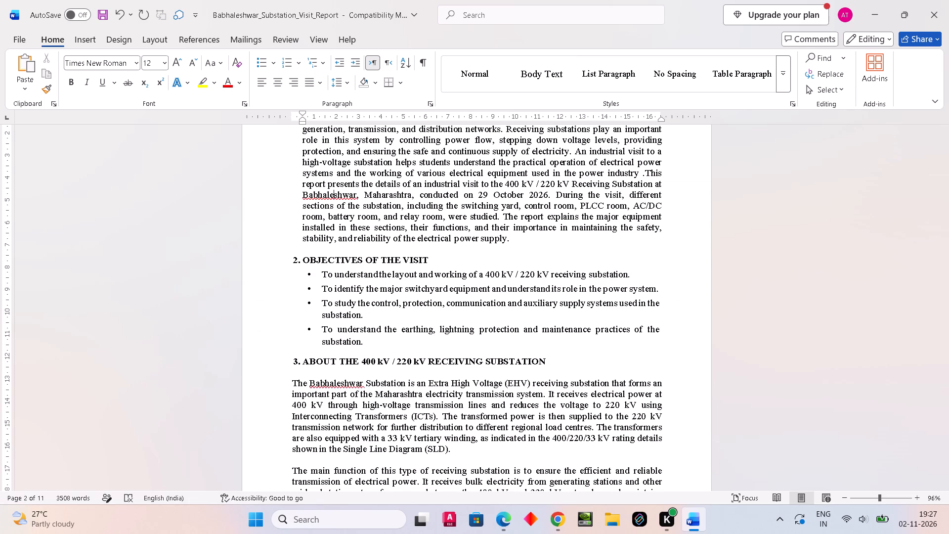
# Justify the introductory paragraph under the heading 4. SINGLE LINE DIAGRAM (SLD) on page 3.
pyautogui.scroll(-2, 355, 335)
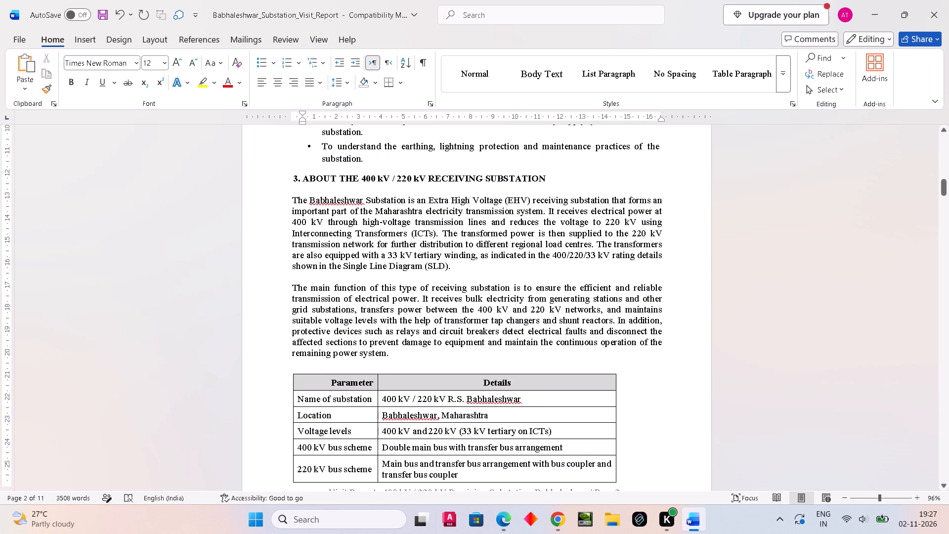
pyautogui.scroll(-6, 355, 335)
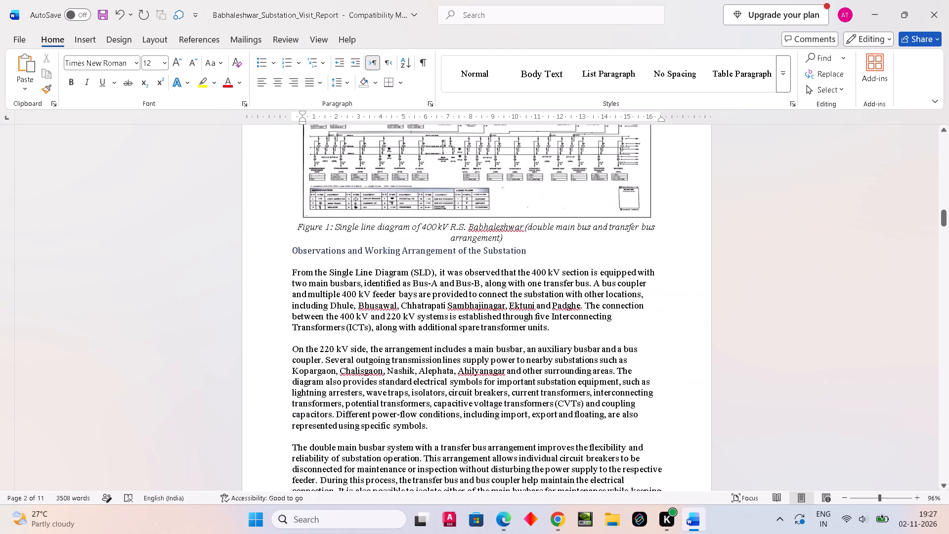
pyautogui.scroll(2, 355, 335)
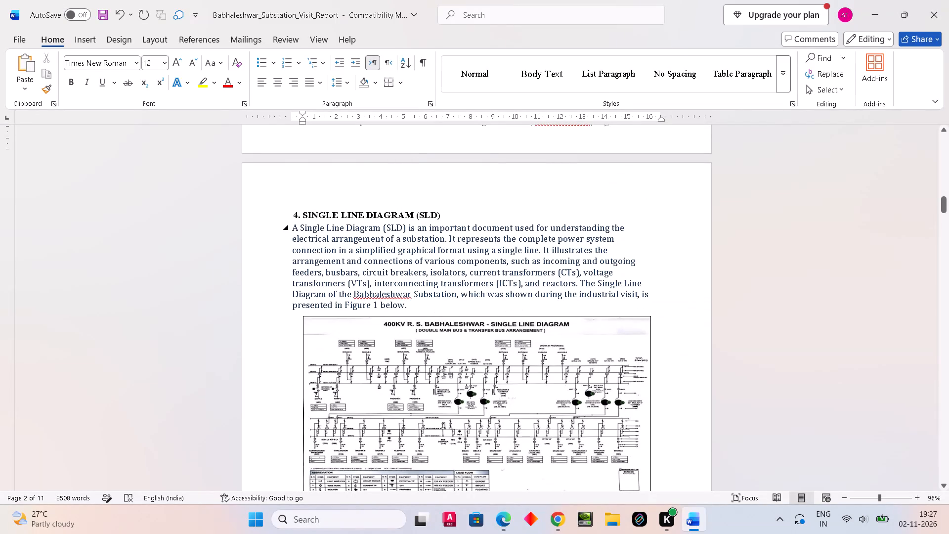
pyautogui.moveTo(408, 308); pyautogui.dragTo(288, 247)
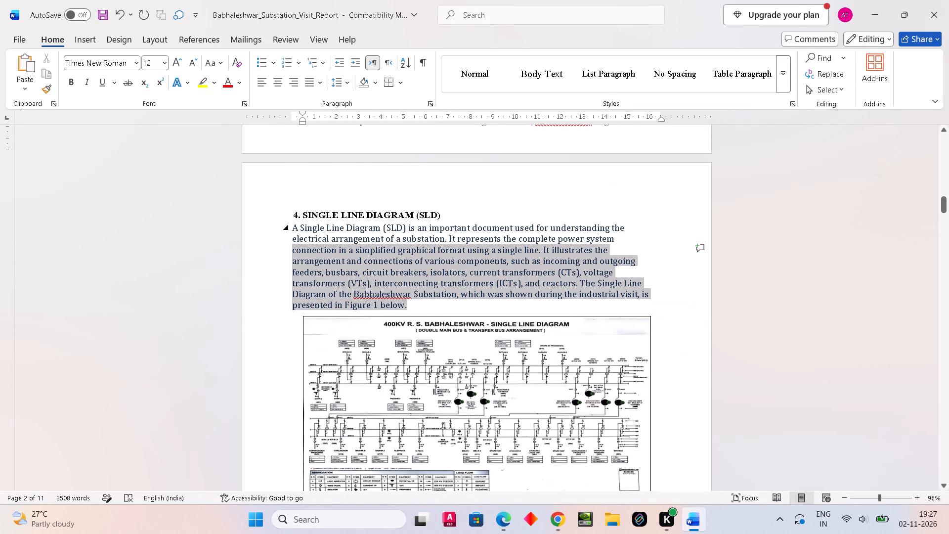
pyautogui.moveTo(288, 247); pyautogui.dragTo(290, 231)
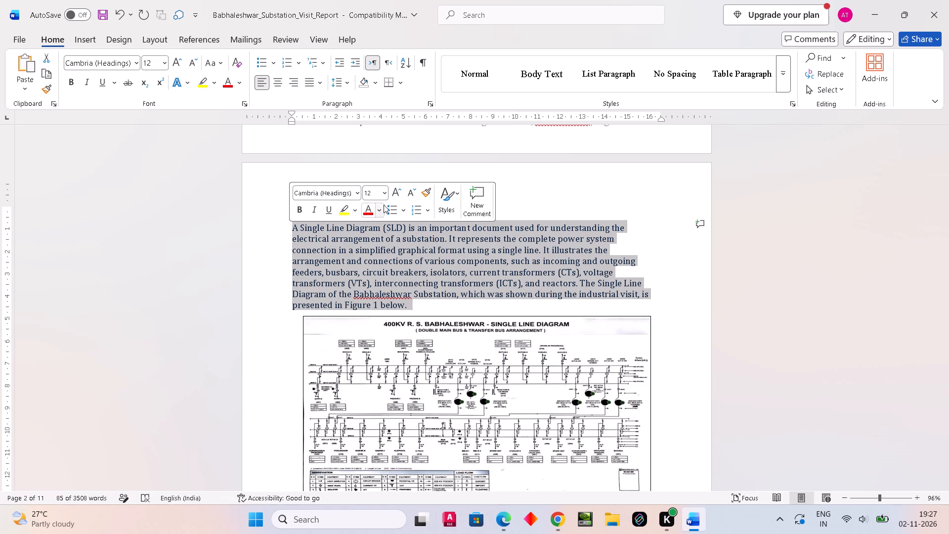
pyautogui.click(301, 211)
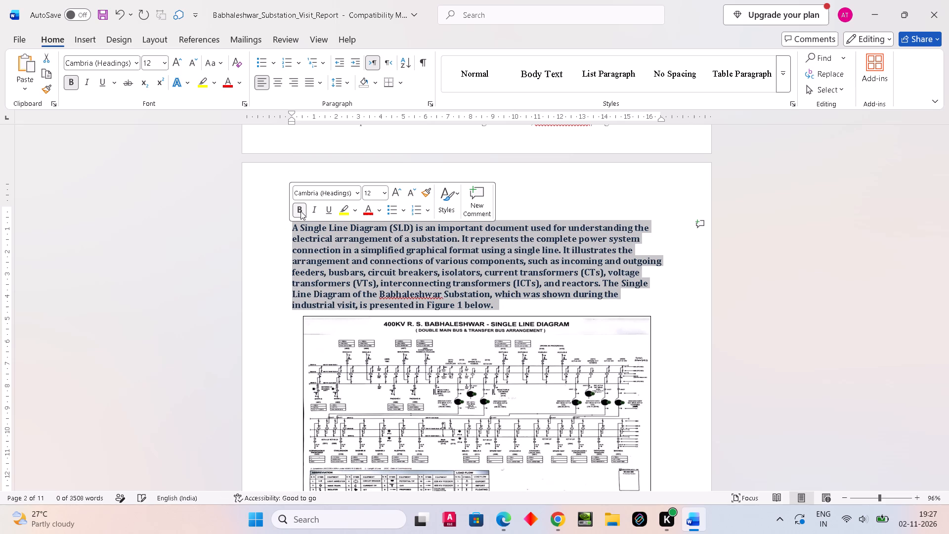
pyautogui.click(301, 211)
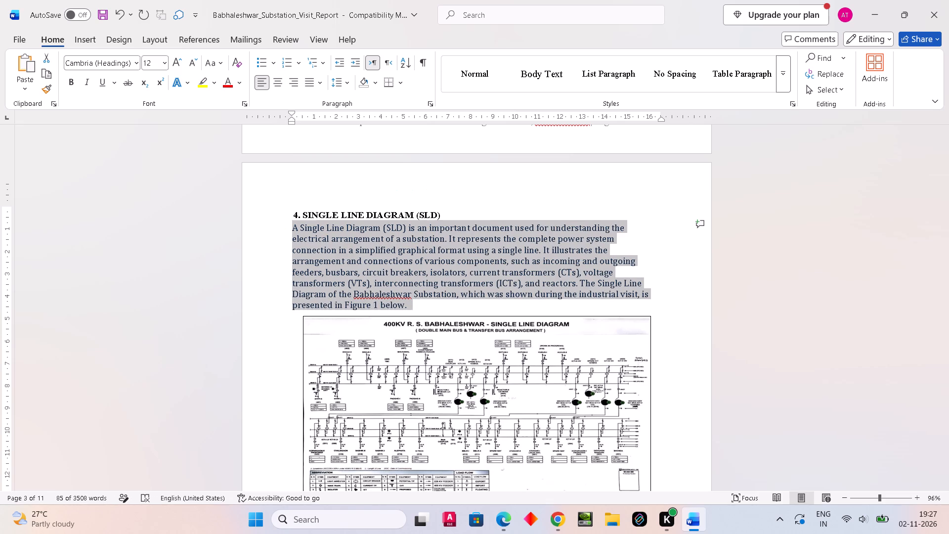
pyautogui.hotkey('ctrl', 'j')
pyautogui.click(404, 286)
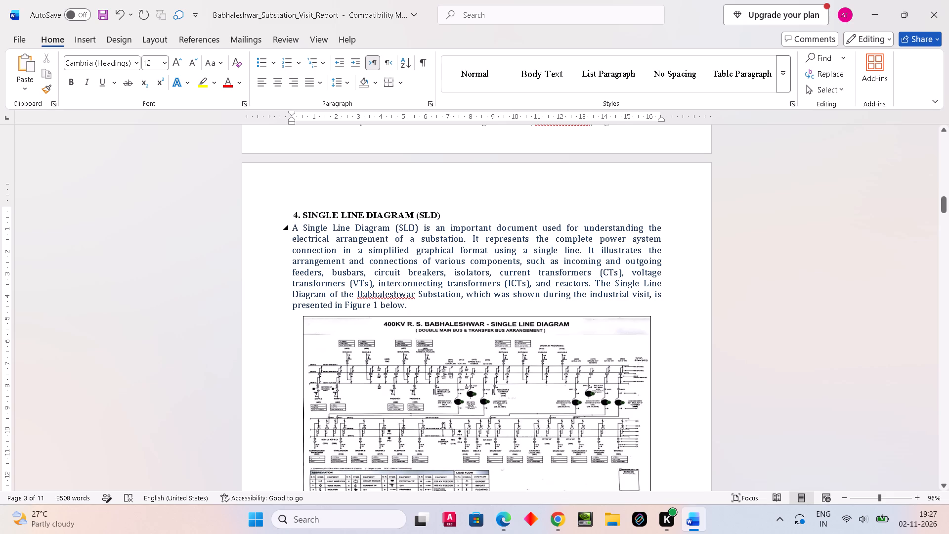
# Review the paragraph alignment and layout throughout the report, from the Introduction to the Conclusion.
pyautogui.scroll(5, 404, 286)
pyautogui.scroll(-2, 404, 286)
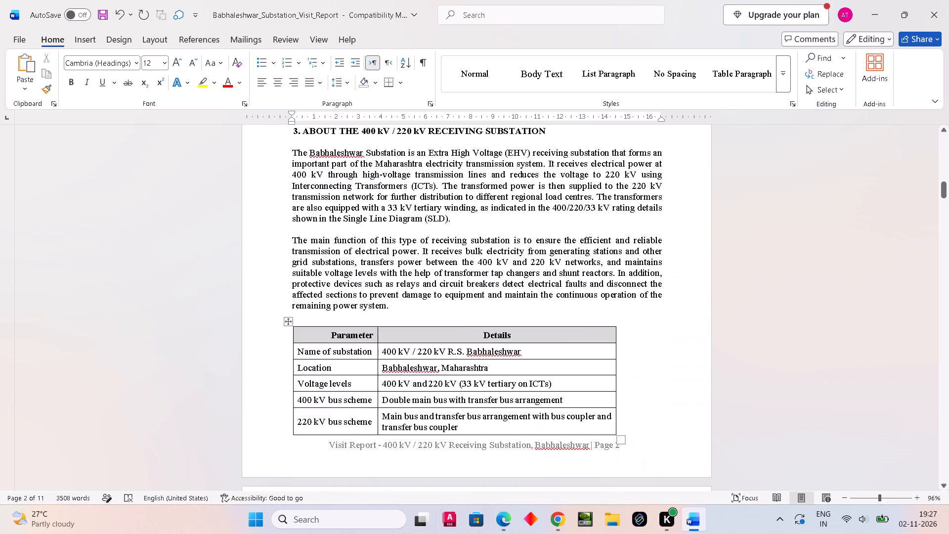
pyautogui.scroll(-3, 404, 286)
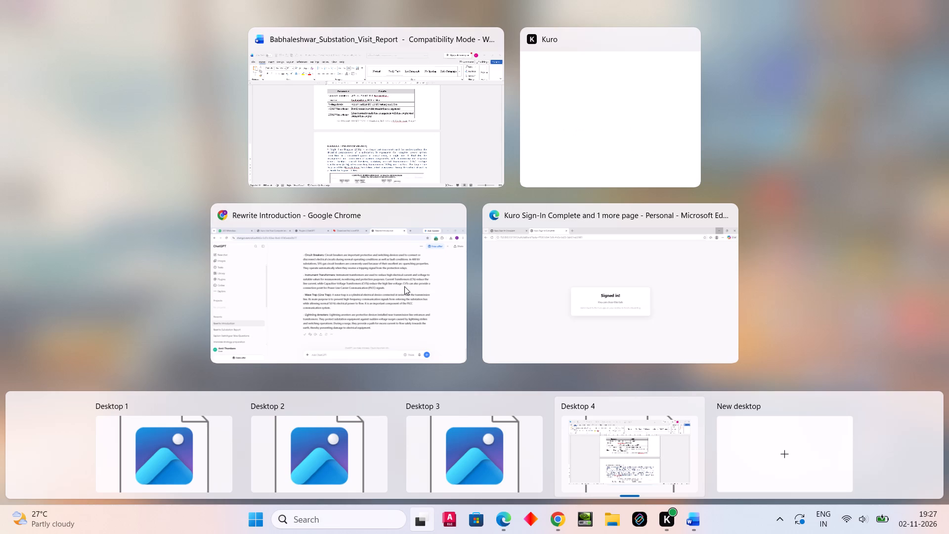
pyautogui.click(417, 146)
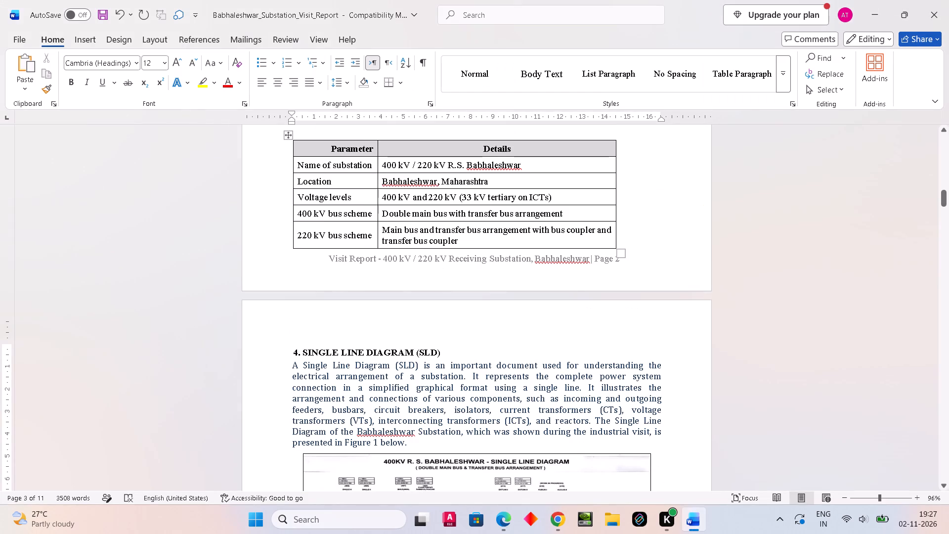
pyautogui.scroll(-6, 429, 333)
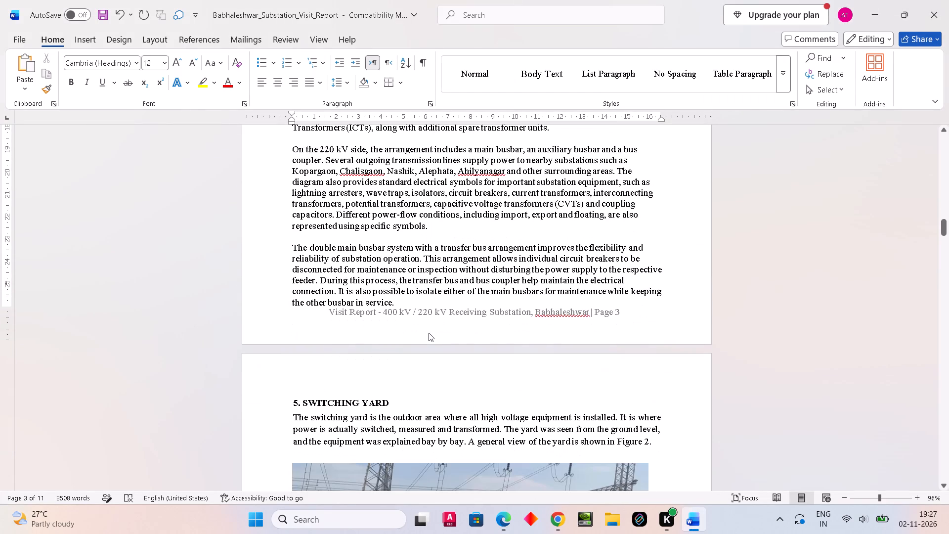
pyautogui.scroll(8, 429, 333)
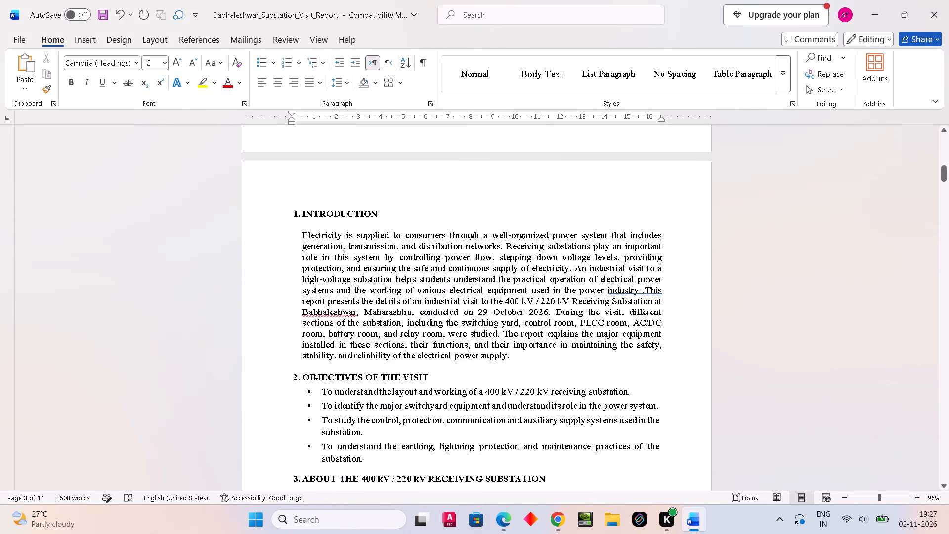
pyautogui.scroll(11, 429, 333)
pyautogui.scroll(-11, 410, 409)
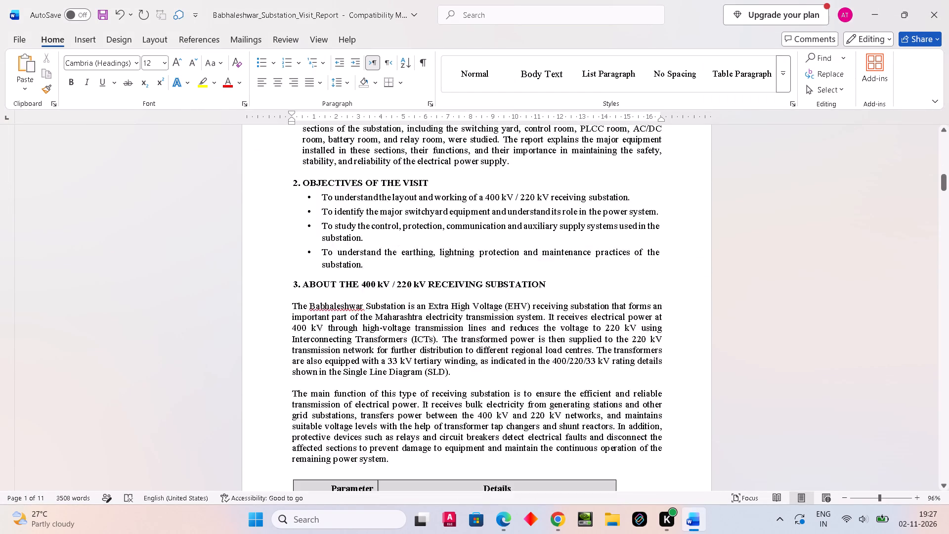
pyautogui.scroll(-7, 410, 409)
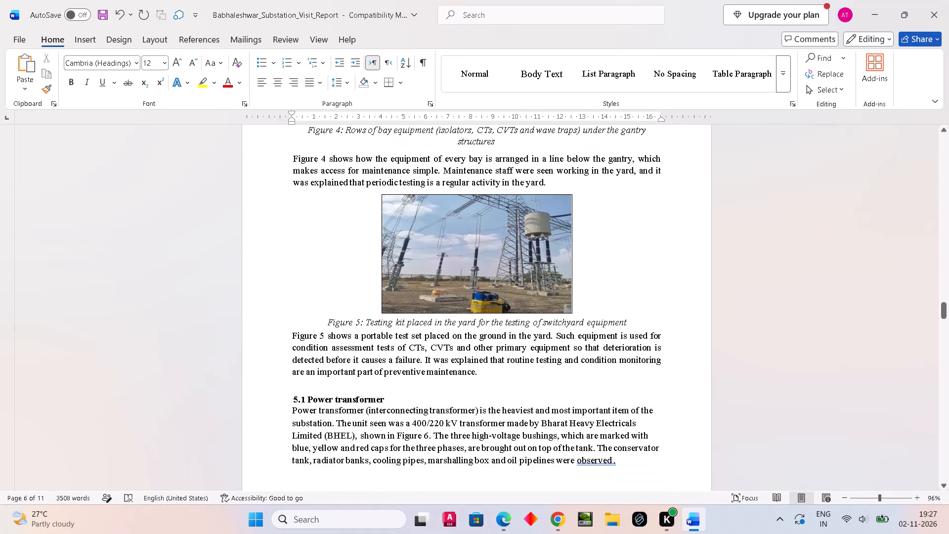
pyautogui.scroll(-11, 410, 409)
pyautogui.scroll(-12, 410, 409)
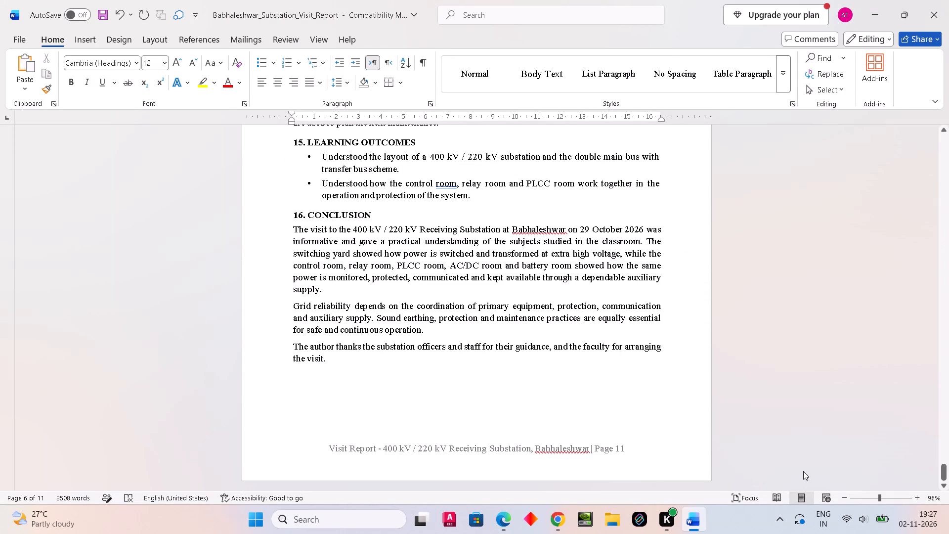
# Justify all the text in the entire report, including the Index and tables.
pyautogui.moveTo(943, 470); pyautogui.dragTo(945, 392)
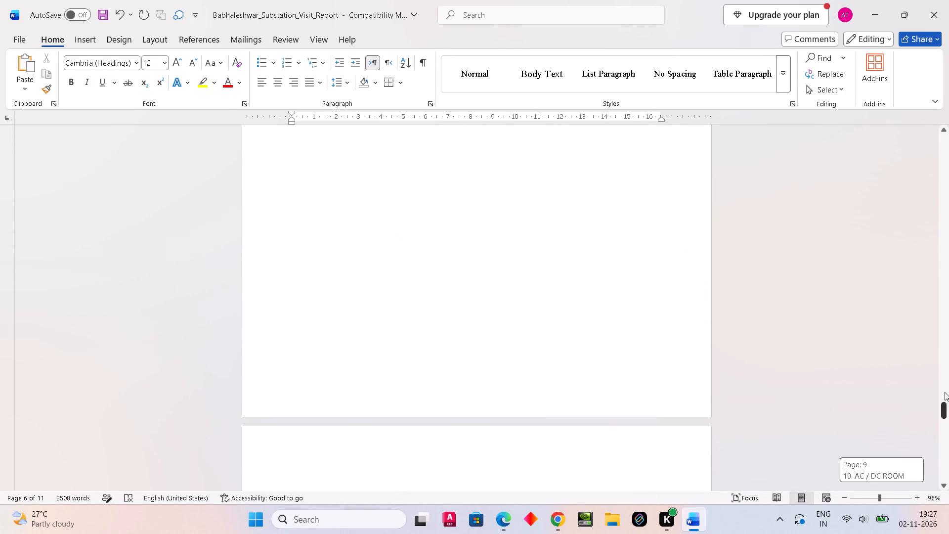
pyautogui.moveTo(945, 392); pyautogui.dragTo(941, 245)
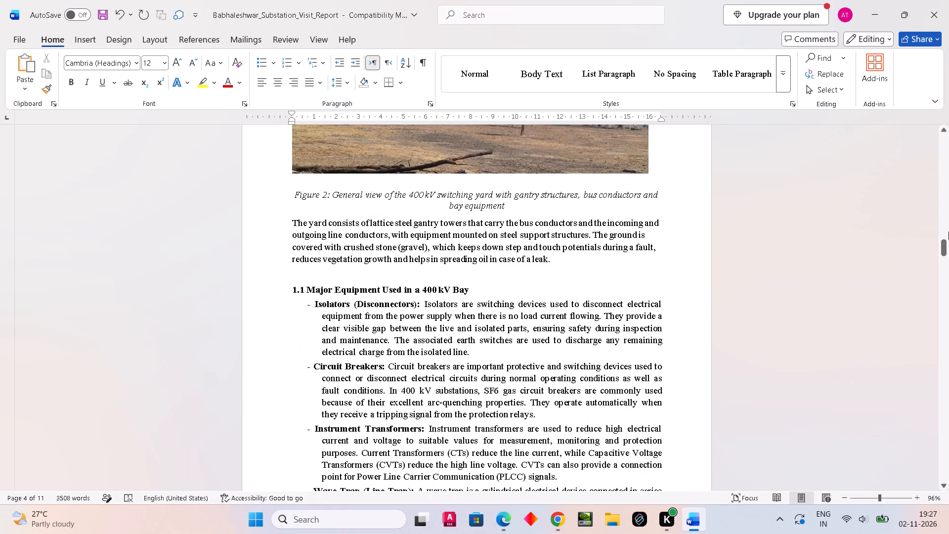
pyautogui.moveTo(943, 248); pyautogui.dragTo(935, 139)
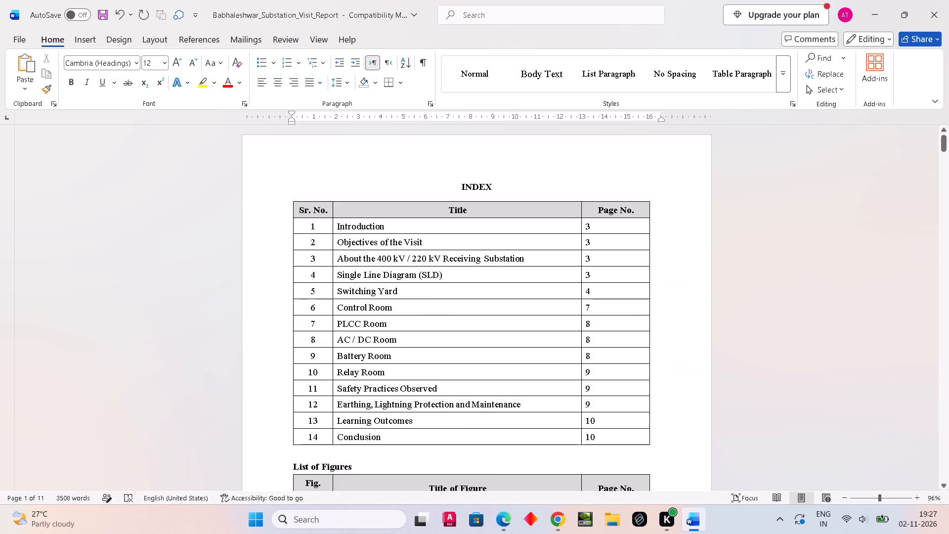
pyautogui.doubleClick(284, 198)
pyautogui.hotkey('ctrl', 'a')
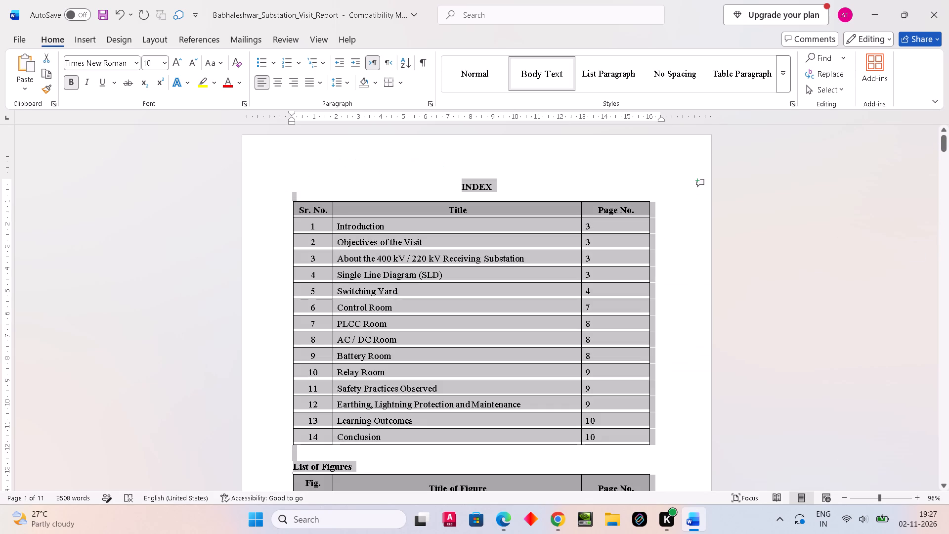
pyautogui.scroll(-11, 515, 298)
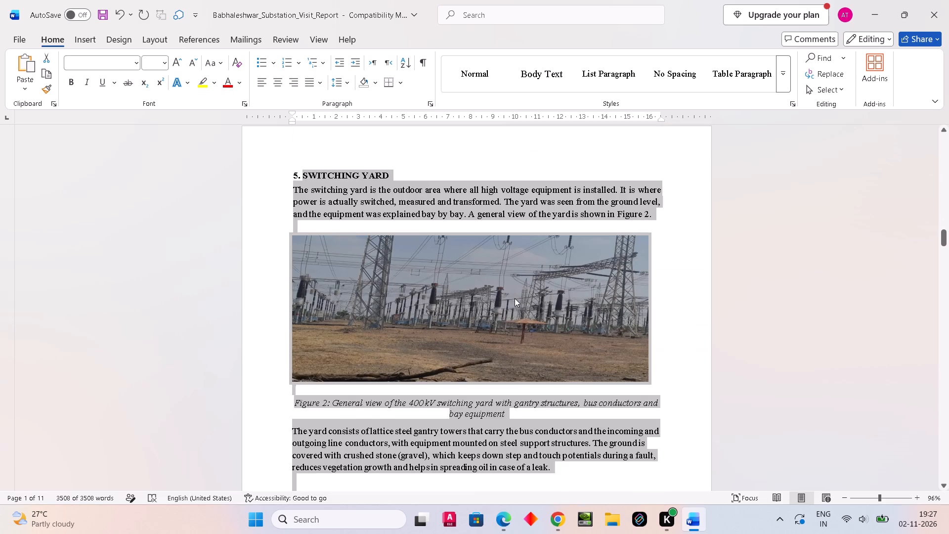
pyautogui.hotkey('ctrl', 'j')
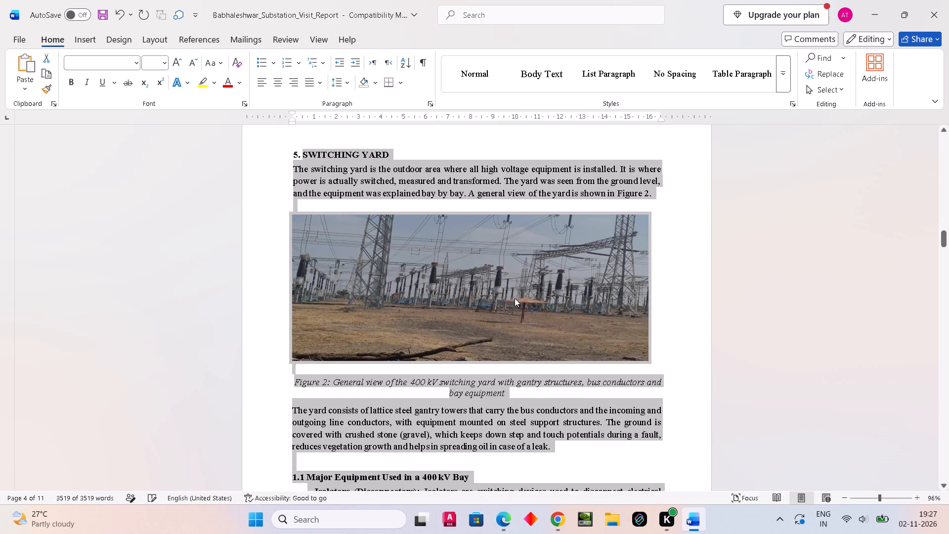
pyautogui.click(910, 344)
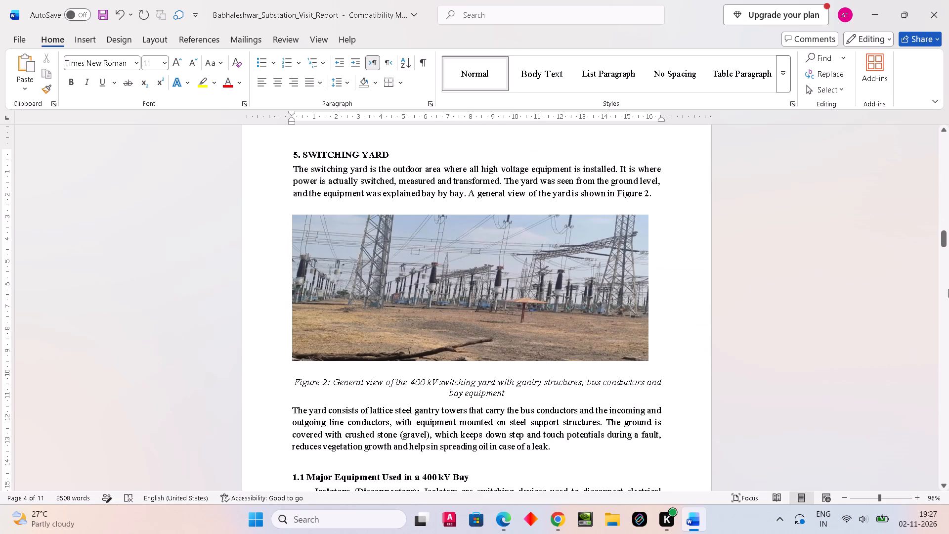
# Check the justified layout from the Conclusion and Index through to the Observations and Working Arrangement of the Substation heading on page 3.
pyautogui.moveTo(943, 241); pyautogui.dragTo(937, 462)
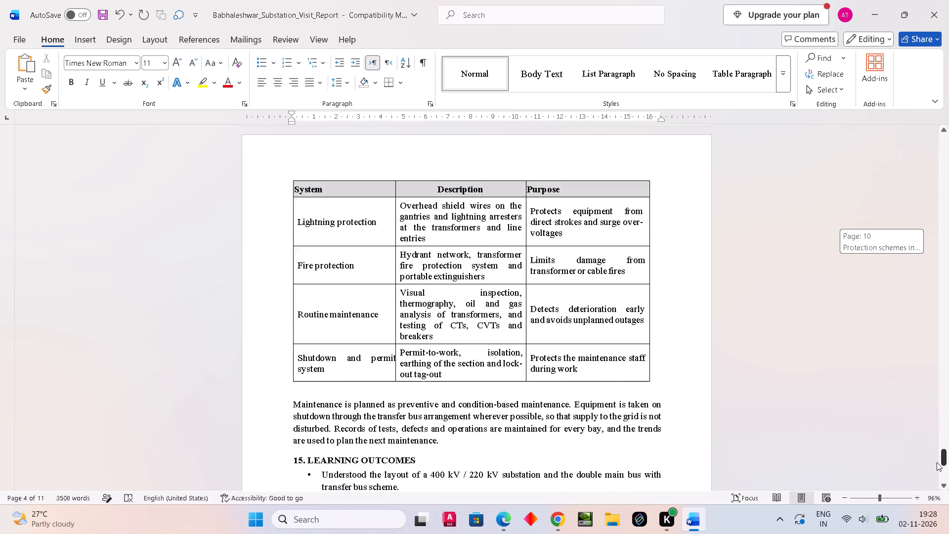
pyautogui.moveTo(937, 462); pyautogui.dragTo(937, 468)
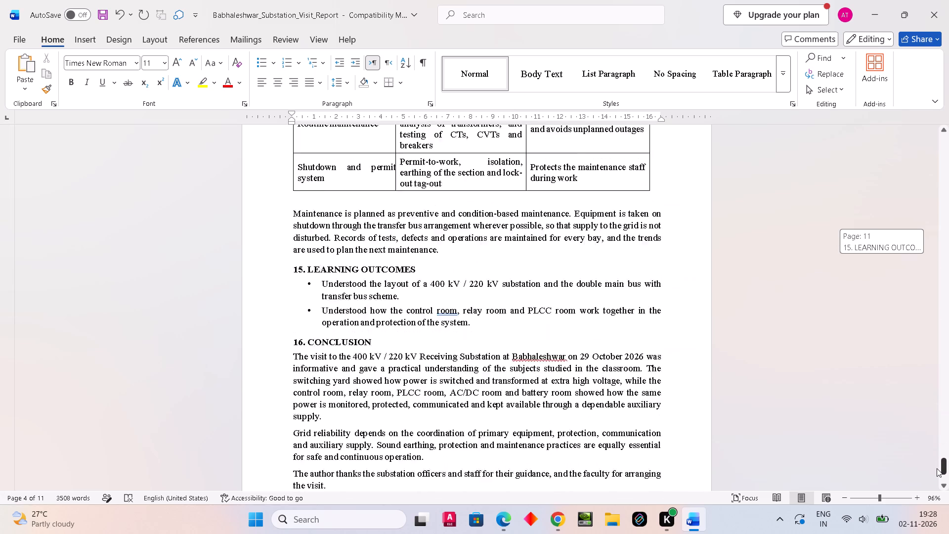
pyautogui.moveTo(937, 468); pyautogui.dragTo(948, 132)
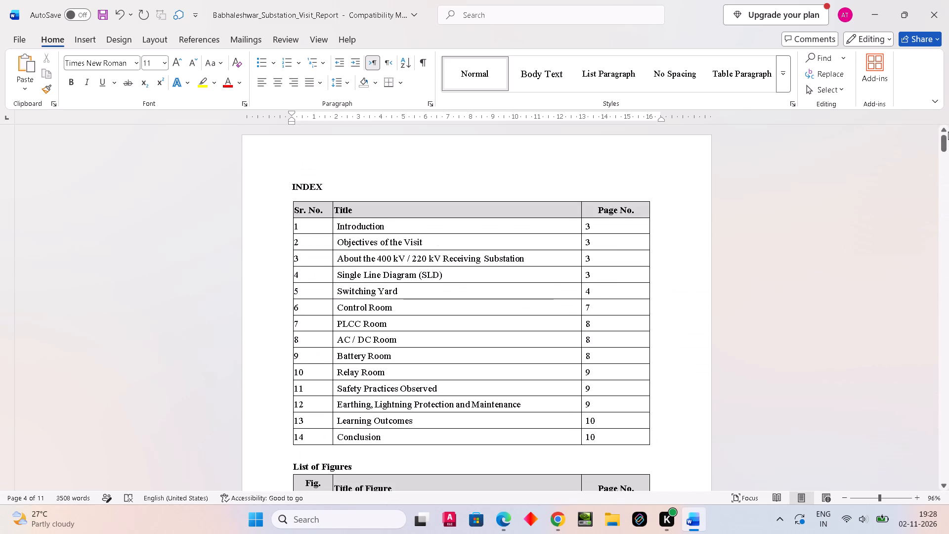
pyautogui.scroll(-3, 471, 353)
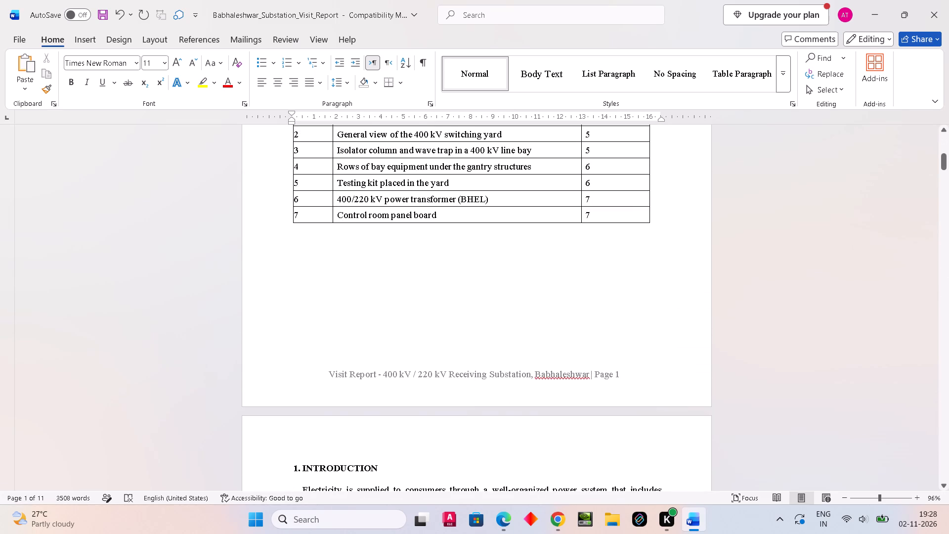
pyautogui.scroll(-7, 471, 353)
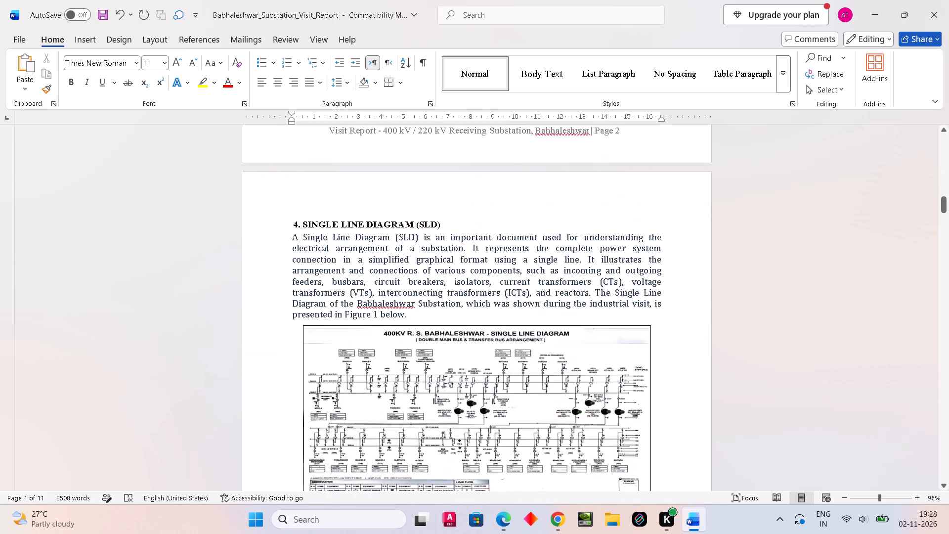
pyautogui.scroll(-2, 471, 353)
pyautogui.scroll(2, 471, 353)
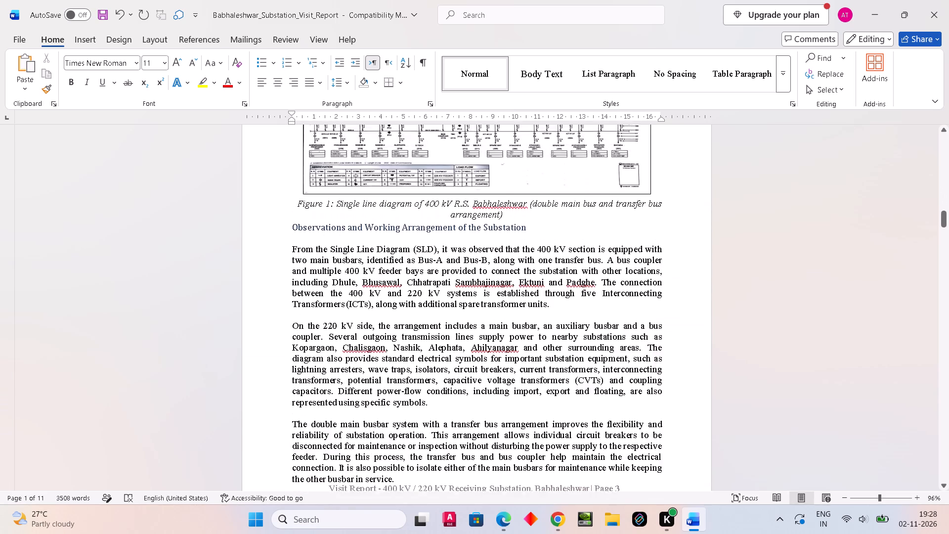
pyautogui.scroll(2, 471, 353)
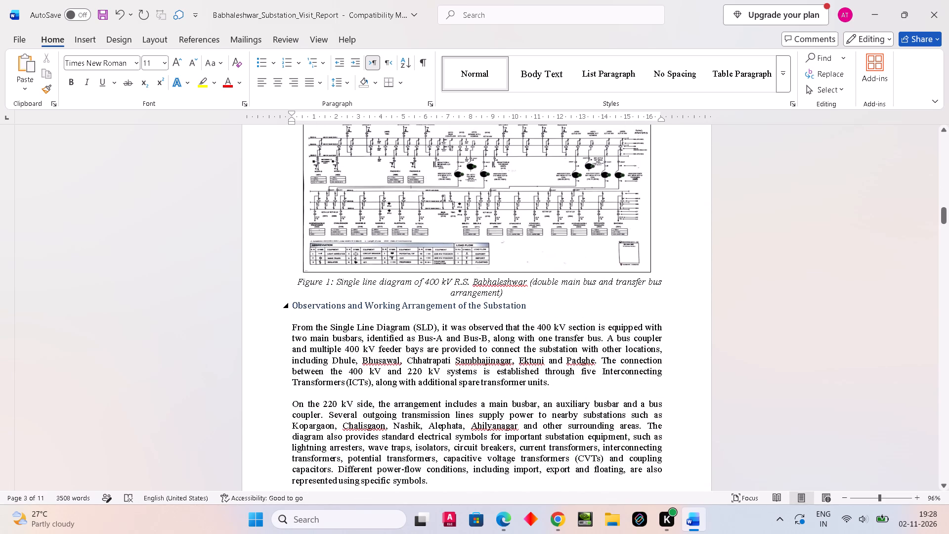
pyautogui.click(535, 306)
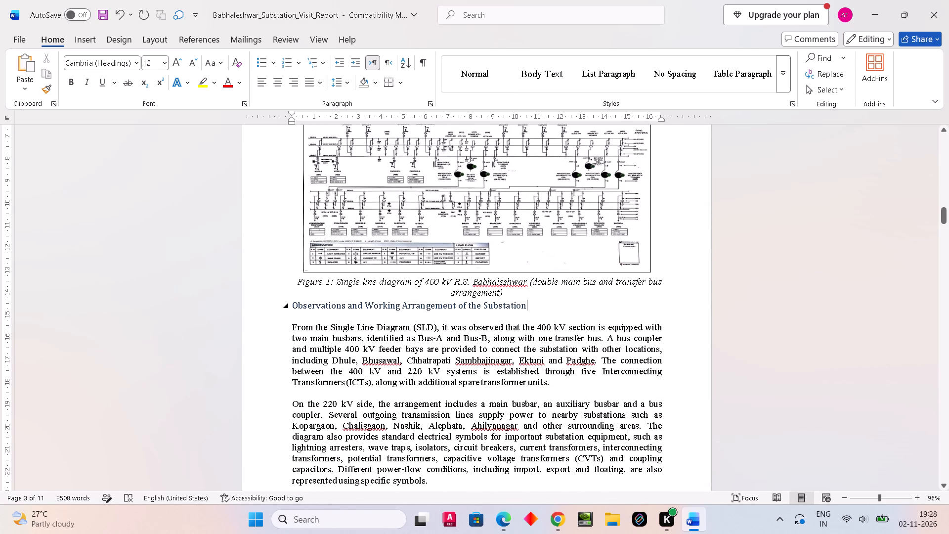
# Change the font of the introductory paragraph under 4. SINGLE LINE DIAGRAM (SLD) to Times New Roman.
pyautogui.scroll(3, 535, 306)
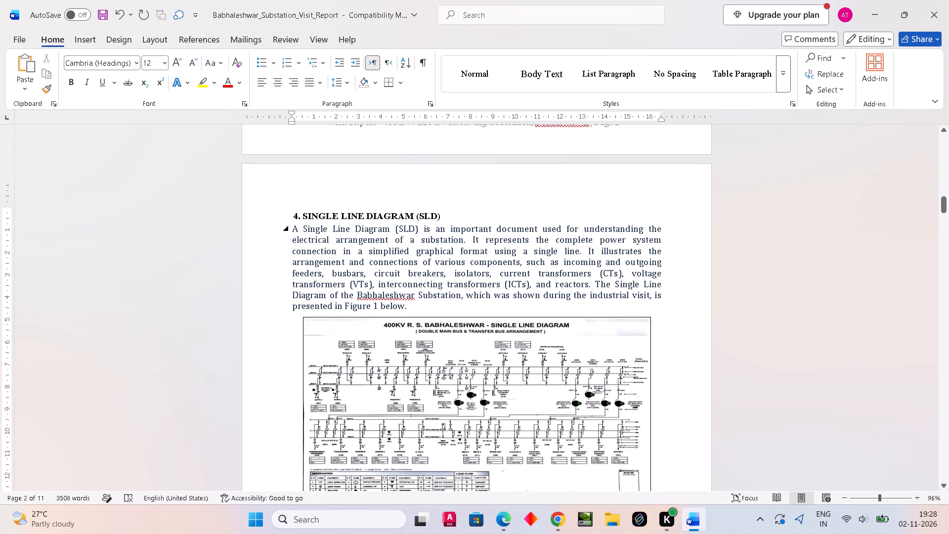
pyautogui.click(291, 230)
pyautogui.moveTo(291, 230); pyautogui.dragTo(319, 250)
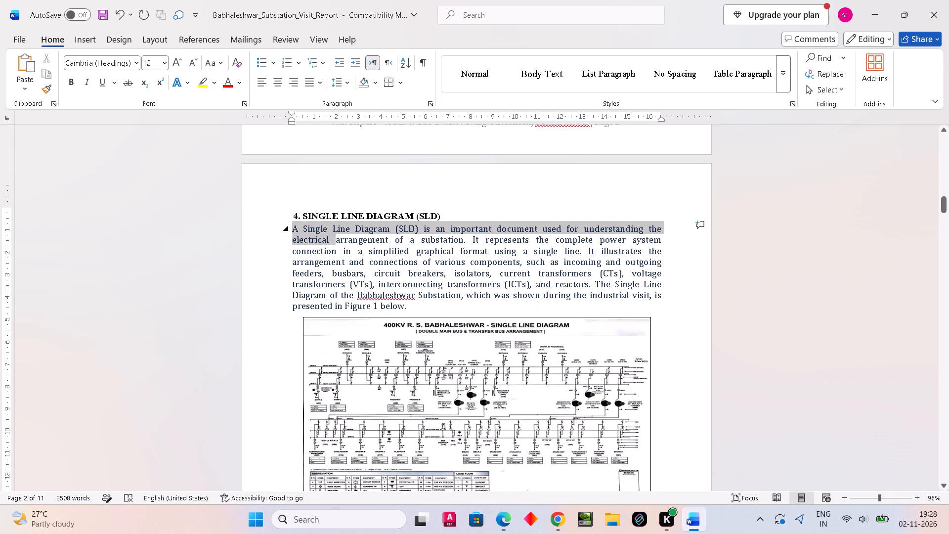
pyautogui.moveTo(319, 250); pyautogui.dragTo(406, 304)
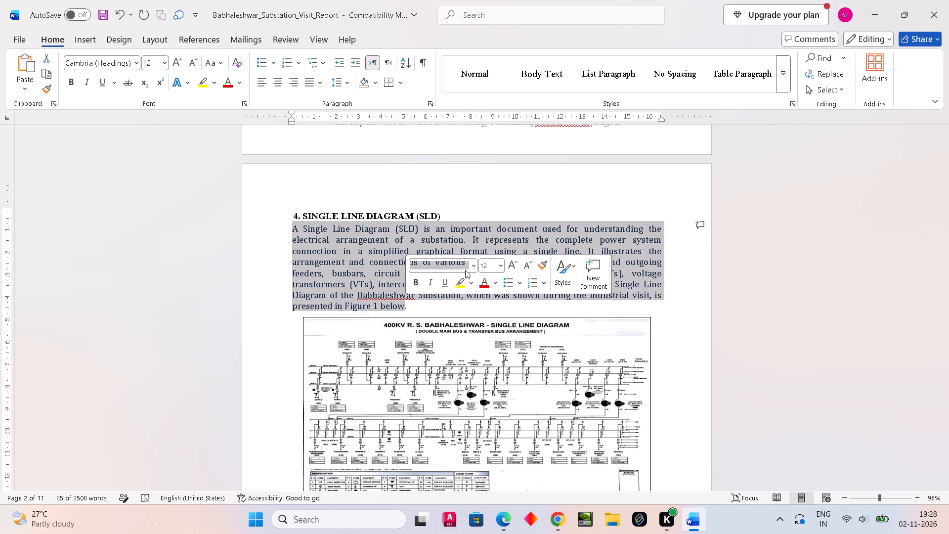
pyautogui.click(472, 266)
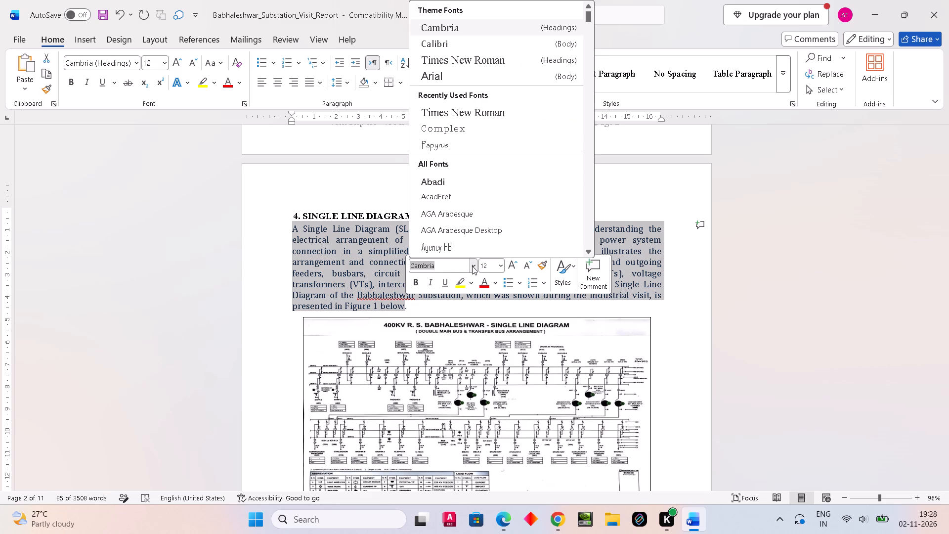
pyautogui.click(465, 54)
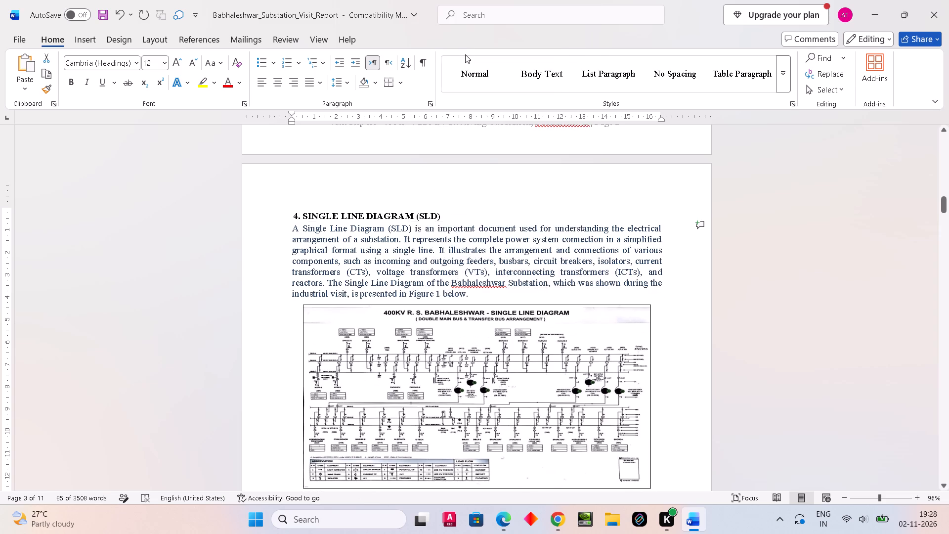
pyautogui.click(423, 267)
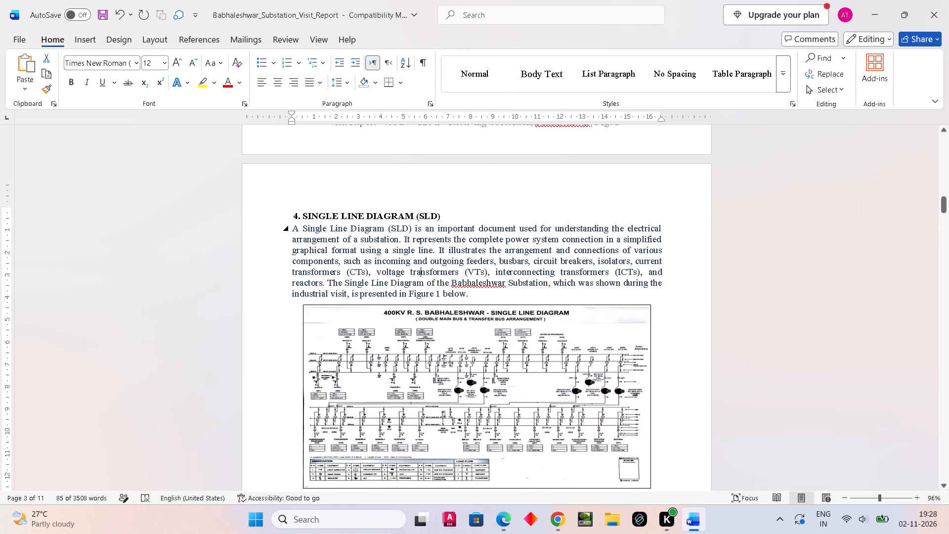
# Set the font of the entire report to Times New Roman.
pyautogui.scroll(-4, 422, 298)
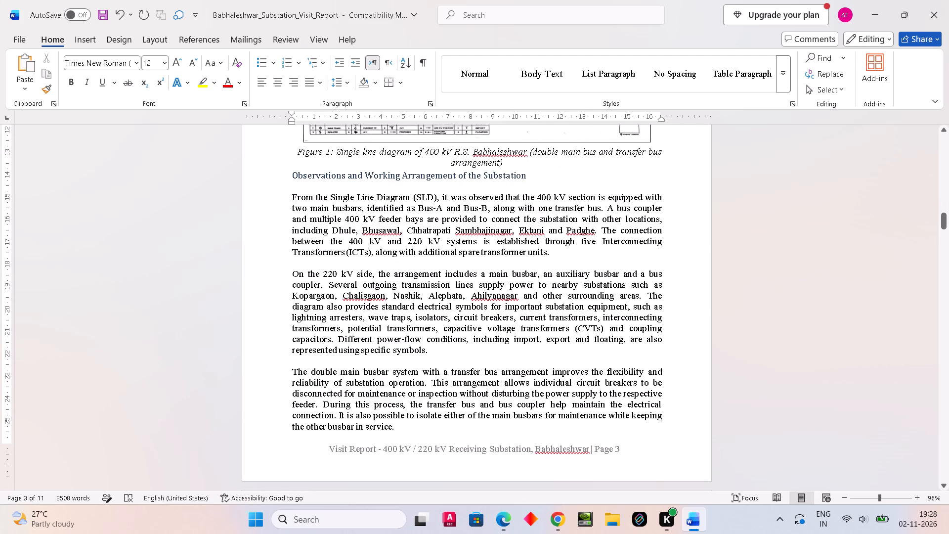
pyautogui.scroll(-1, 422, 298)
pyautogui.moveTo(943, 216); pyautogui.dragTo(946, 75)
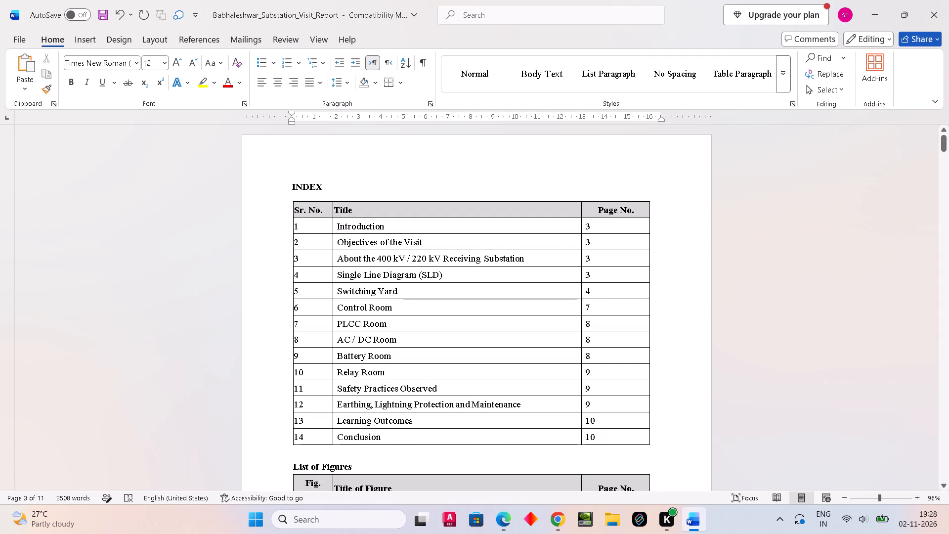
pyautogui.doubleClick(296, 199)
pyautogui.hotkey('ctrl', 'a')
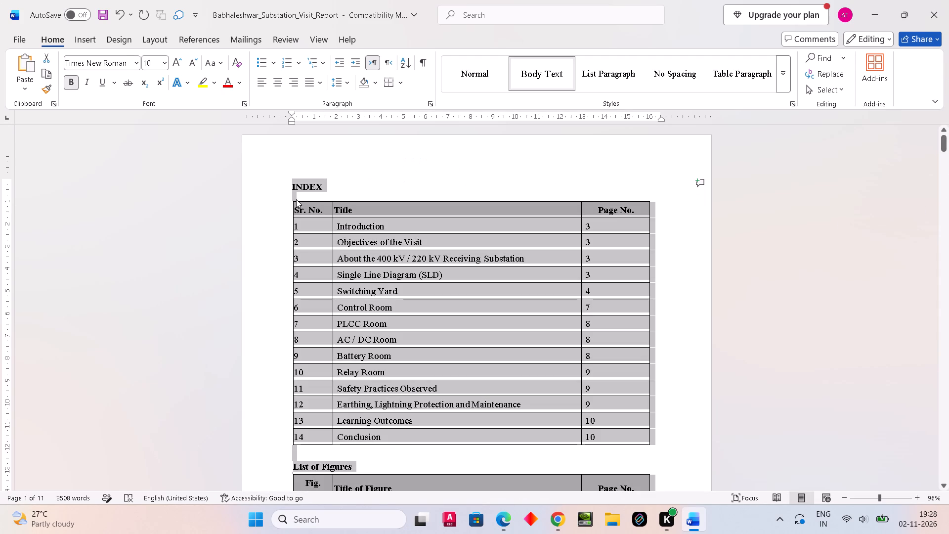
pyautogui.click(135, 61)
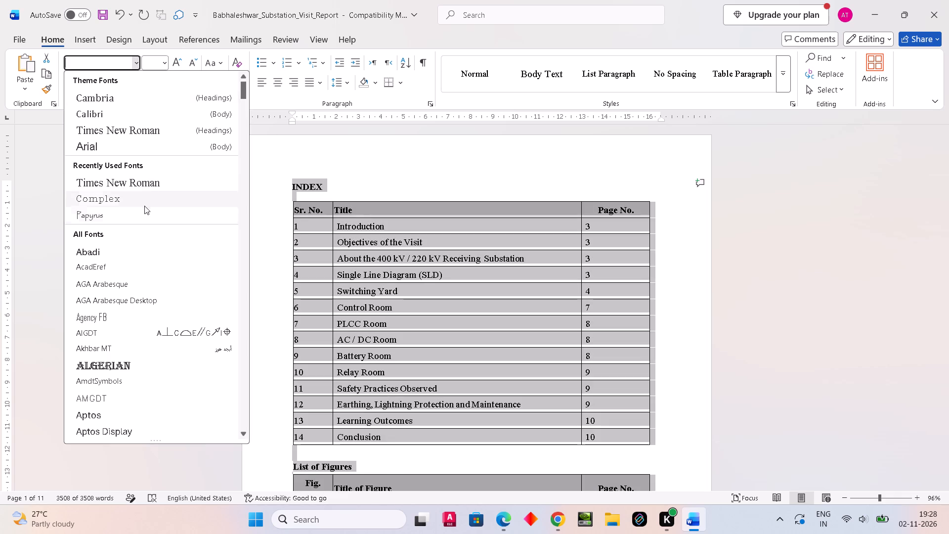
pyautogui.click(152, 187)
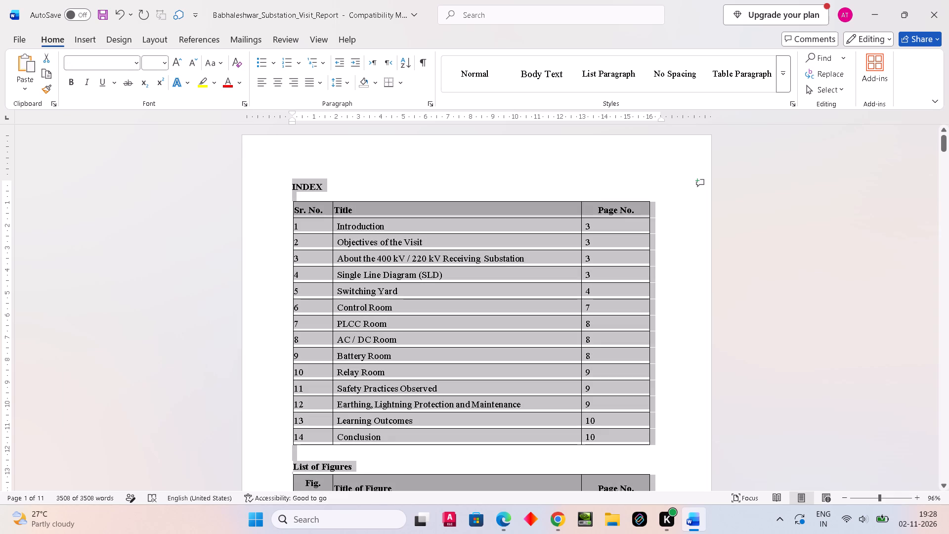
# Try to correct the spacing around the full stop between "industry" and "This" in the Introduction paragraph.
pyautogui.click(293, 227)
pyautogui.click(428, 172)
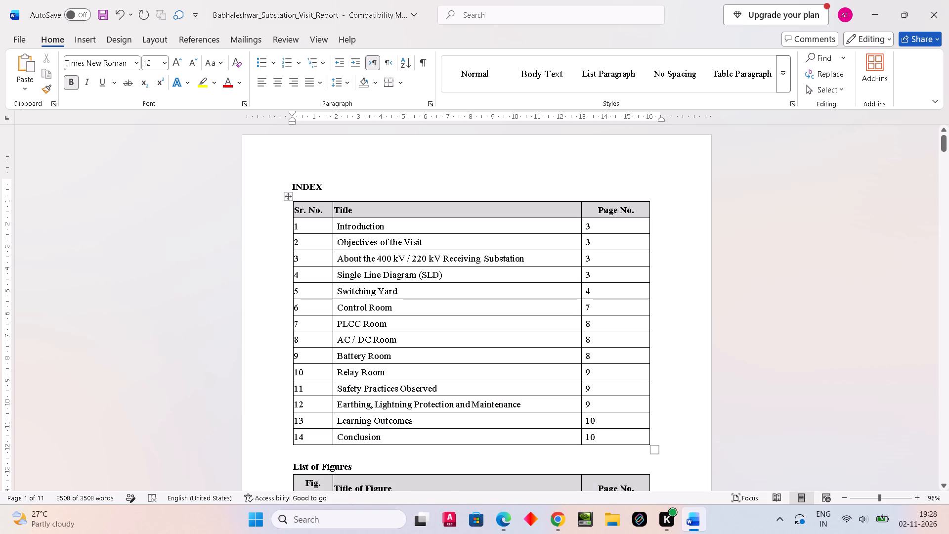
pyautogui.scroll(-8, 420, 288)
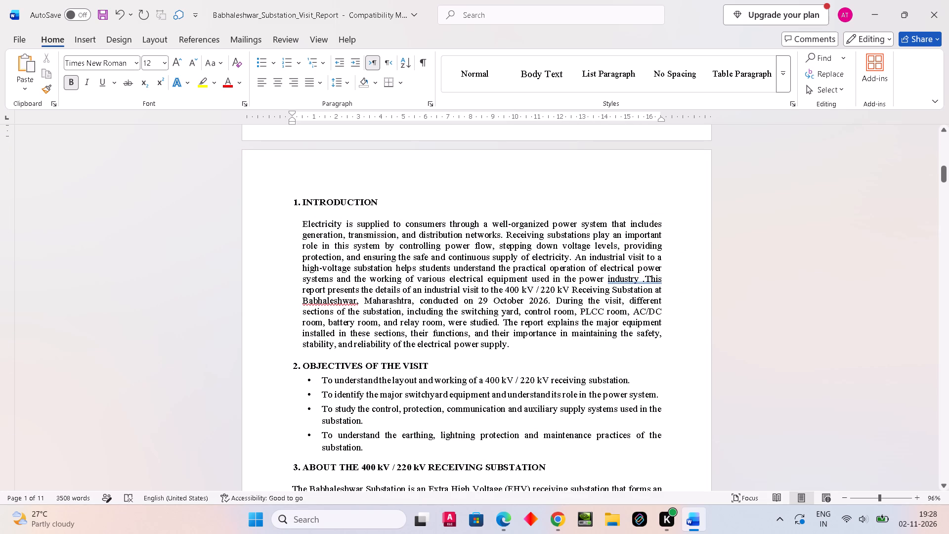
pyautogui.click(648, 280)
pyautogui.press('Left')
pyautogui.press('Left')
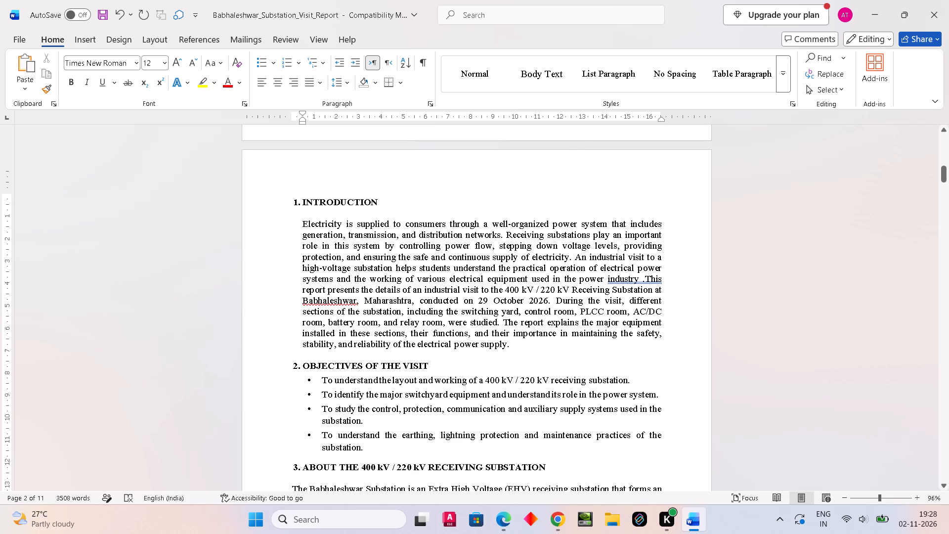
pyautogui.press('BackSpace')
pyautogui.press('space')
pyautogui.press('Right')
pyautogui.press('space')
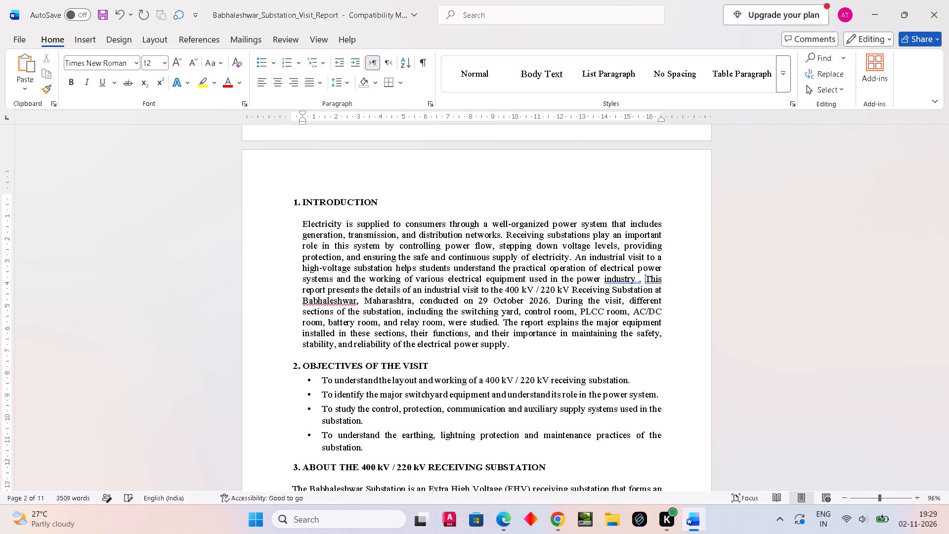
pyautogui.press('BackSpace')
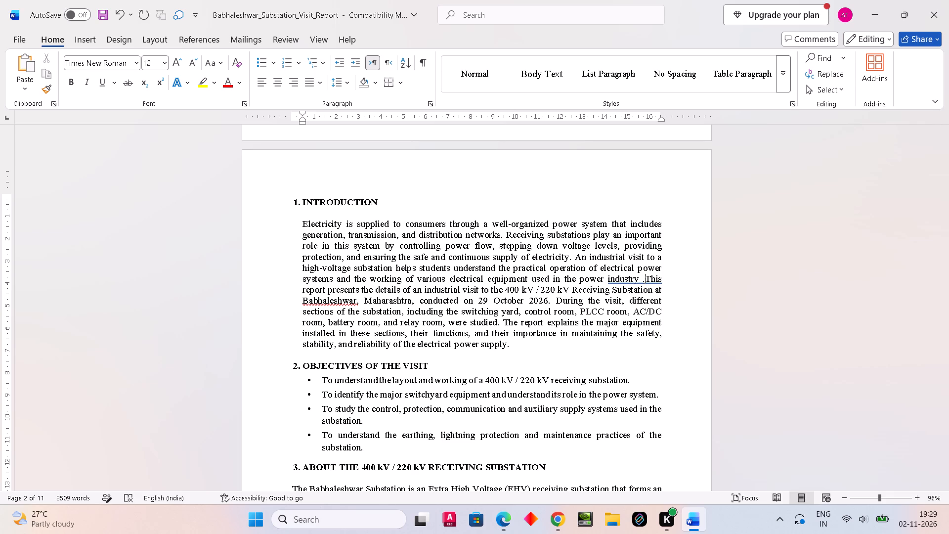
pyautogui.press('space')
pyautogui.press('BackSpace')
# Remove the left indent of the paragraph under 1. INTRODUCTION, keeping it separate from its heading.
pyautogui.click(301, 224)
pyautogui.press('BackSpace')
pyautogui.press('BackSpace')
pyautogui.press('BackSpace')
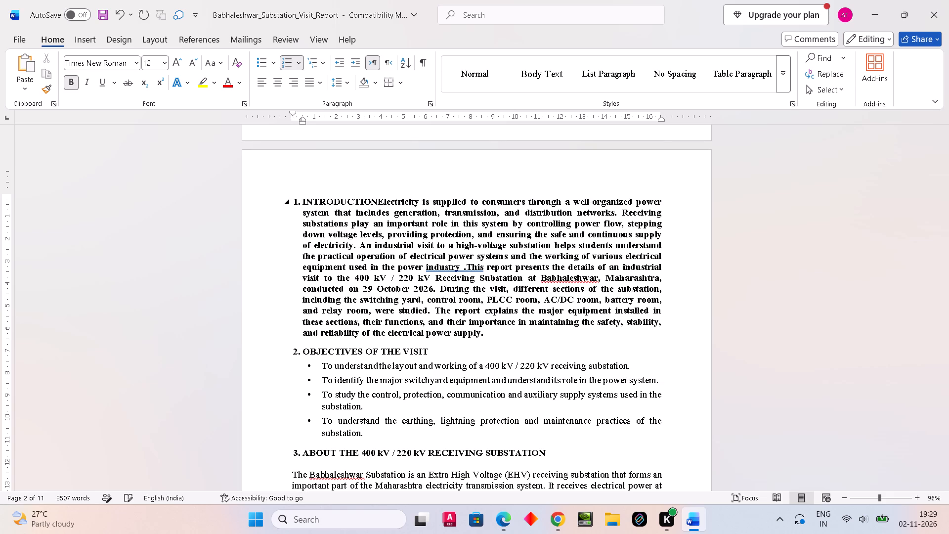
pyautogui.hotkey('ctrl', 'z')
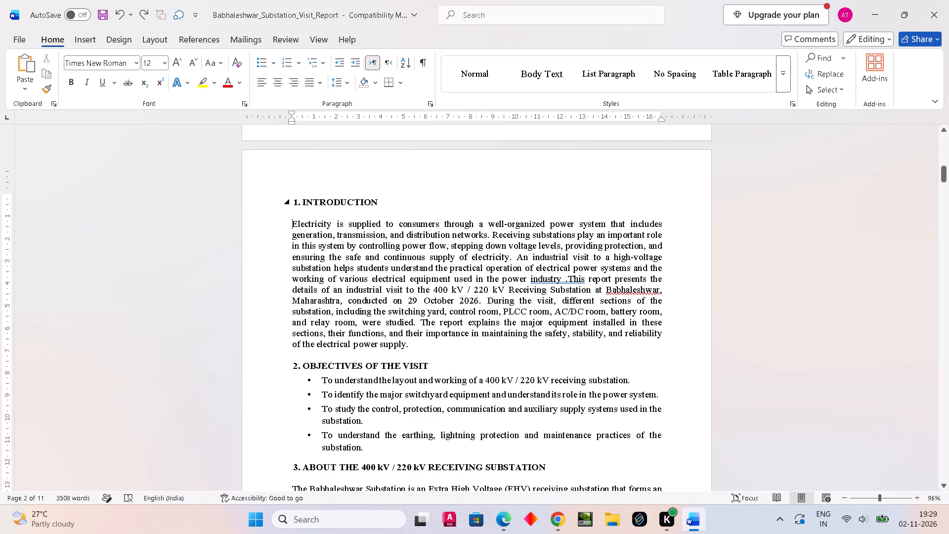
# Save the changes to the report.
pyautogui.hscroll(2, 318, 363)
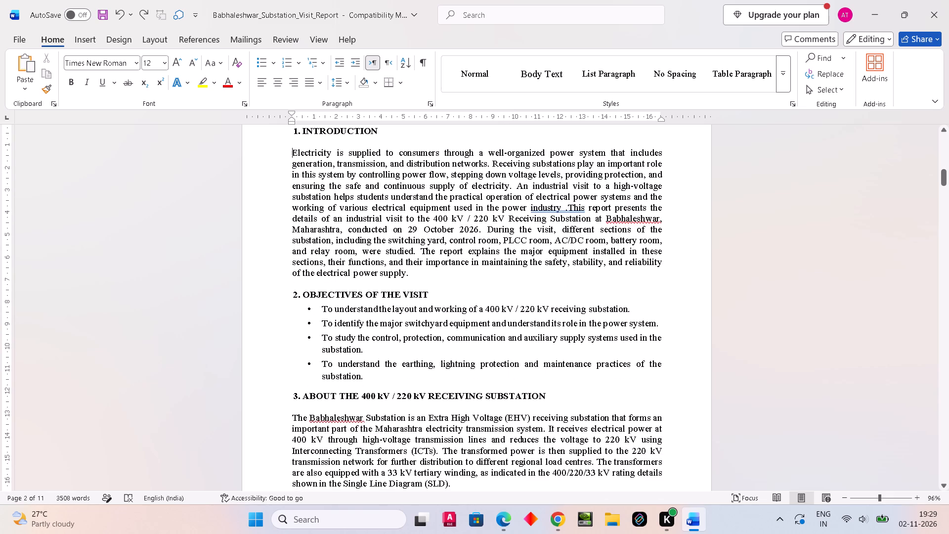
pyautogui.hscroll(4, 318, 363)
pyautogui.scroll(6, 318, 363)
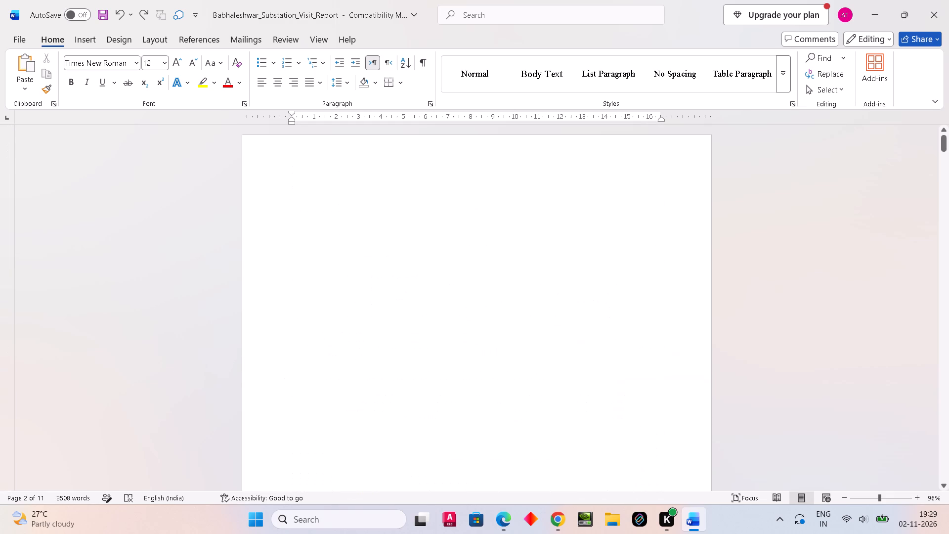
pyautogui.hotkey('ctrl', 's')
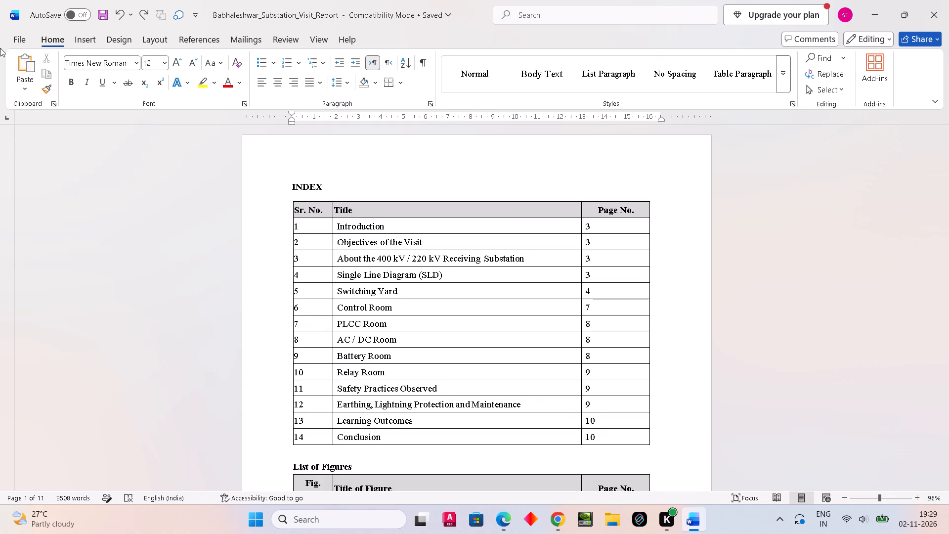
# Save the report to the Downloads folder as Babhaleshwar_Substation_Visit_report, a Word Document upgraded to the newest file format.
pyautogui.click(14, 35)
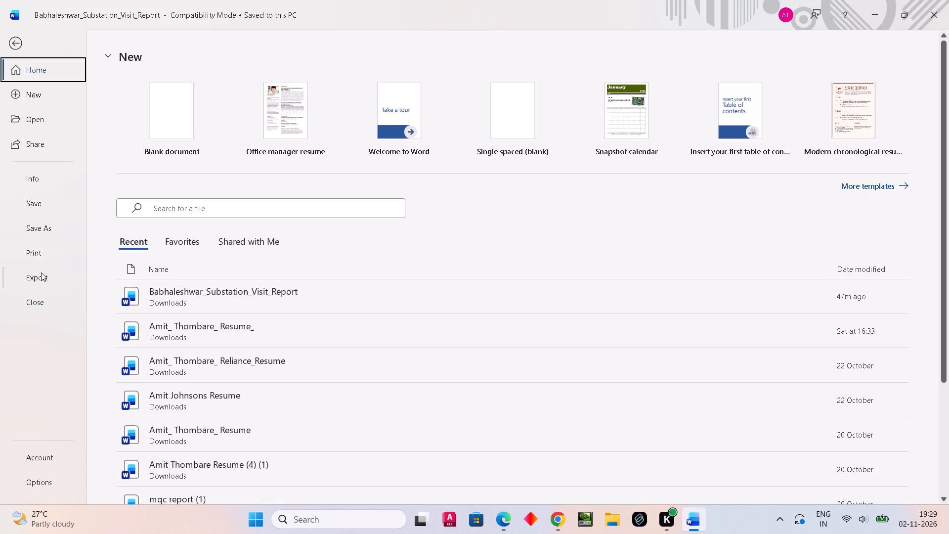
pyautogui.click(35, 227)
pyautogui.click(323, 146)
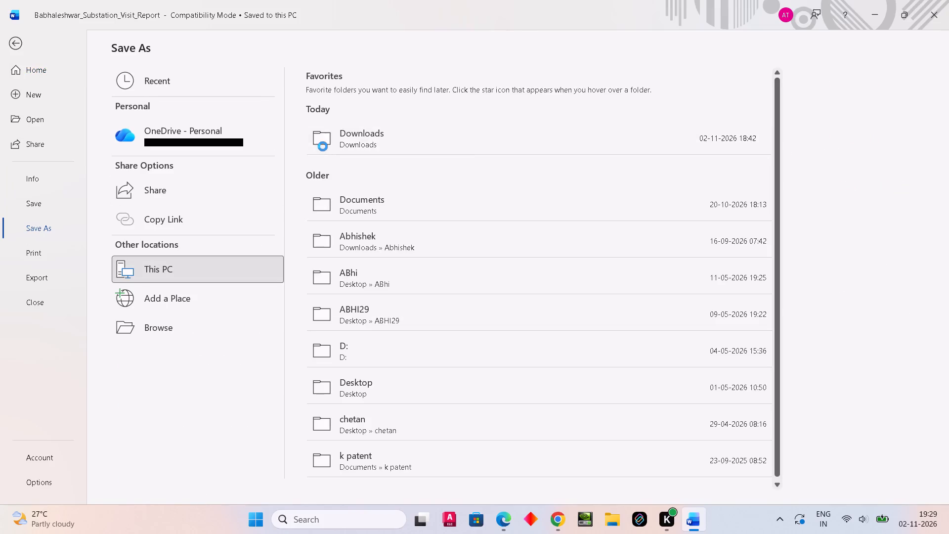
pyautogui.click(254, 208)
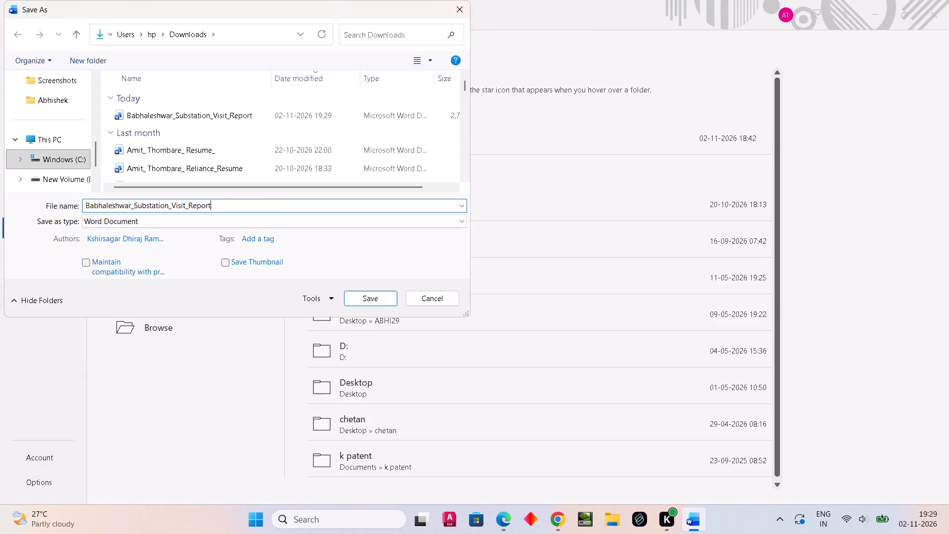
pyautogui.press('Left')
pyautogui.press('Left')
pyautogui.press('Left')
pyautogui.press('Left')
pyautogui.press('Left')
pyautogui.press('BackSpace')
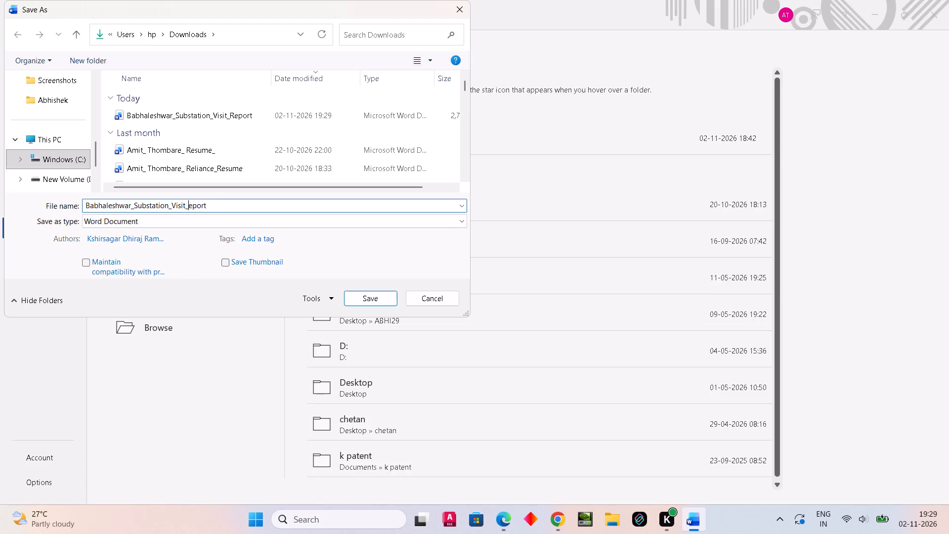
pyautogui.press('r')
pyautogui.press('Return')
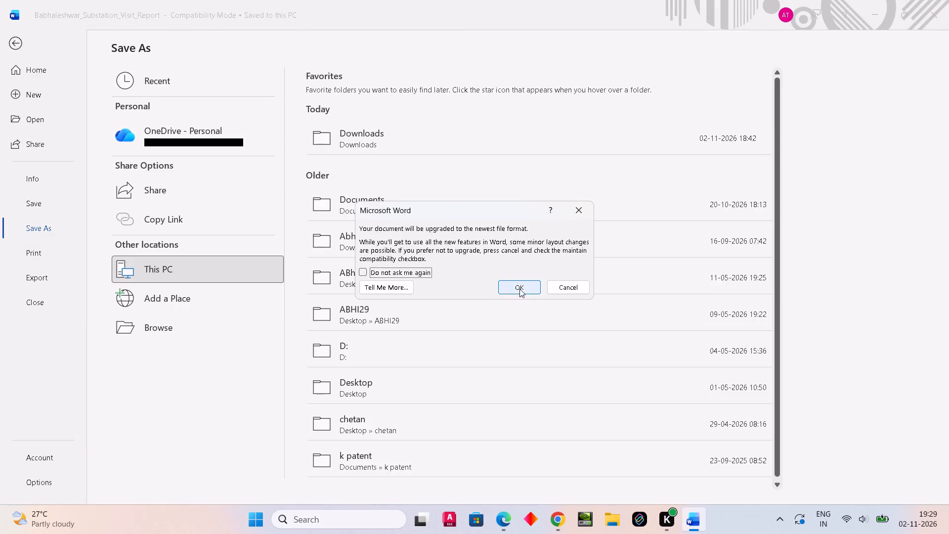